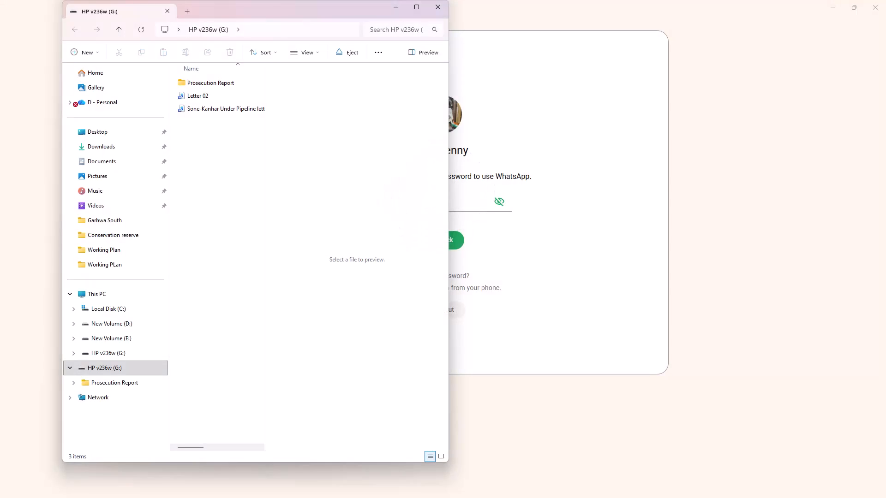
# Open the document 04P 13-02-2025 from the Prosecution Report folder on the HP v236w (G:) drive.
pyautogui.click(226, 83)
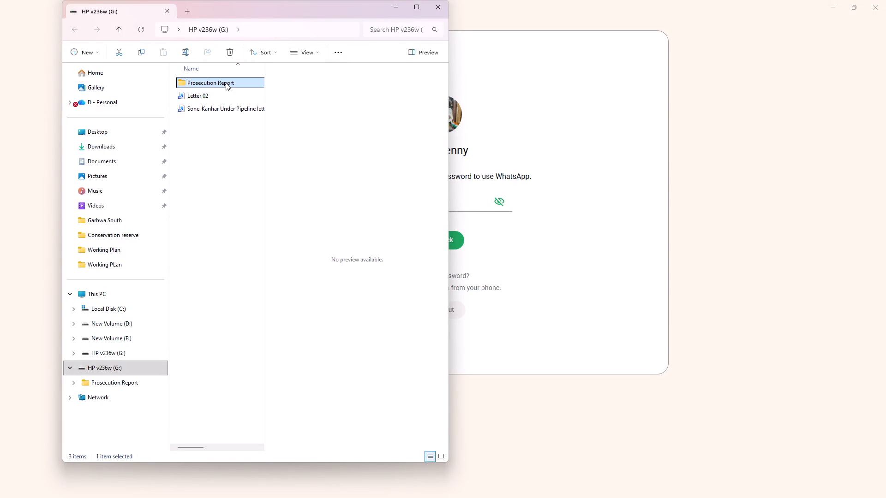
pyautogui.press('Return')
pyautogui.click(224, 99)
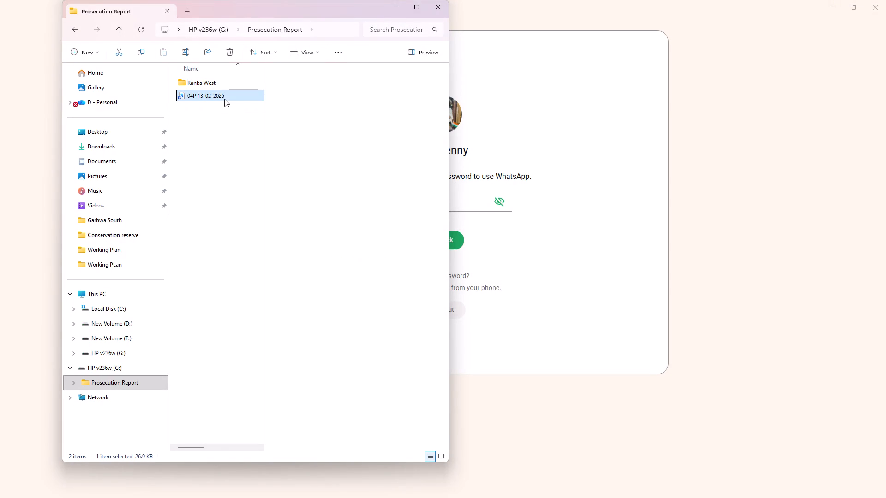
pyautogui.press('Return')
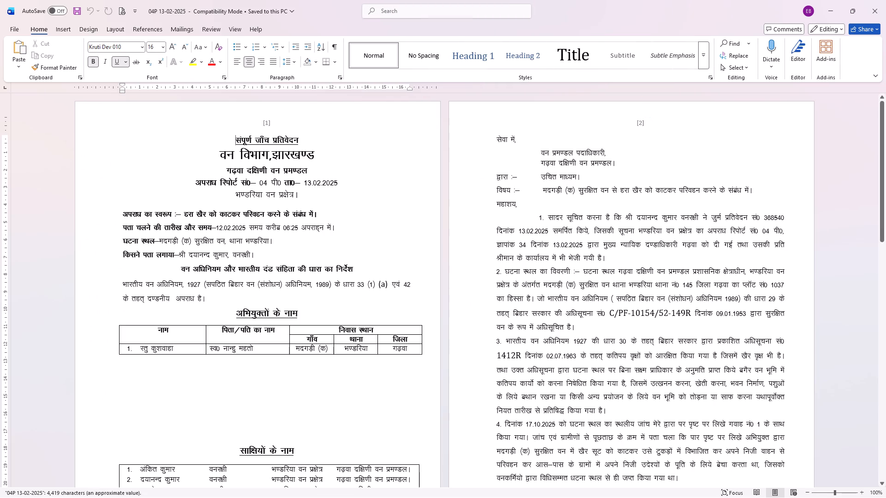
# Insert a space after the comma in the page 1 heading so it reads वन विभाग, झारखण्ड.
pyautogui.keyDown('ctrl'); pyautogui.scroll(15, 592, 212); pyautogui.keyUp('ctrl')
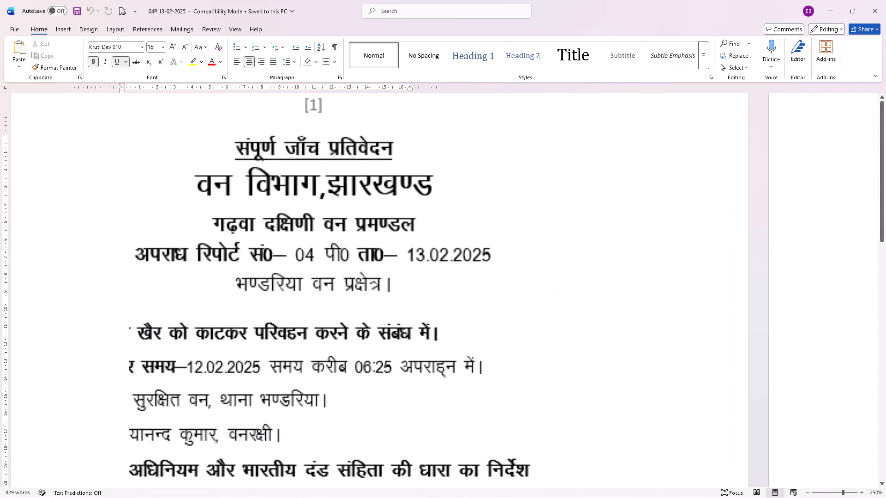
pyautogui.keyDown('ctrl'); pyautogui.scroll(-9, 593, 213); pyautogui.keyUp('ctrl')
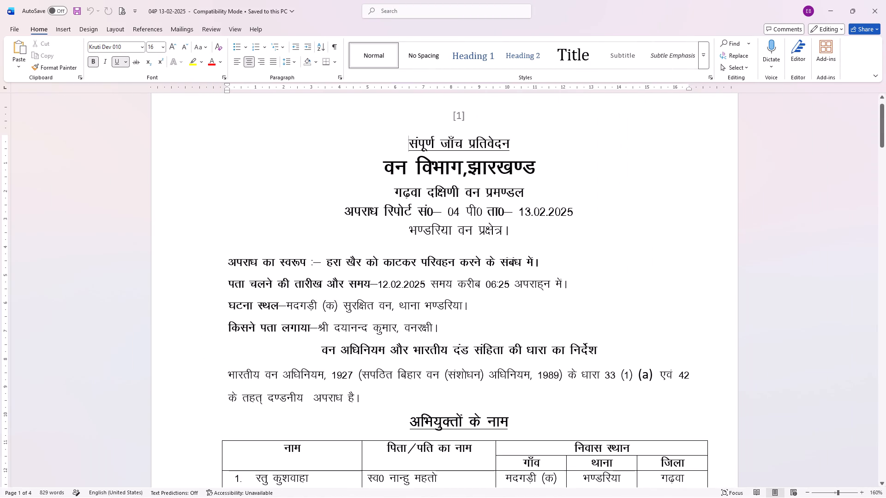
pyautogui.click(486, 166)
pyautogui.click(470, 167)
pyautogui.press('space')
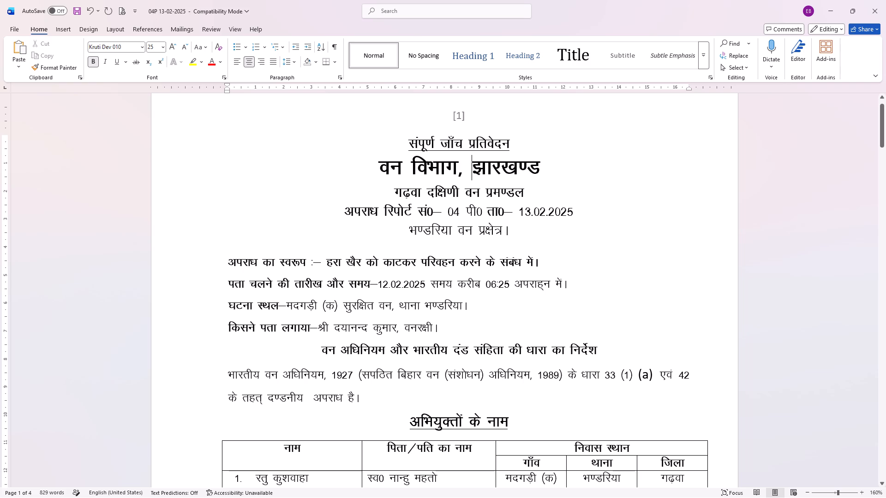
# Replace the accused's name in row 1 of the अभियुक्तों के नाम table with the new accused's name and save the document.
pyautogui.scroll(-1, 537, 254)
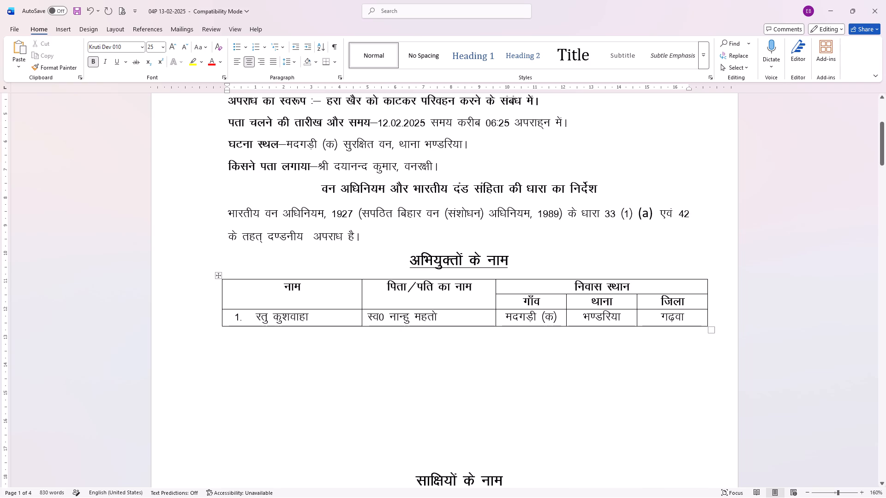
pyautogui.click(321, 320)
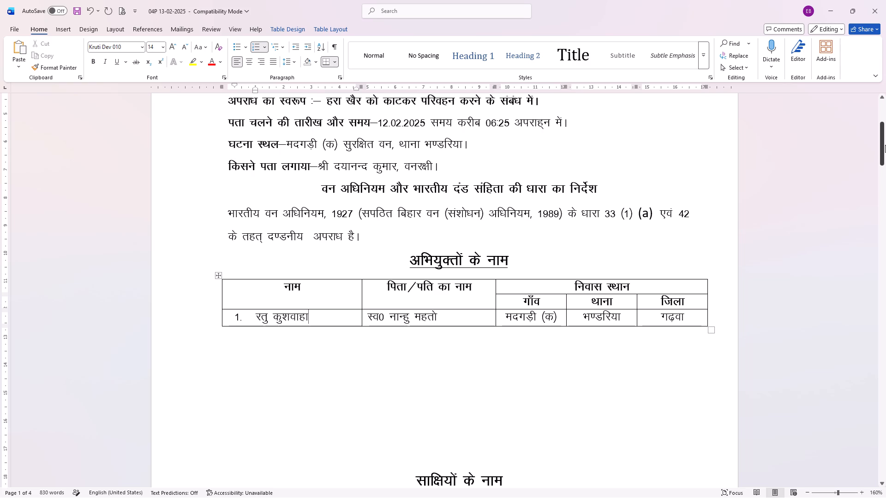
pyautogui.moveTo(885, 145); pyautogui.dragTo(885, 134)
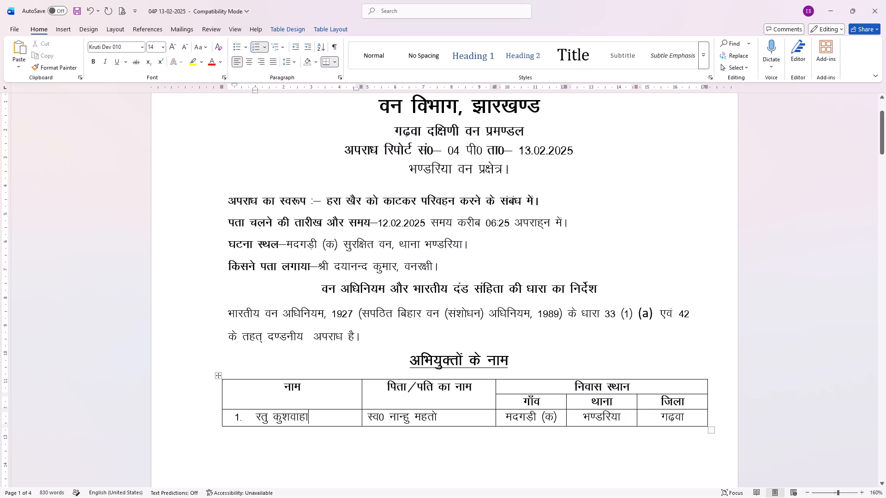
pyautogui.moveTo(885, 131); pyautogui.dragTo(885, 145)
pyautogui.moveTo(253, 292); pyautogui.dragTo(289, 288)
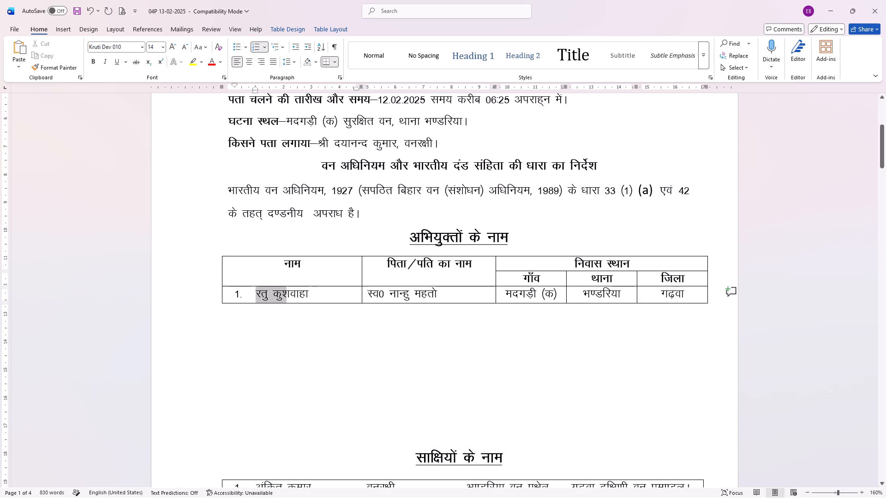
pyautogui.moveTo(289, 288); pyautogui.dragTo(293, 288)
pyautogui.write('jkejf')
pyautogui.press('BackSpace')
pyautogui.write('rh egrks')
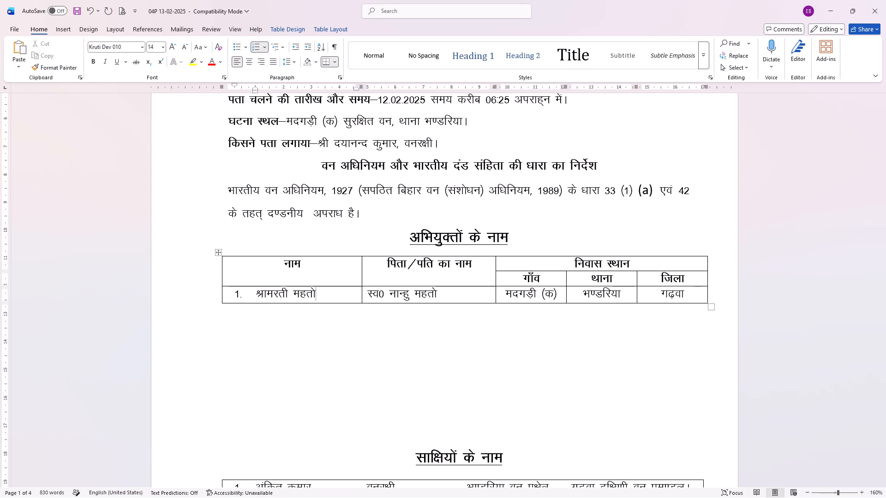
pyautogui.click(257, 295)
pyautogui.click(260, 300)
pyautogui.click(279, 313)
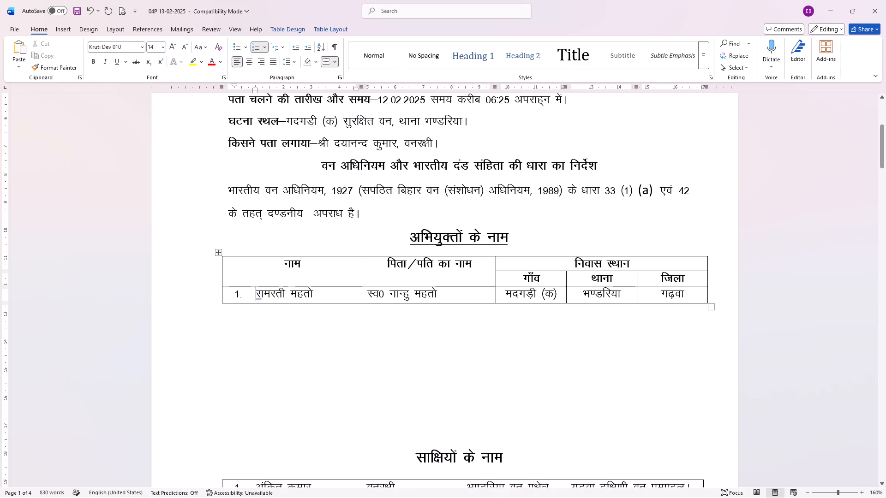
pyautogui.click(322, 322)
pyautogui.hotkey('ctrl', 's')
pyautogui.hotkey('ctrl', 's')
pyautogui.hotkey('ctrl', 's')
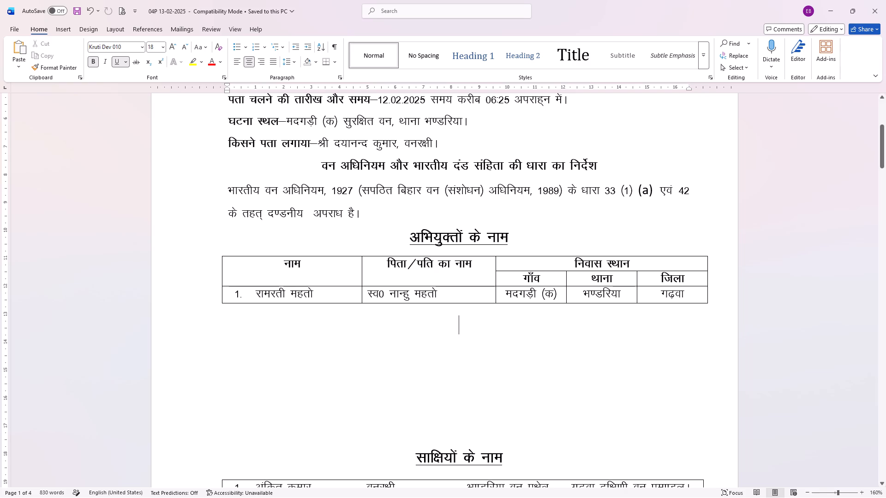
# Correct the ending of the accused's first name in the table to ति and save the document.
pyautogui.click(287, 290)
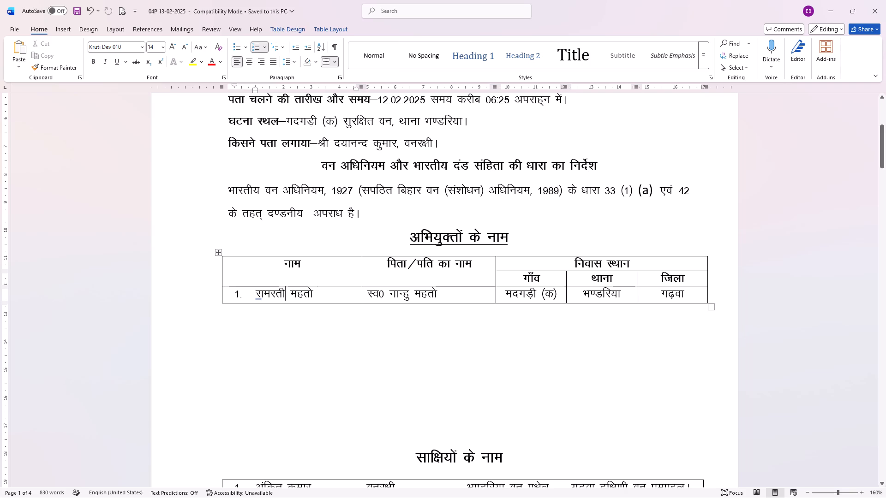
pyautogui.press('BackSpace')
pyautogui.press('BackSpace')
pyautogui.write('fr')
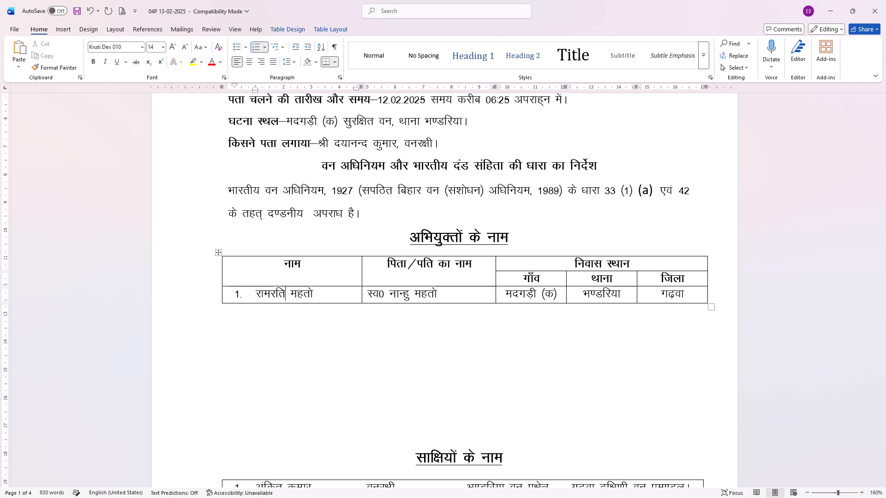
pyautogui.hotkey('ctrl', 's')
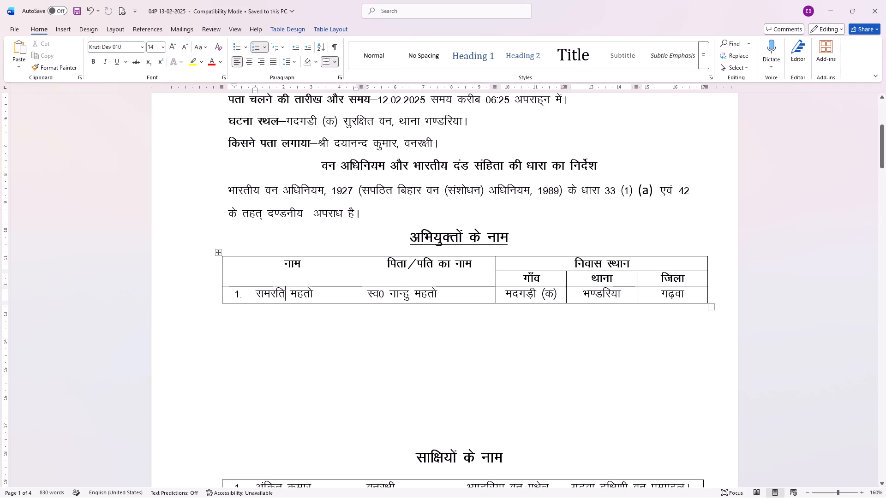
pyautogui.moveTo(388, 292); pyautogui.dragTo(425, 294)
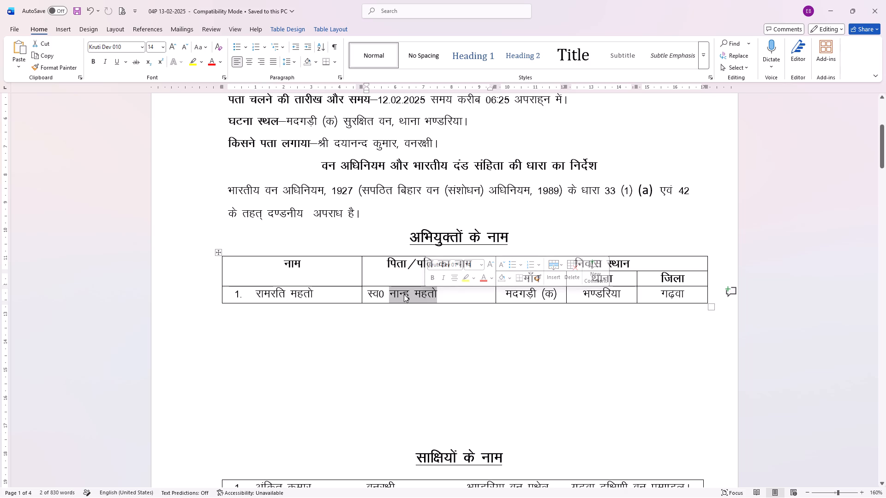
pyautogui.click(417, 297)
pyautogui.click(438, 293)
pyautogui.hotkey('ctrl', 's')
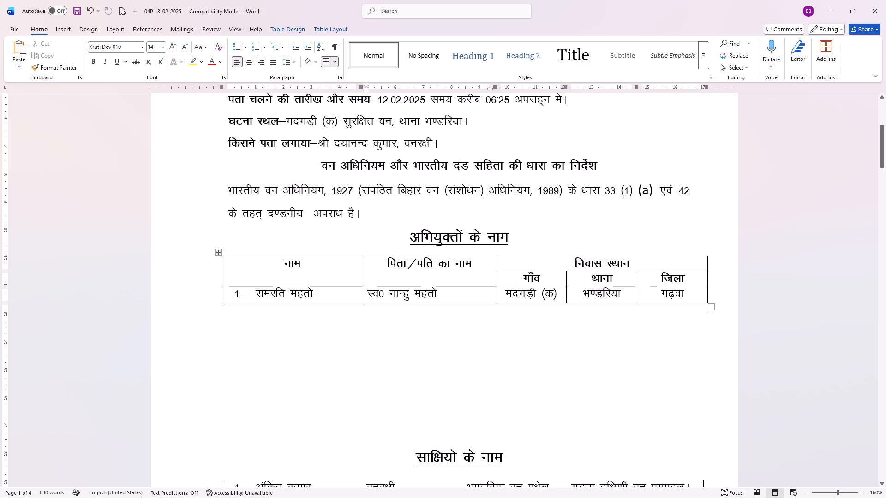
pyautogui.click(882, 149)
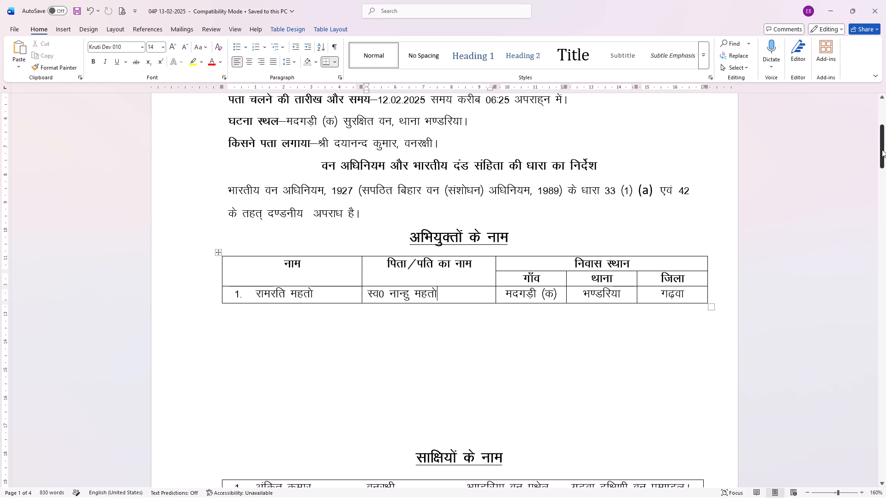
# Change the गाँव column heading under निवास स्थान to ग्राम and save the document.
pyautogui.moveTo(525, 278); pyautogui.dragTo(541, 278)
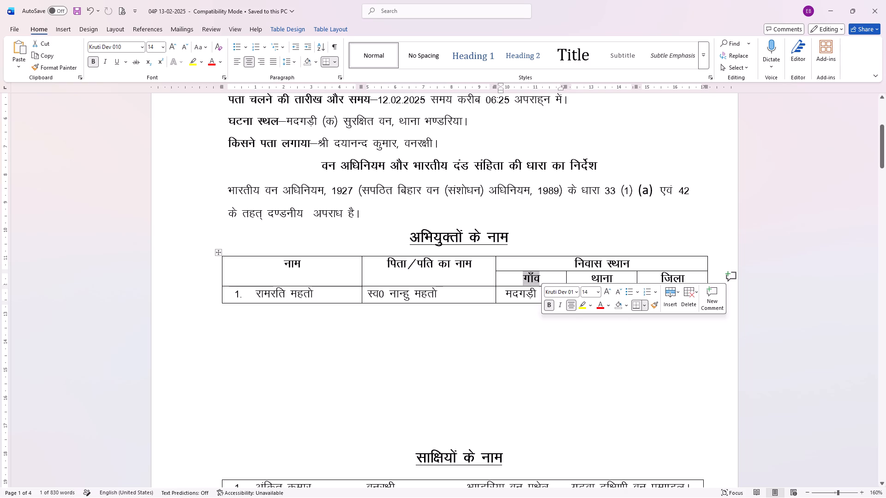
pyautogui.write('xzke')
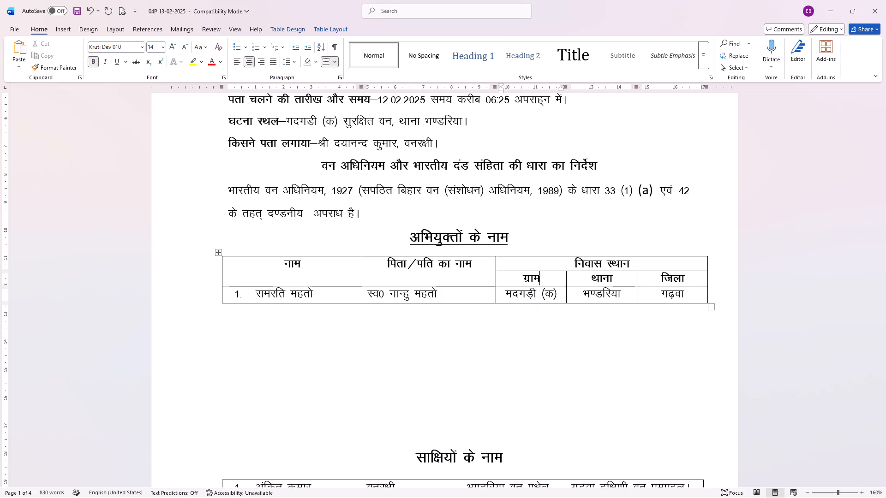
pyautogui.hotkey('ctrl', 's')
# Set the font size of the notification number C/PF-10154/52-149R in paragraph 2 on page 2 to 12 and save.
pyautogui.scroll(-1, 529, 272)
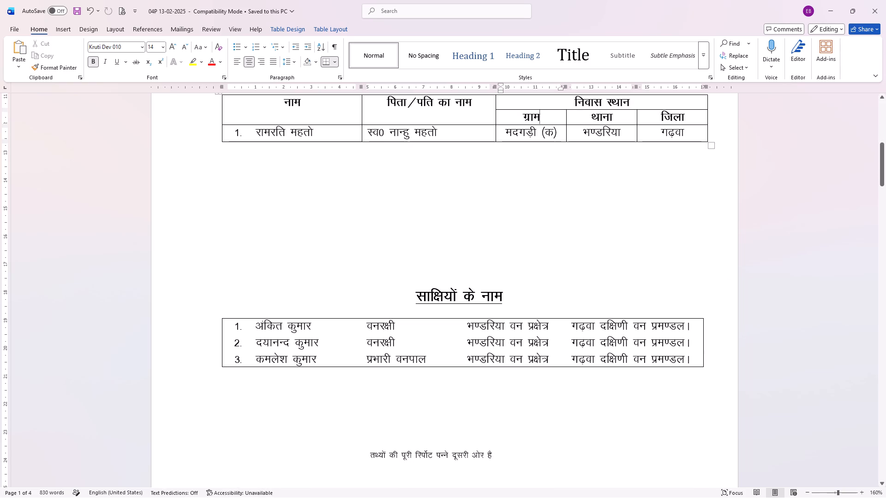
pyautogui.scroll(-1, 401, 347)
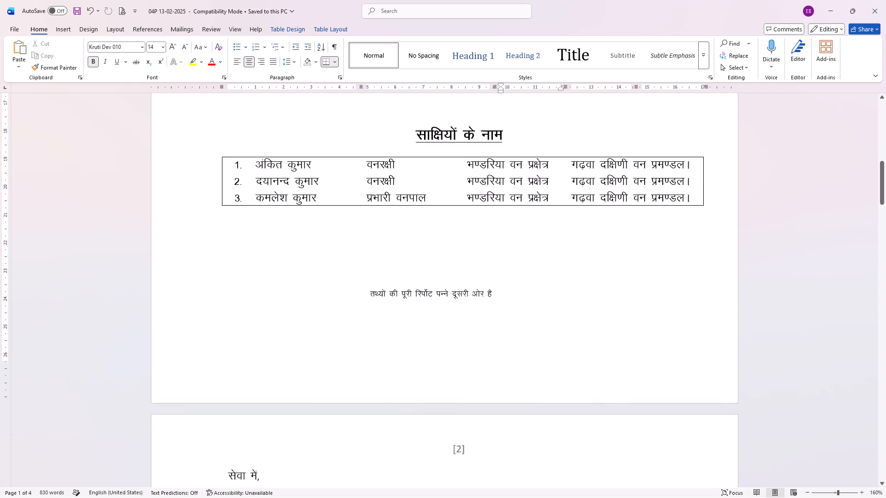
pyautogui.scroll(-3, 437, 373)
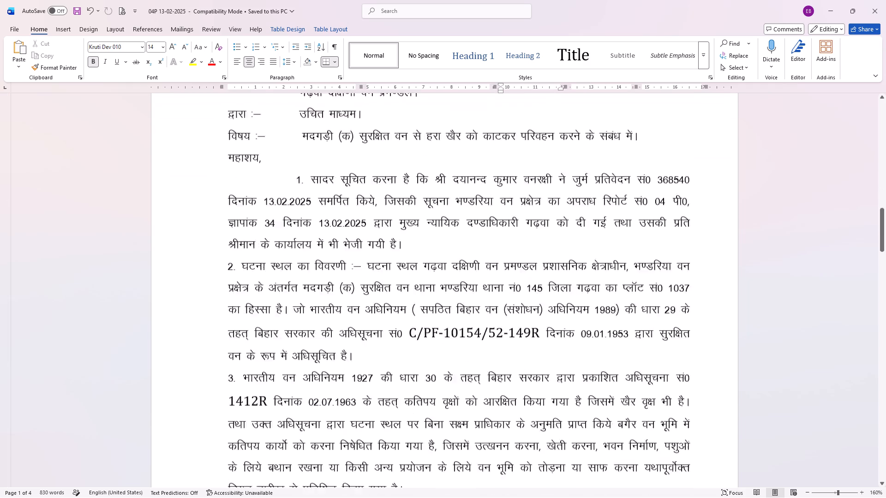
pyautogui.scroll(-1, 458, 351)
pyautogui.scroll(2, 458, 351)
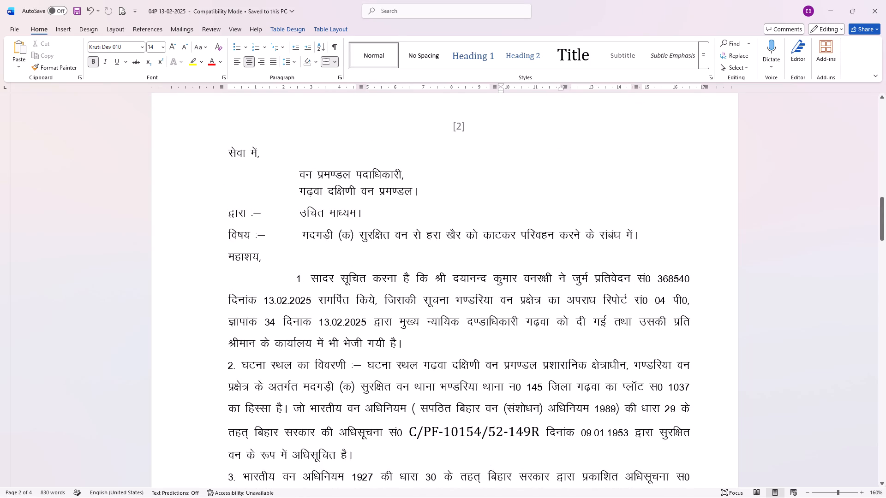
pyautogui.moveTo(409, 429); pyautogui.dragTo(533, 436)
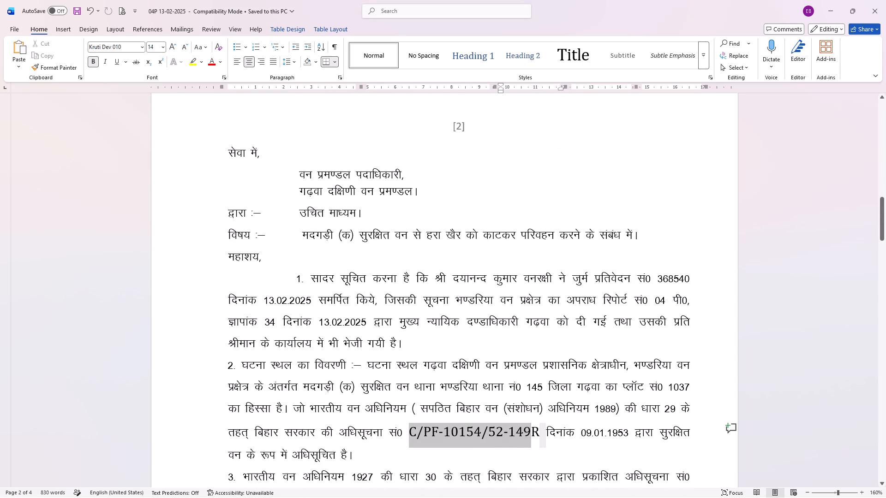
pyautogui.moveTo(533, 436); pyautogui.dragTo(539, 436)
pyautogui.click(600, 407)
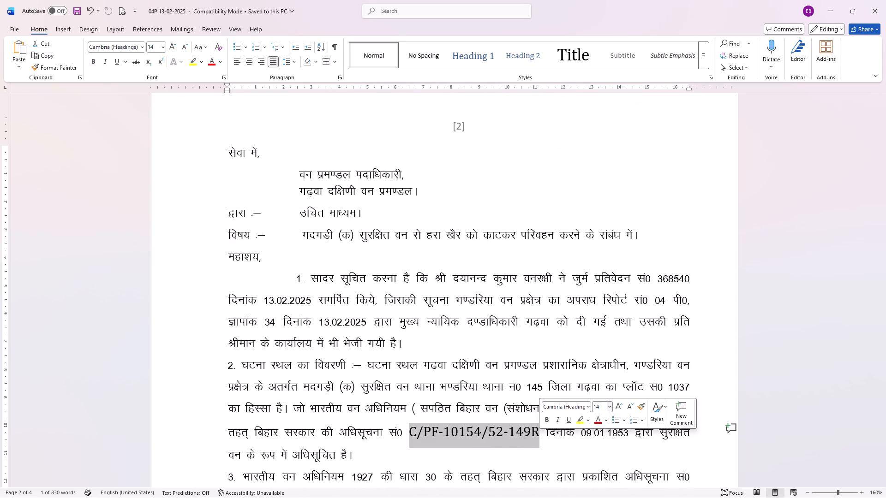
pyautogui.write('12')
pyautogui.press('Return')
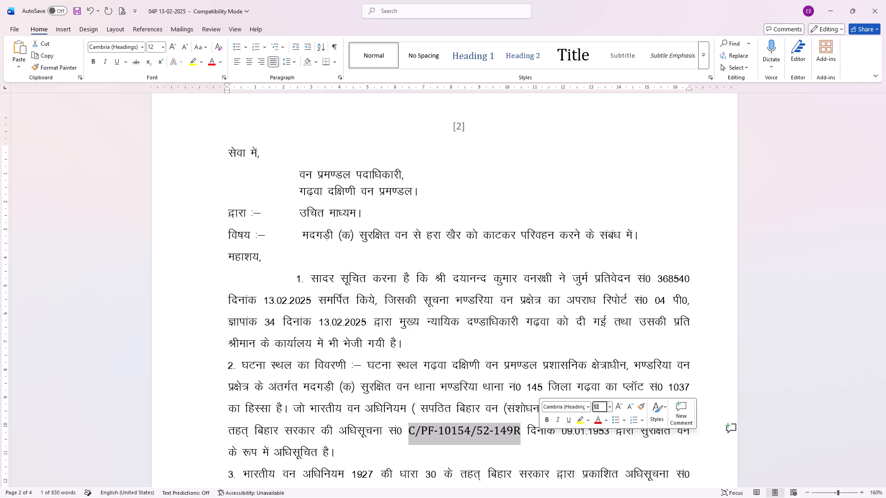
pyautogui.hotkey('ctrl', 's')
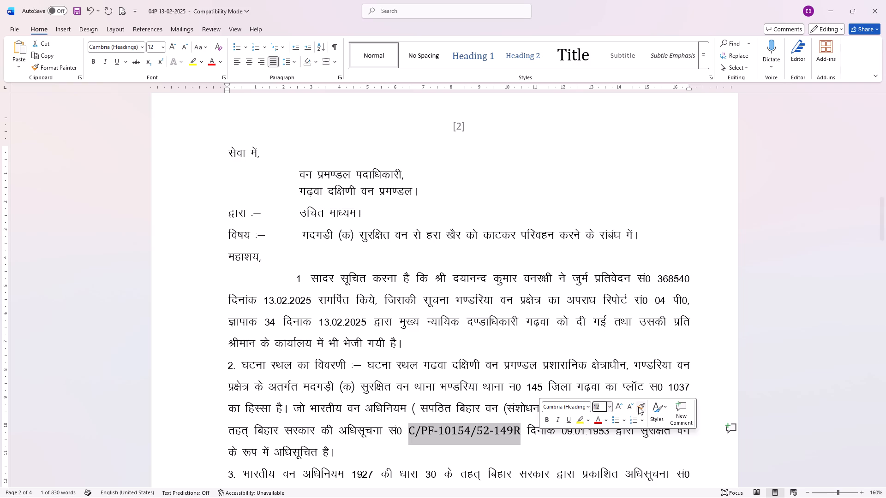
# Apply the formatting of C/PF-10154/52-149R to the notification number 1412R in paragraph 3 with Format Painter.
pyautogui.click(640, 406)
pyautogui.scroll(-1, 426, 351)
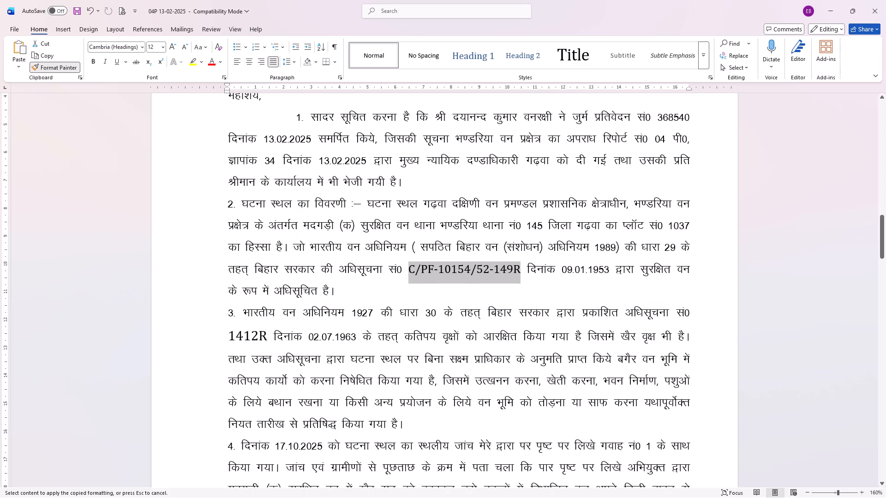
pyautogui.moveTo(228, 334); pyautogui.dragTo(266, 339)
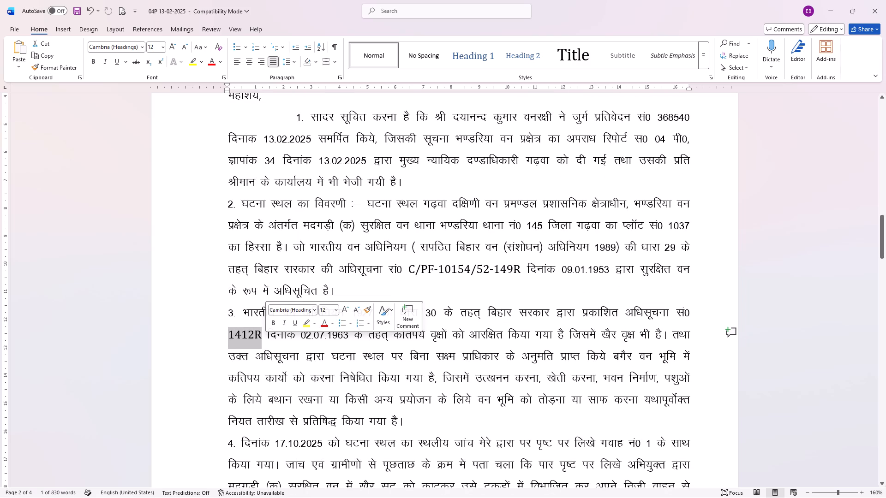
# Add a dash after अधिसूचना सं0 before 1412R in paragraph 3 and save the document.
pyautogui.click(692, 313)
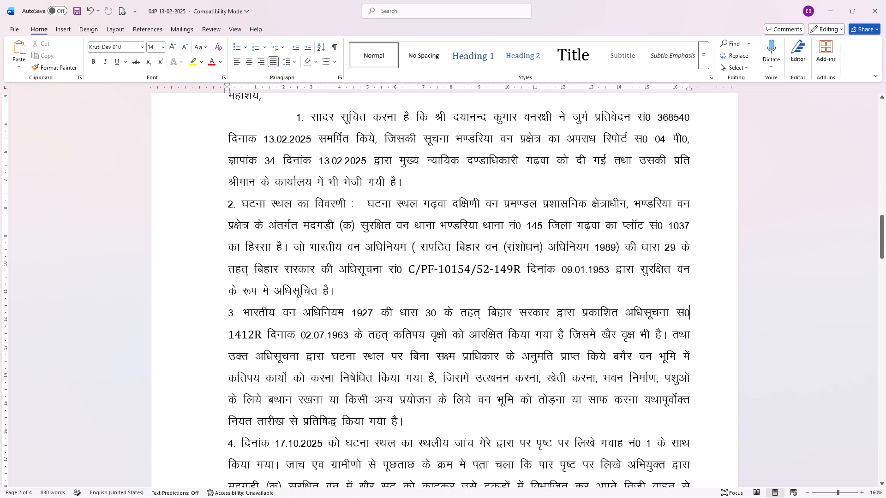
pyautogui.hotkey('shift', '&')
pyautogui.hotkey('ctrl', 's')
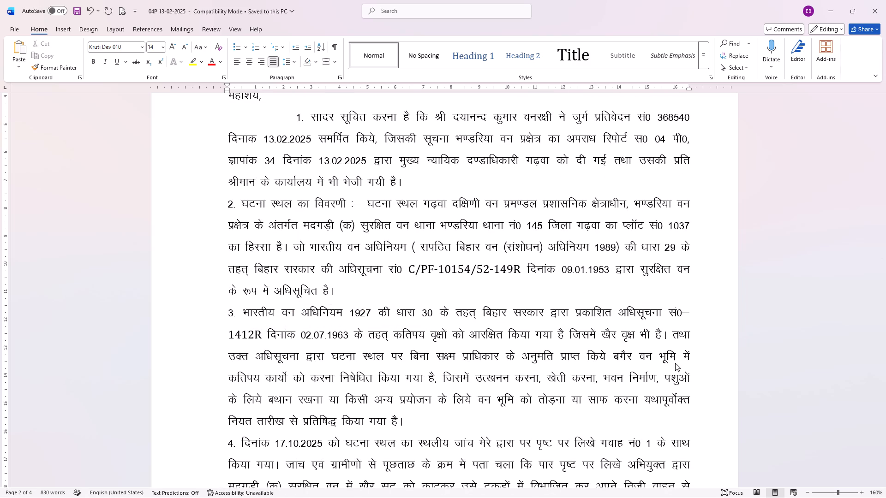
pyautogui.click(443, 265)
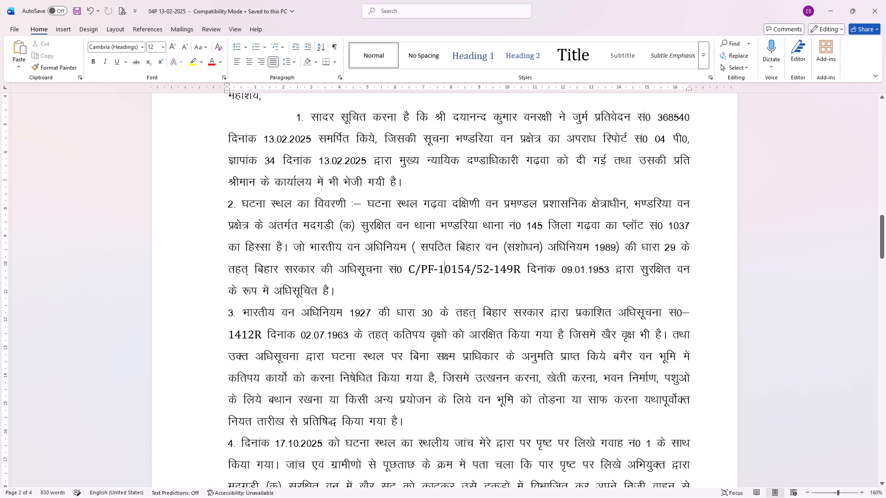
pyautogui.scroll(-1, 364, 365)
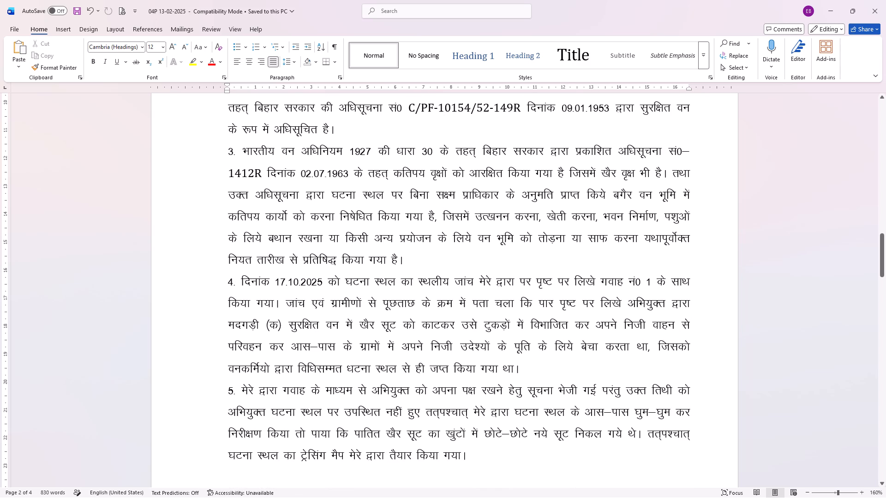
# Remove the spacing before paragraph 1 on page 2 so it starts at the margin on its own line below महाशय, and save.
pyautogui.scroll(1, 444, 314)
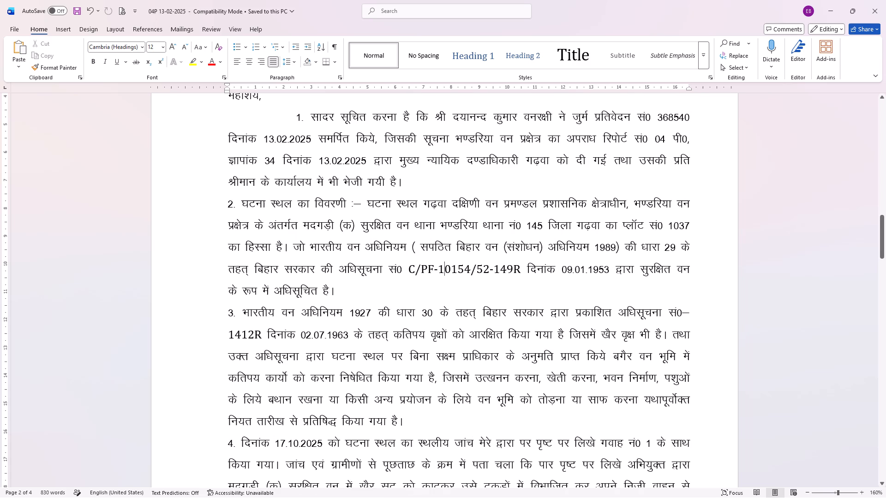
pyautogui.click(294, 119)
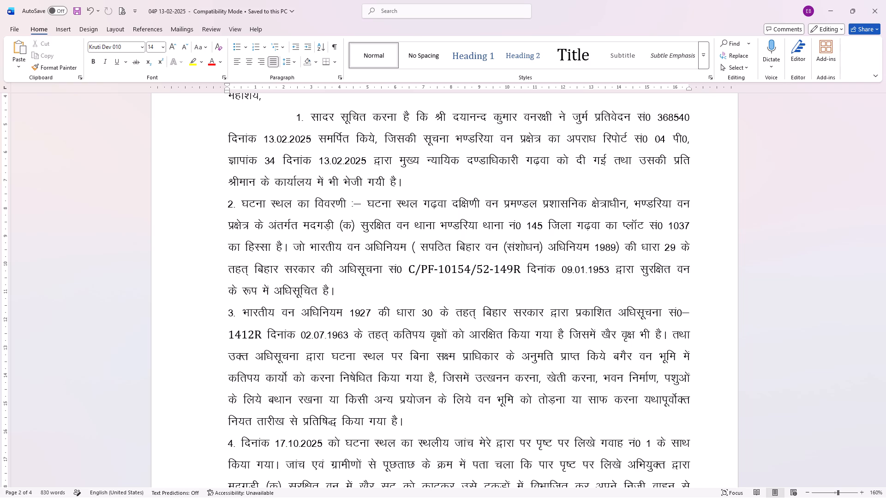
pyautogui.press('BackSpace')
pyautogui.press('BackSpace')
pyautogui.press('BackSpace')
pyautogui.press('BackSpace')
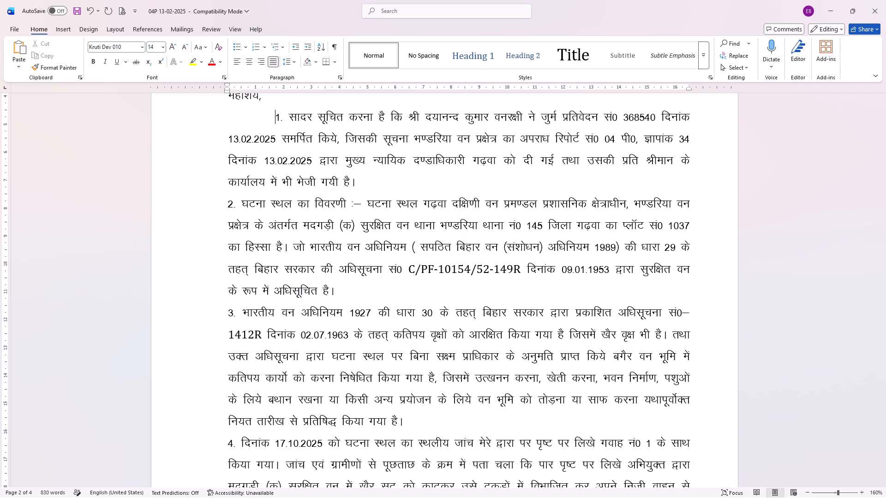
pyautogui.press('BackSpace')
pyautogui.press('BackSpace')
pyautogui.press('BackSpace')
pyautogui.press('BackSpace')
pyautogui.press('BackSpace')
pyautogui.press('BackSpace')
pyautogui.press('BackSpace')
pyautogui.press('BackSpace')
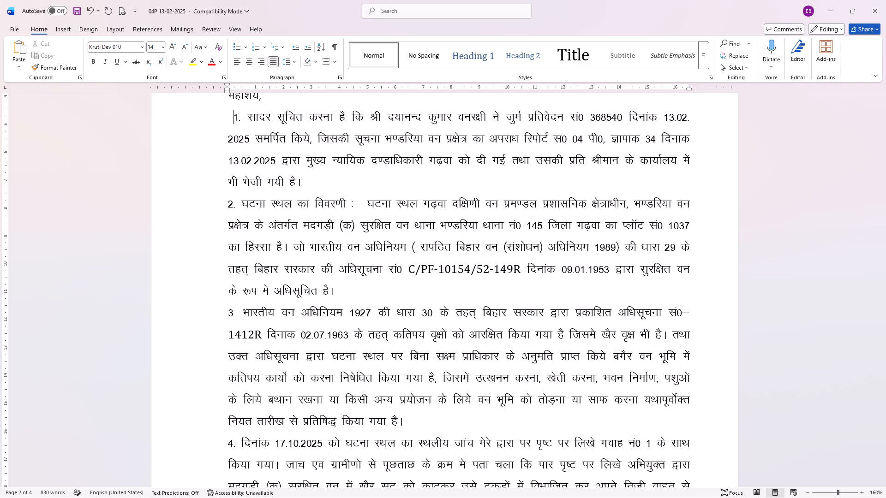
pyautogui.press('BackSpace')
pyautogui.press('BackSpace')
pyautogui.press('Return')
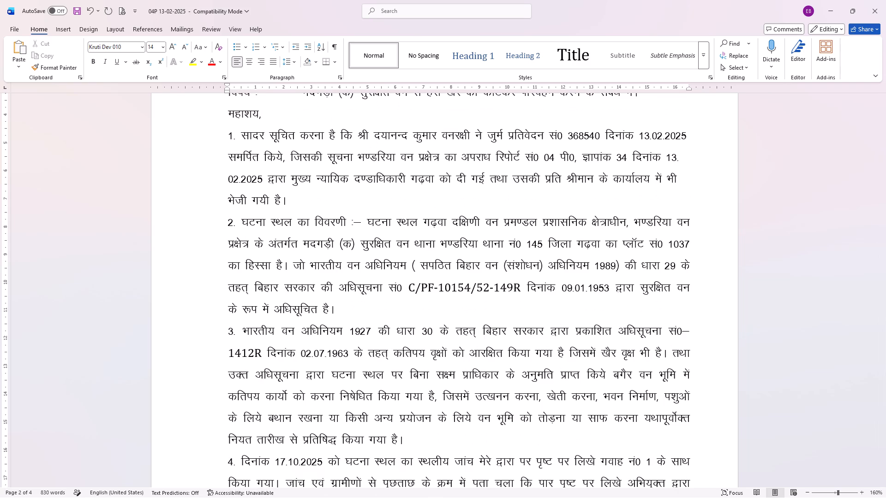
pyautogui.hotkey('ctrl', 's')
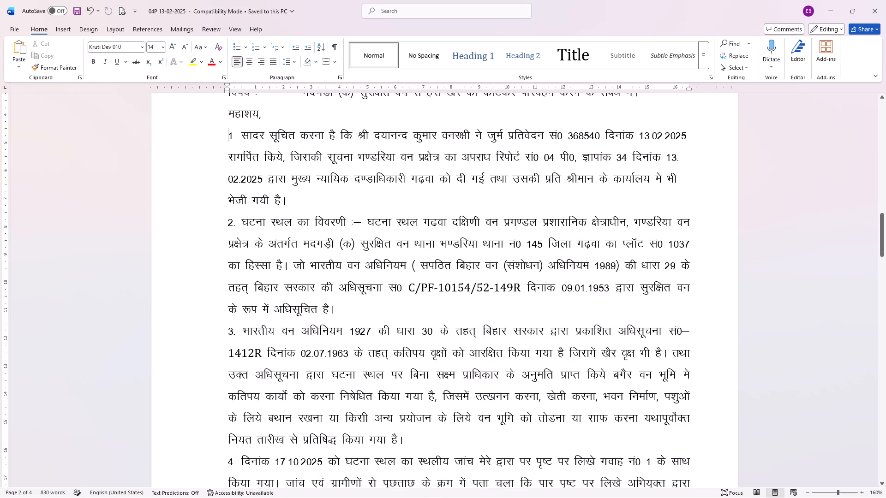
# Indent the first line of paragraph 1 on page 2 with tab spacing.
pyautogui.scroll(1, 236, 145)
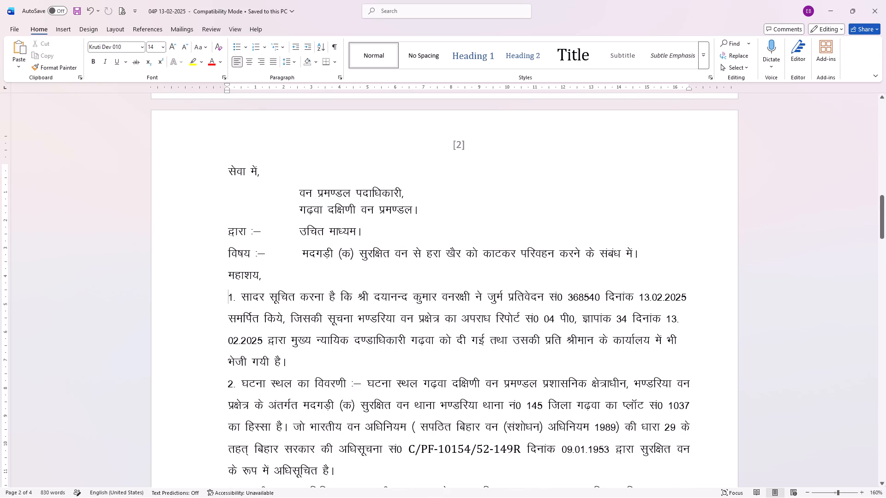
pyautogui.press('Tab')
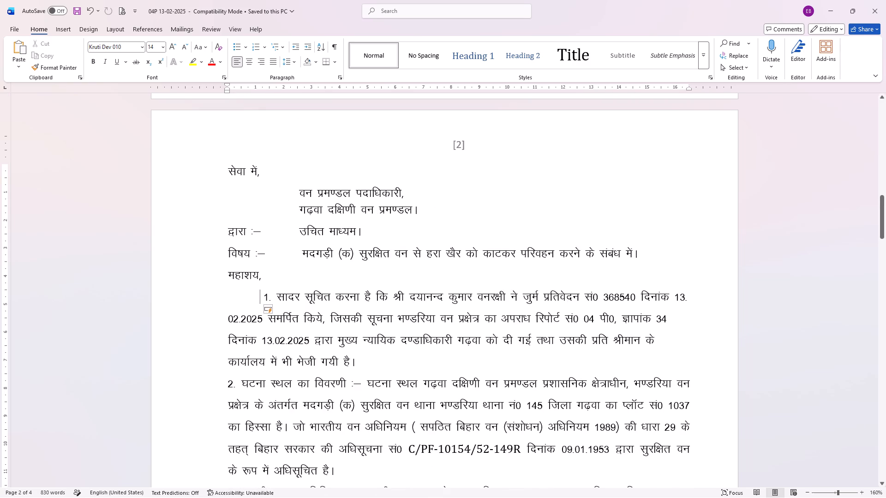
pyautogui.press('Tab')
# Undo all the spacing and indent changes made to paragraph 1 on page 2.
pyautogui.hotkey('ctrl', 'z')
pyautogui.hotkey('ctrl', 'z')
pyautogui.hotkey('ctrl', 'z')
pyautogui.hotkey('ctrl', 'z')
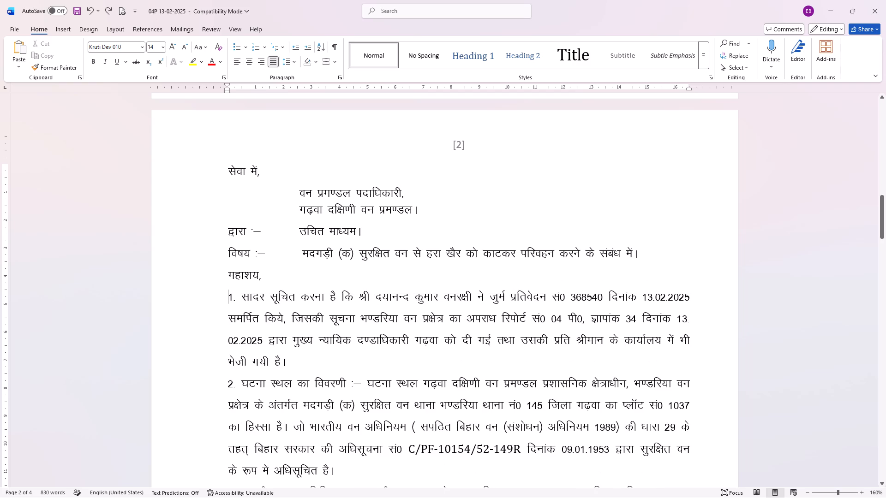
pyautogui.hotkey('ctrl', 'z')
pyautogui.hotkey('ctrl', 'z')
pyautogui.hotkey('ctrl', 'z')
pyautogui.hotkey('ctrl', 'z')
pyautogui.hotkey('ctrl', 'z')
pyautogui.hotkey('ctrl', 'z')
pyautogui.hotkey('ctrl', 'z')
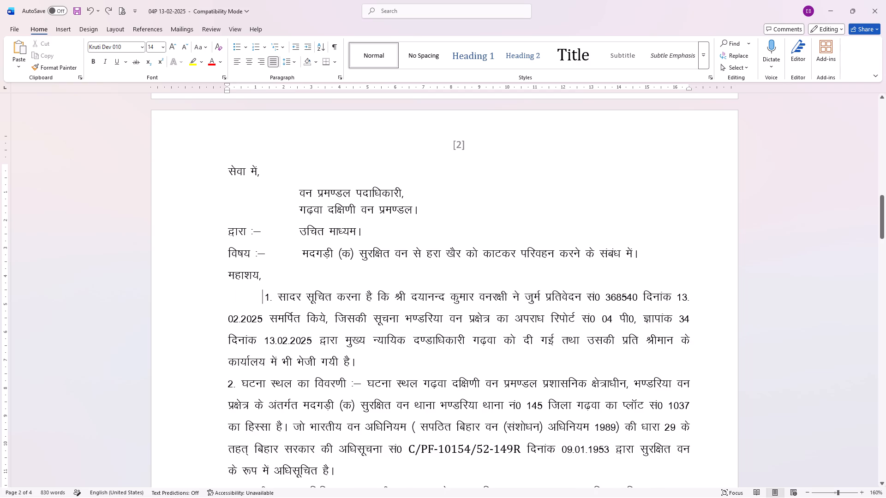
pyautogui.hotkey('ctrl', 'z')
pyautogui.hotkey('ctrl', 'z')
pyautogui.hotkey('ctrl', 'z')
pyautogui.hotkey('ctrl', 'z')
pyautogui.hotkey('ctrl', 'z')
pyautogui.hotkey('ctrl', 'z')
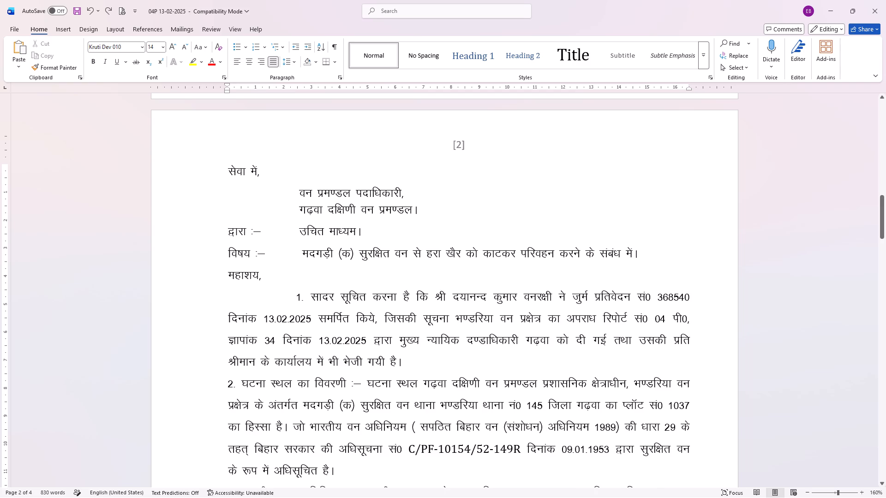
# Undo the dash added after अधिसूचना सं0 in paragraph 3 and save the document.
pyautogui.hotkey('ctrl', 'z')
pyautogui.hotkey('ctrl', 's')
pyautogui.hotkey('ctrl', 's')
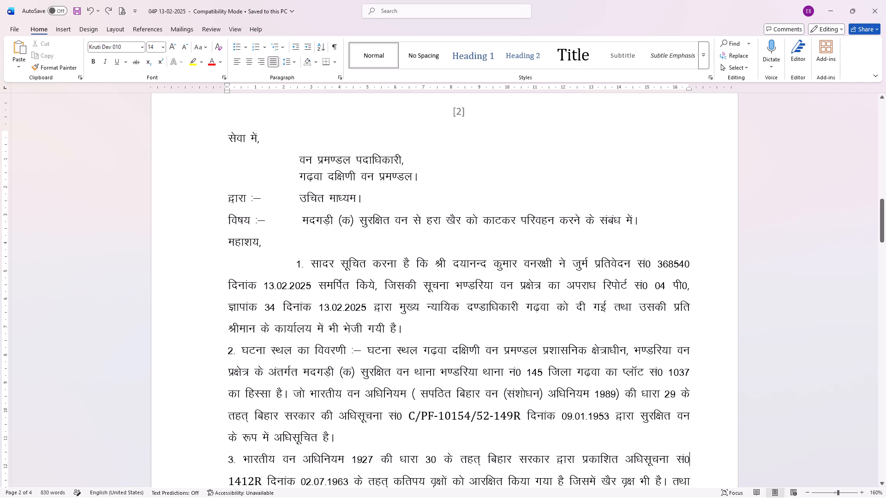
# Review the accused table on page 1 and the numbered paragraphs on page 2, saving the document along the way.
pyautogui.scroll(2, 382, 335)
pyautogui.scroll(2, 418, 311)
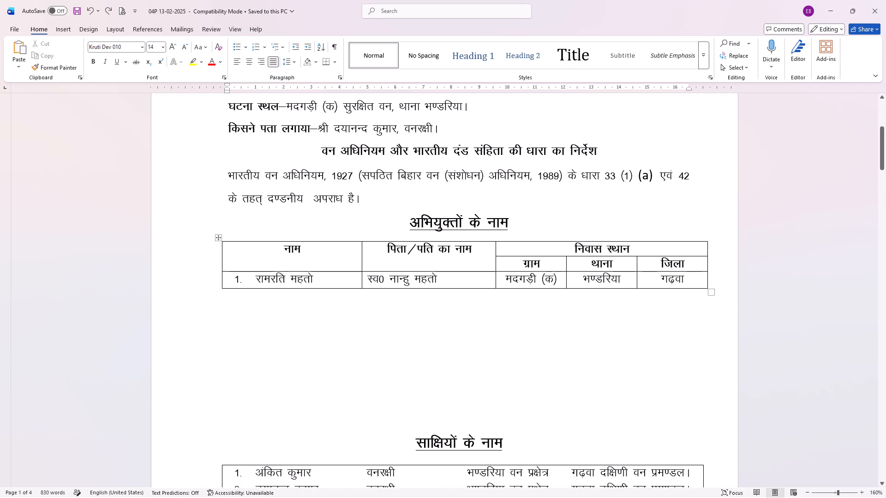
pyautogui.click(410, 279)
pyautogui.hotkey('ctrl', 's')
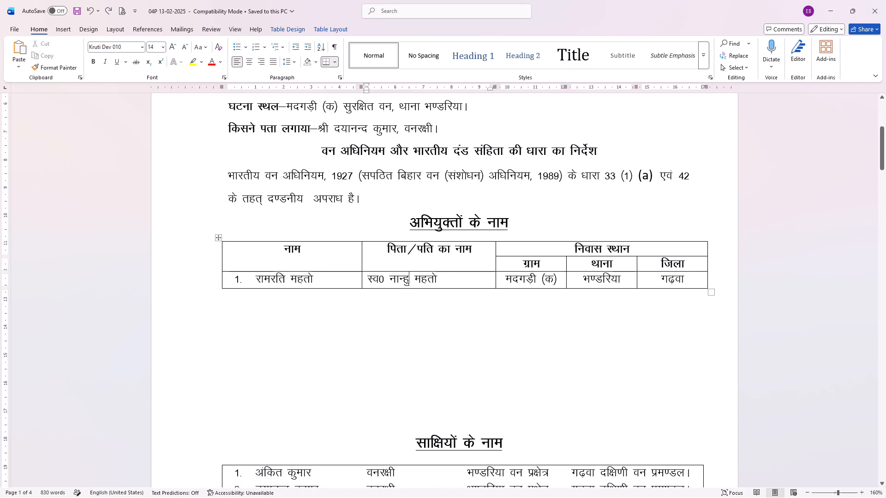
pyautogui.scroll(-2, 444, 346)
pyautogui.scroll(1, 440, 341)
pyautogui.scroll(-3, 440, 341)
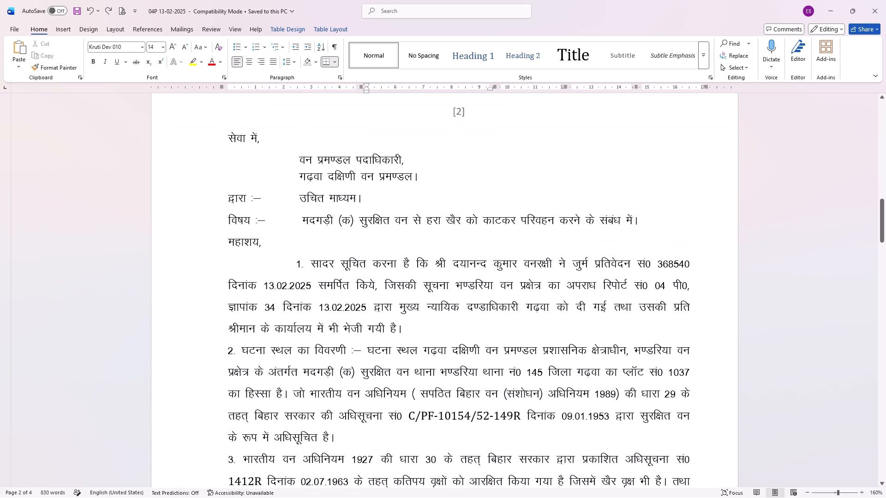
pyautogui.scroll(-1, 438, 350)
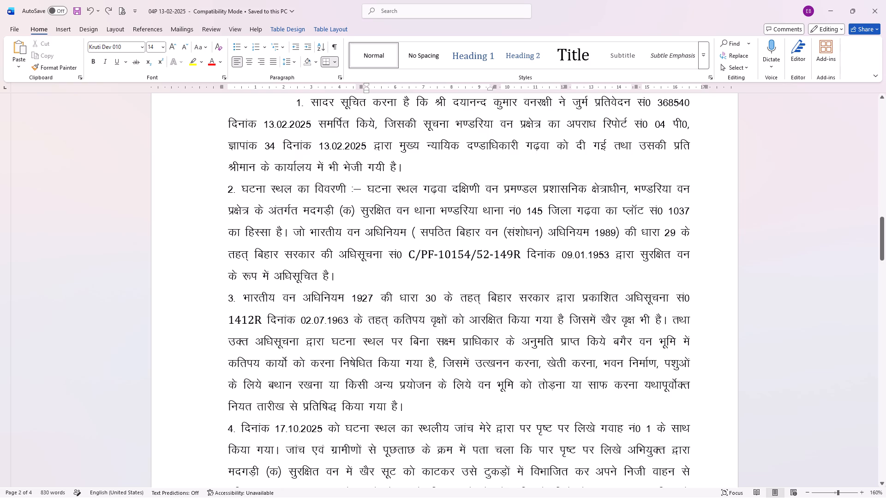
pyautogui.scroll(1, 305, 223)
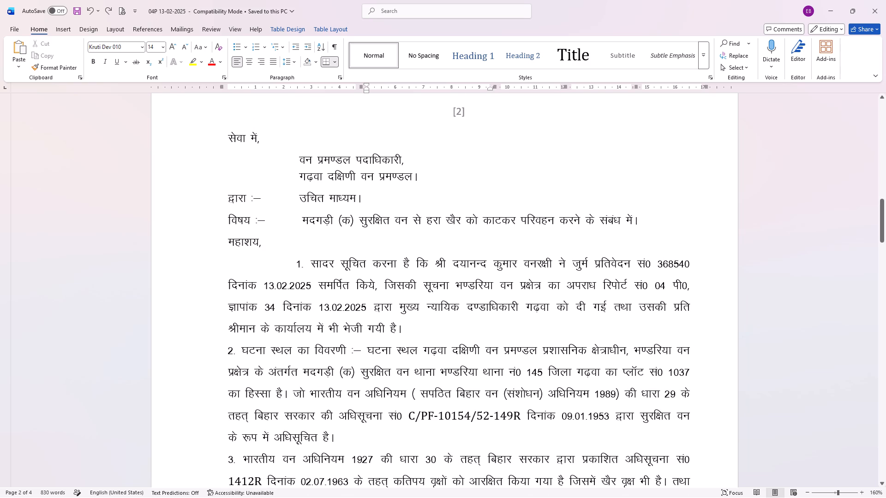
# Delete the word हरा before खैर in the अपराध का स्वरूप line on page 1.
pyautogui.scroll(3, 313, 224)
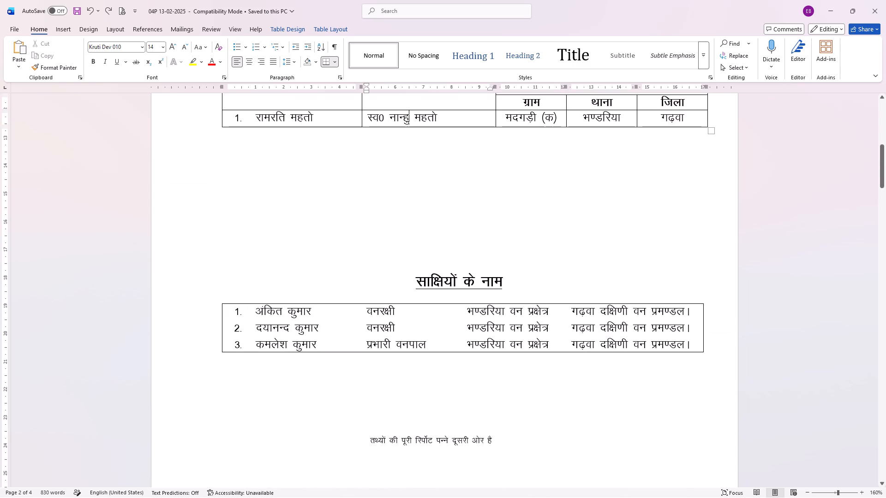
pyautogui.scroll(2, 324, 228)
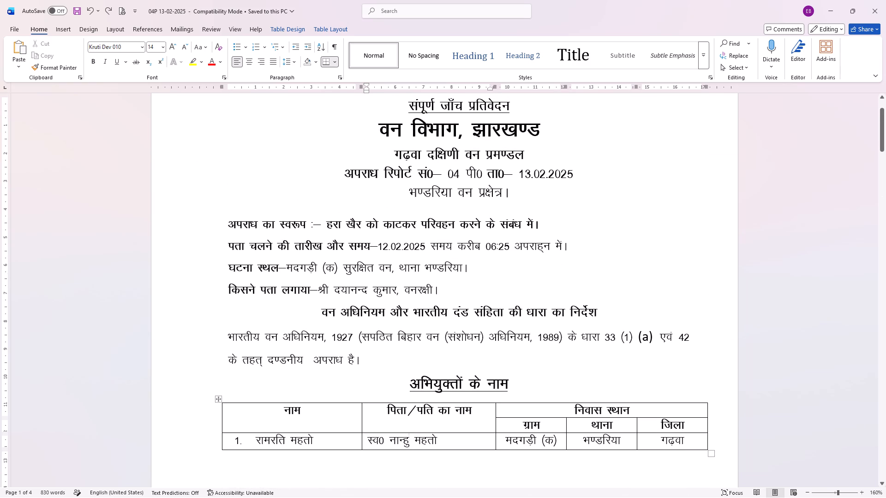
pyautogui.click(341, 225)
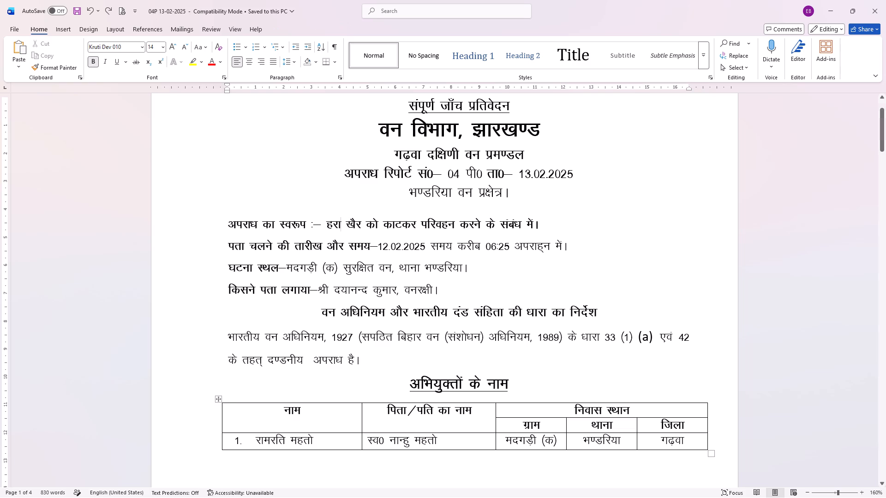
pyautogui.press('BackSpace')
pyautogui.press('BackSpace')
pyautogui.press('BackSpace')
pyautogui.press('Delete')
# Insert वृक्ष का after खैर in the अपराध का स्वरूप line on page 1.
pyautogui.press('Right')
pyautogui.press('Right')
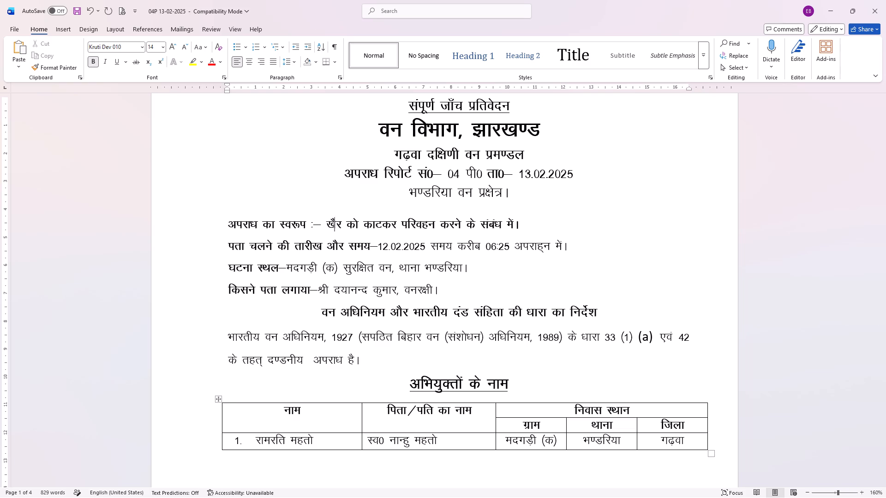
pyautogui.press('Right')
pyautogui.press('Right')
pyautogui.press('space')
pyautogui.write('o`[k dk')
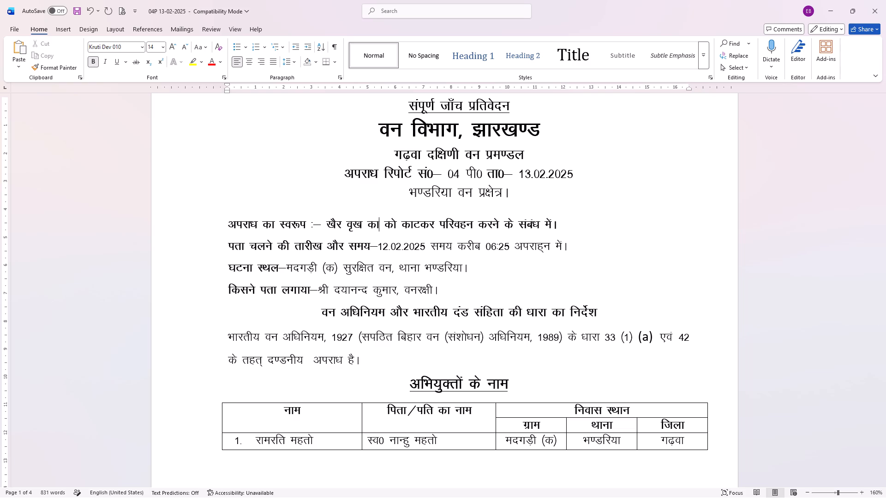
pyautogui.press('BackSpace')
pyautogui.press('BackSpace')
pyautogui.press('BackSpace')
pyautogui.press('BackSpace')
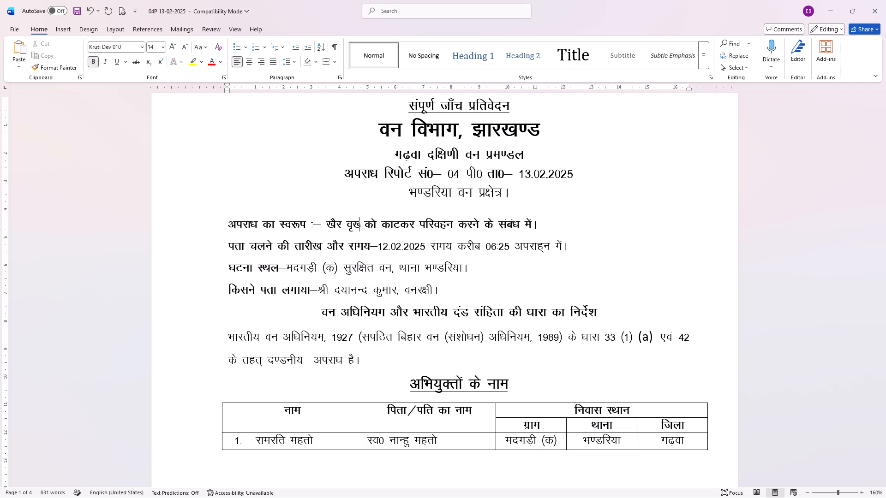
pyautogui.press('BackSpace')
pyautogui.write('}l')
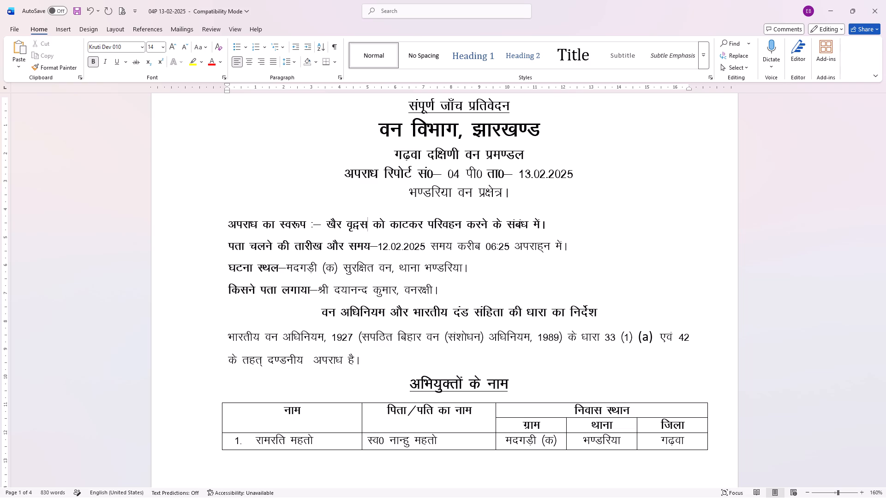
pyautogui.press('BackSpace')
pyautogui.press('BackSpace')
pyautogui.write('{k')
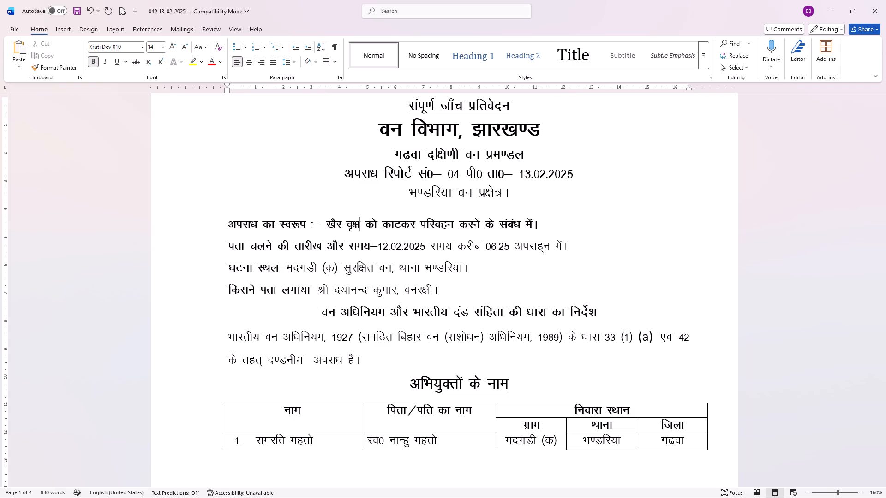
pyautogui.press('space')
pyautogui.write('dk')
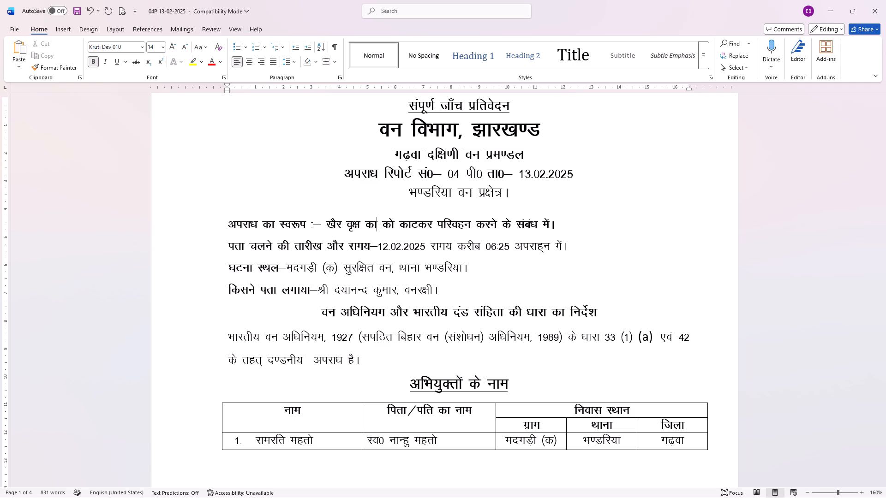
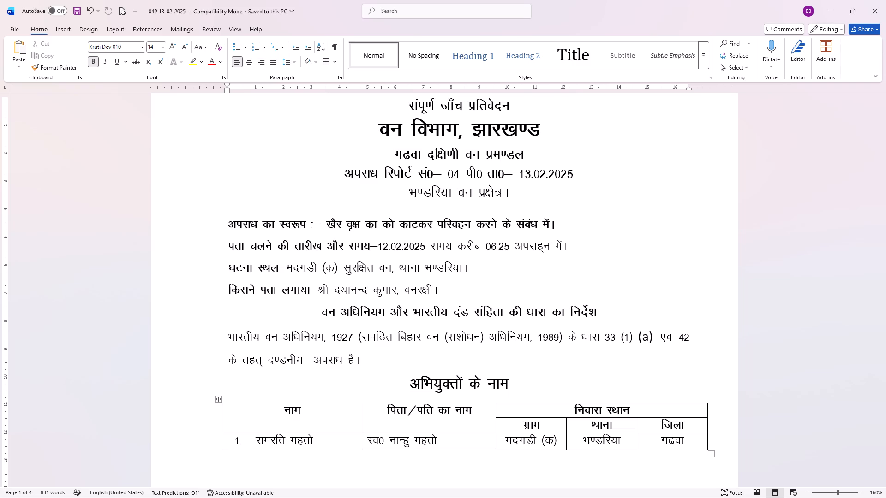
# Replace को काटकर with अवैध रूप से पातन कर in the अपराध का स्वरूप line on page 1 and save the document.
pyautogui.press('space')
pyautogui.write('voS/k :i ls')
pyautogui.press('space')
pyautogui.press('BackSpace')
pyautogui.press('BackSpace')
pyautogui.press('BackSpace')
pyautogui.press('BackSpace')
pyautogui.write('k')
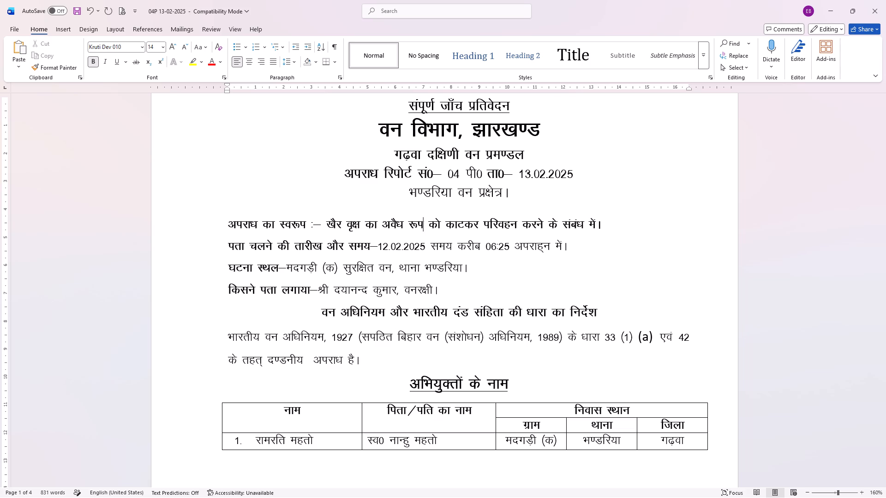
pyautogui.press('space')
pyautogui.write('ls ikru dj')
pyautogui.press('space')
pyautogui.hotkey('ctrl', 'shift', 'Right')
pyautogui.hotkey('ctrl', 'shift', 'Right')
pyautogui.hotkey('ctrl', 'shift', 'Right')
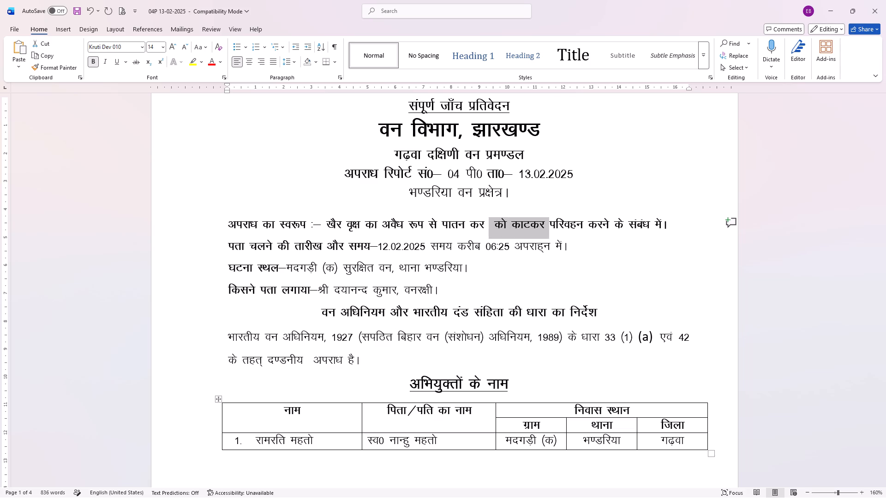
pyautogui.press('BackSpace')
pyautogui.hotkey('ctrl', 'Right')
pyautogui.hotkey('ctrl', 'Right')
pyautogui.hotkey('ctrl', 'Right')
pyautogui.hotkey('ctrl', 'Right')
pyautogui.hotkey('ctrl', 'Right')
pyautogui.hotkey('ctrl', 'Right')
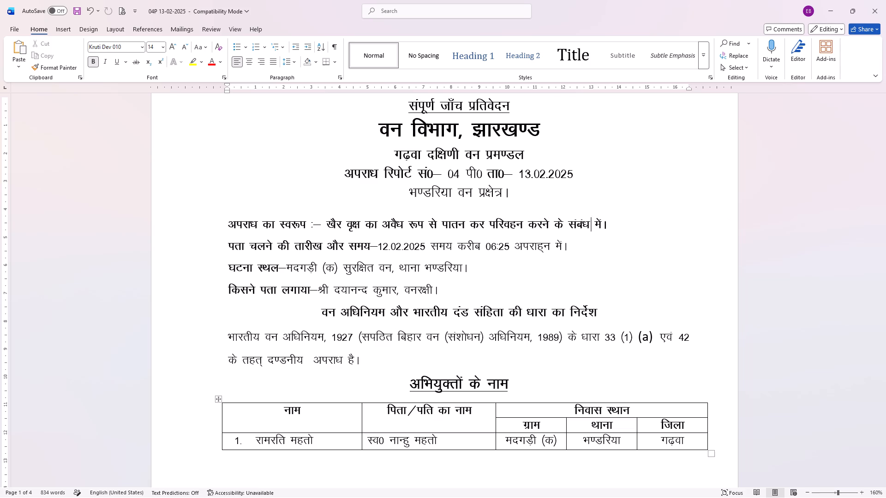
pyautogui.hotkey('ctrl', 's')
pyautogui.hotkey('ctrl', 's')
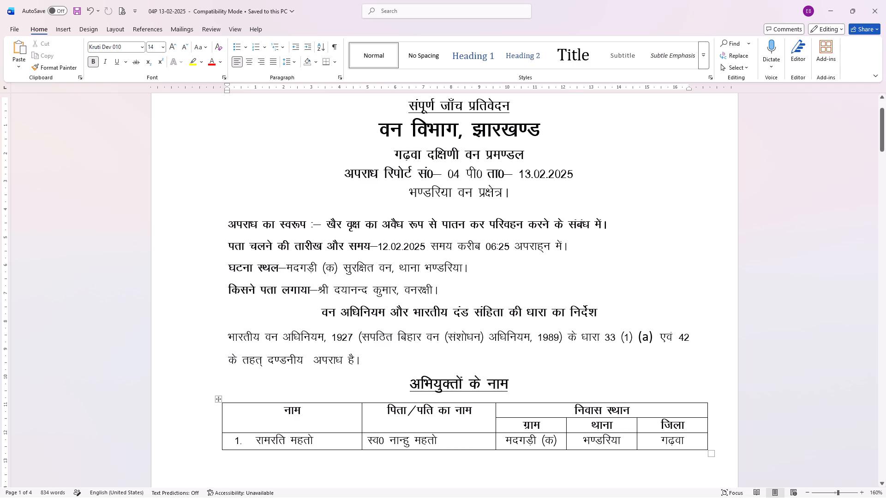
# Copy the offence description from the अपराध का स्वरूप line over the wording from हरा खैर onward in the विषय line on page 2.
pyautogui.moveTo(325, 225); pyautogui.dragTo(608, 228)
pyautogui.hotkey('ctrl', 'c')
pyautogui.scroll(-1, 468, 269)
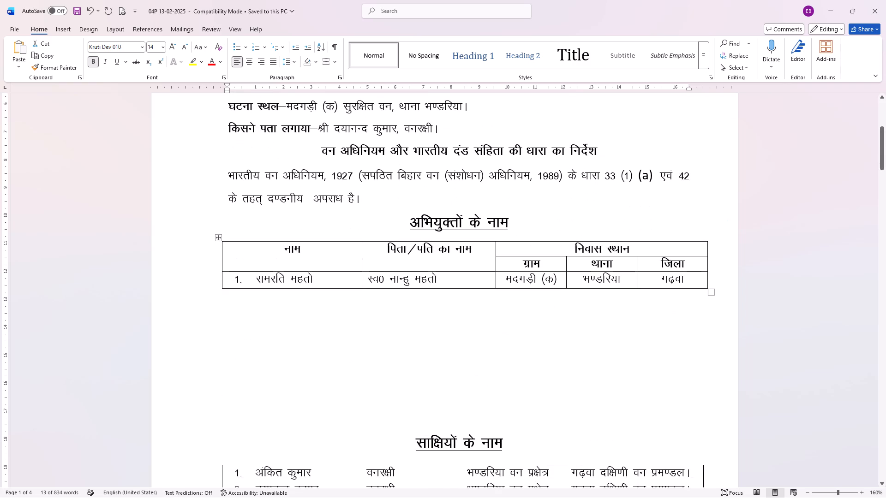
pyautogui.scroll(-3, 459, 272)
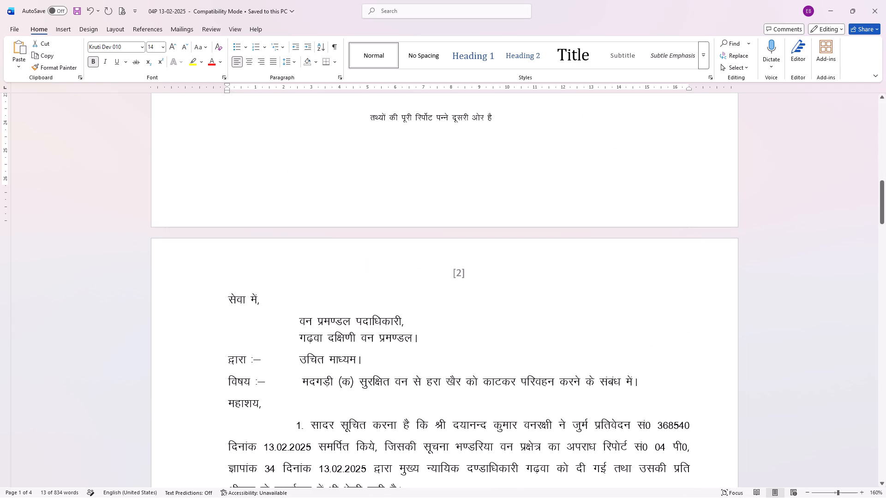
pyautogui.moveTo(302, 381); pyautogui.dragTo(410, 381)
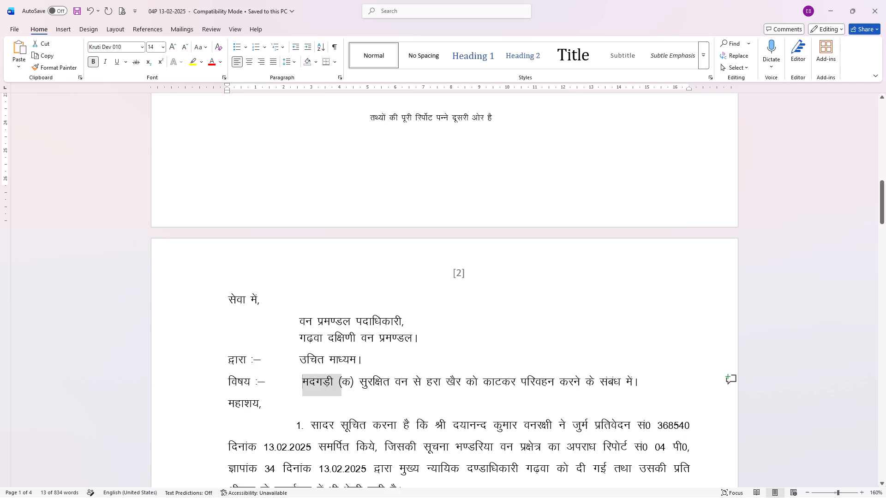
pyautogui.moveTo(410, 381); pyautogui.dragTo(628, 384)
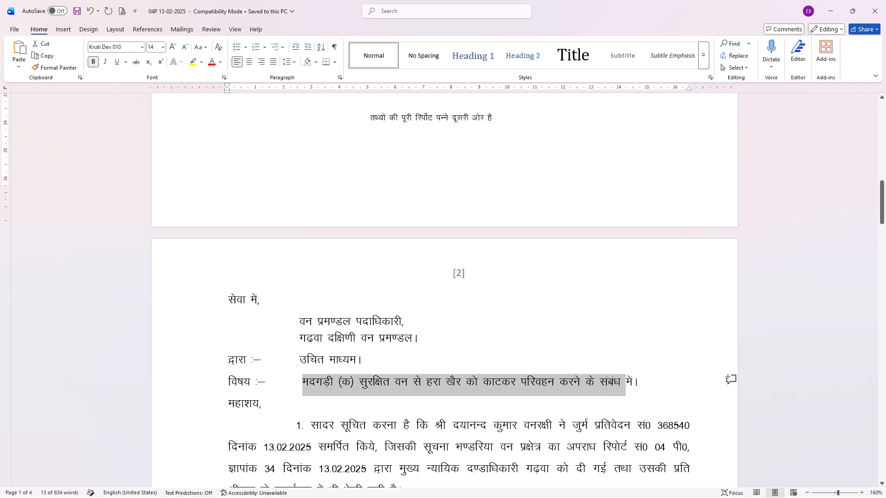
pyautogui.moveTo(628, 384); pyautogui.dragTo(632, 386)
pyautogui.click(410, 397)
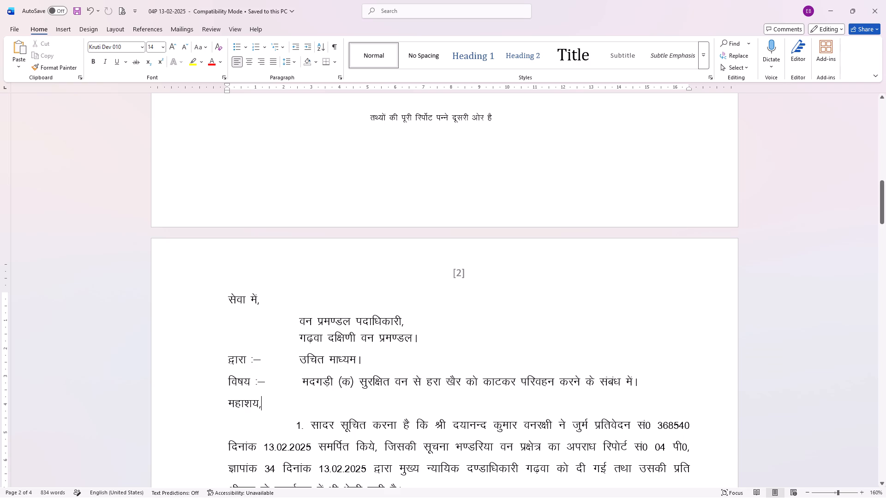
pyautogui.moveTo(426, 380); pyautogui.dragTo(630, 381)
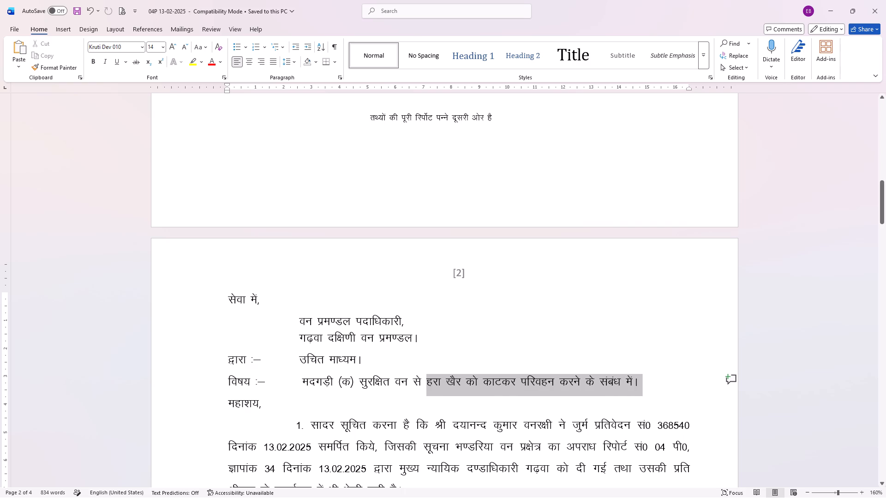
pyautogui.moveTo(630, 381); pyautogui.dragTo(631, 385)
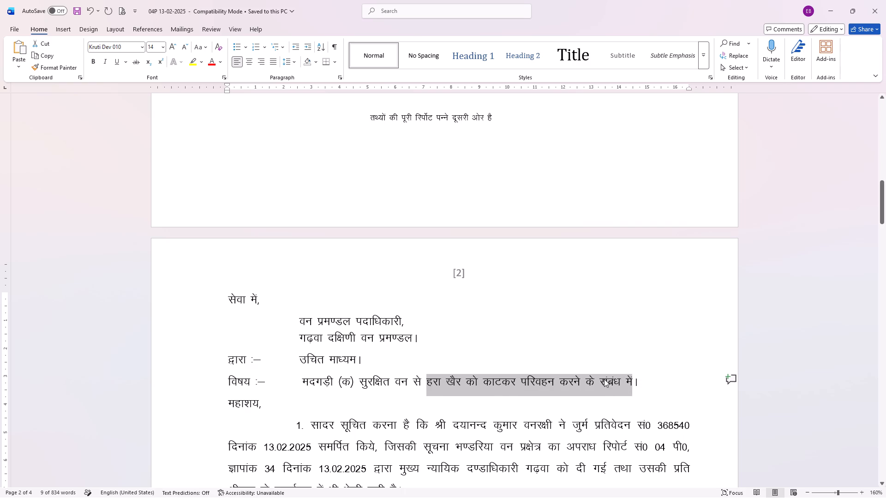
pyautogui.hotkey('ctrl', 'v')
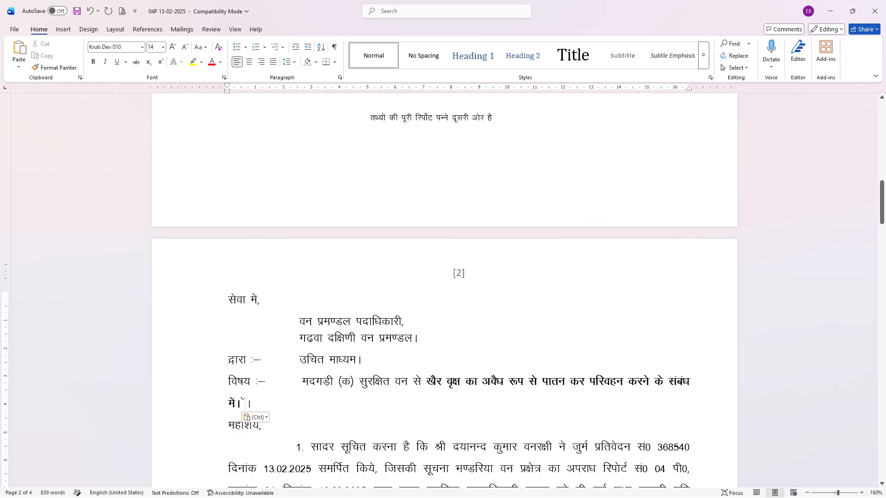
# Remove the bold formatting from the offence description pasted into the विषय line.
pyautogui.moveTo(426, 379); pyautogui.dragTo(431, 416)
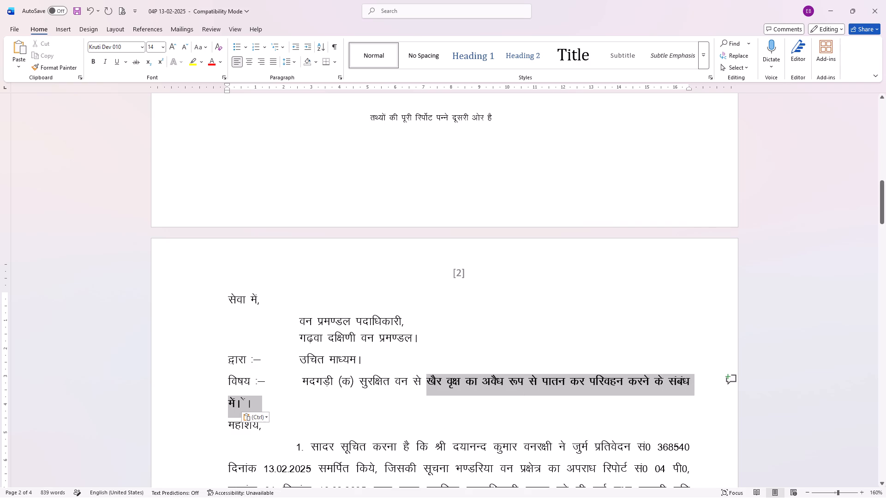
pyautogui.moveTo(431, 416); pyautogui.dragTo(395, 405)
pyautogui.hotkey('ctrl', 'b')
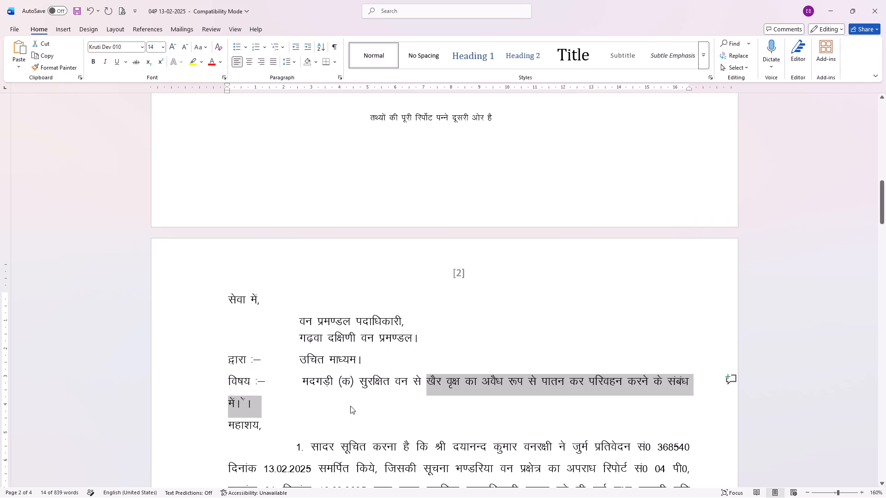
# Delete the stray characters after में। at the end of the विषय line.
pyautogui.click(269, 406)
pyautogui.press('BackSpace')
pyautogui.press('BackSpace')
pyautogui.press('BackSpace')
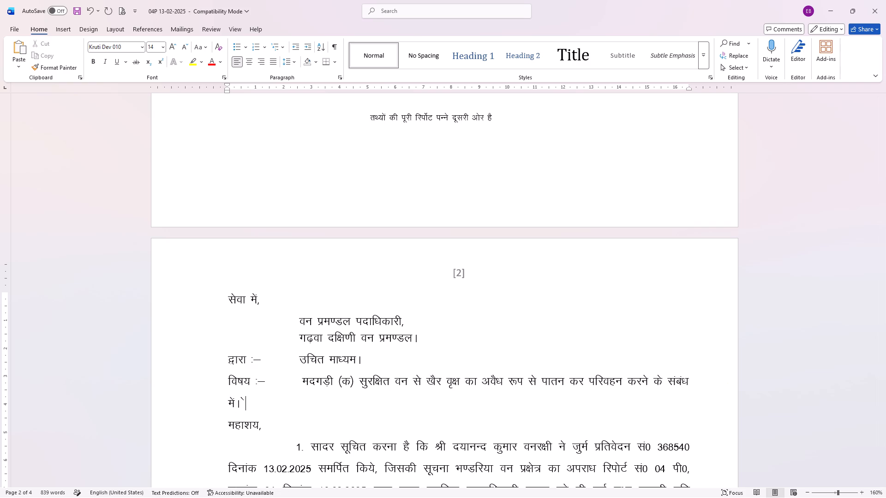
pyautogui.press('BackSpace')
pyautogui.press('BackSpace')
# Indent the wrapped word में। with tabs to align it under the विषय text and save the document.
pyautogui.click(229, 405)
pyautogui.hotkey('ctrl', 'Tab')
pyautogui.hotkey('ctrl', 'Tab')
pyautogui.hotkey('ctrl', 's')
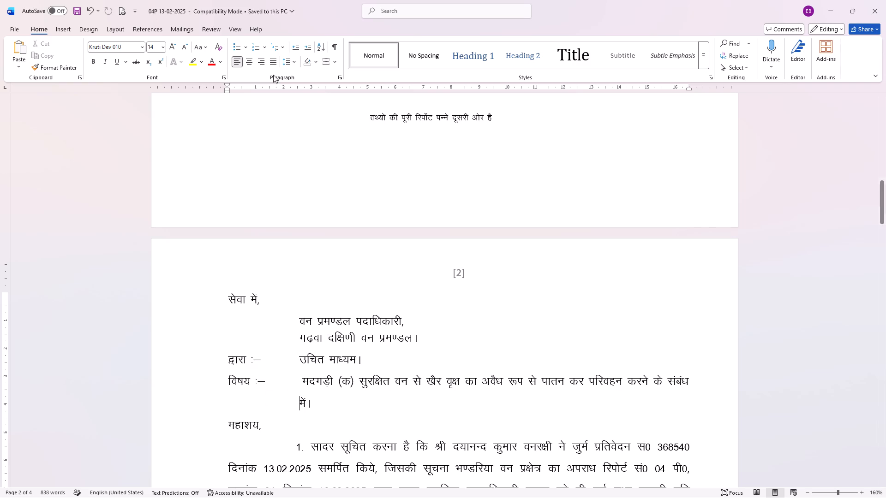
# Justify the विषय paragraph on page 2 and save the document.
pyautogui.click(275, 60)
pyautogui.click(525, 381)
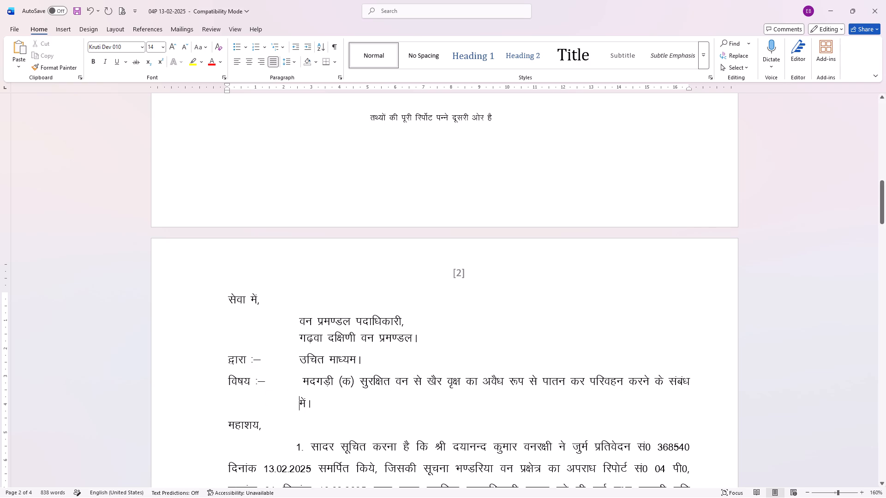
pyautogui.scroll(-1, 354, 392)
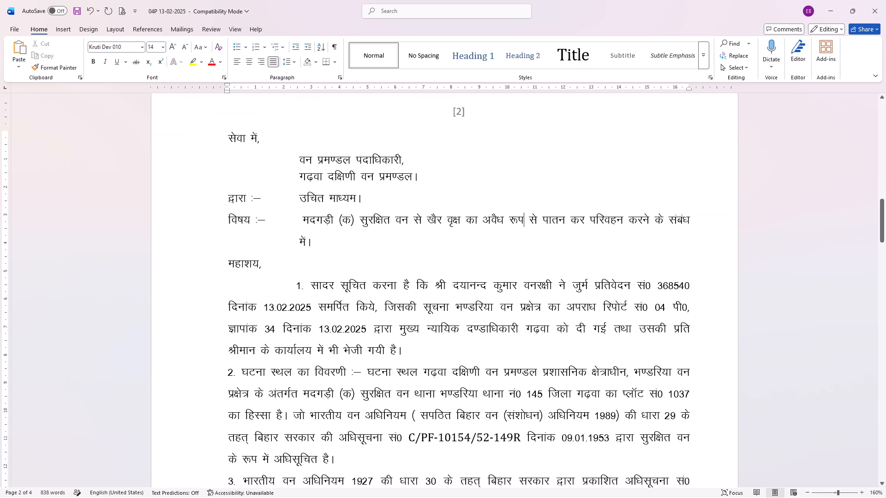
pyautogui.hotkey('ctrl', 's')
pyautogui.hotkey('ctrl', 's')
# Remove the blank space before the number of paragraph 1 so it starts at the margin on its own line under महाशय.
pyautogui.click(294, 285)
pyautogui.press('BackSpace')
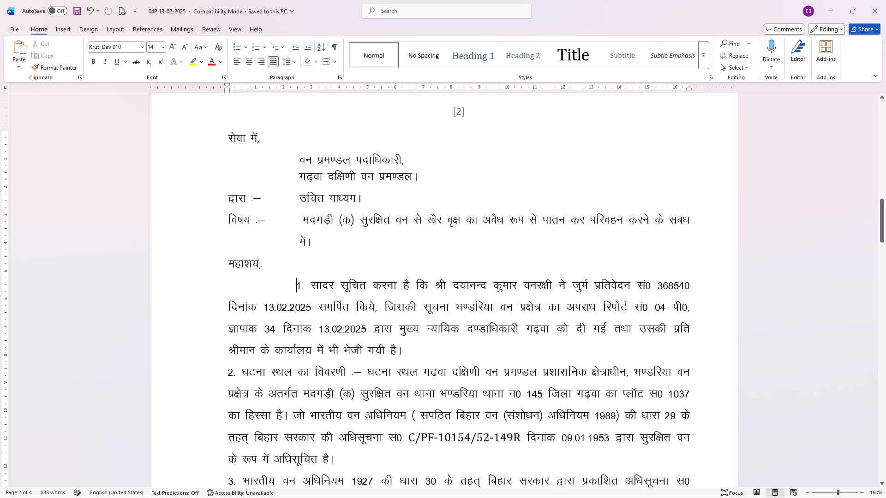
pyautogui.press('BackSpace')
pyautogui.press('BackSpace')
pyautogui.press('BackSpace')
pyautogui.press('BackSpace')
pyautogui.press('BackSpace')
pyautogui.press('BackSpace')
pyautogui.press('BackSpace')
pyautogui.press('BackSpace')
pyautogui.press('BackSpace')
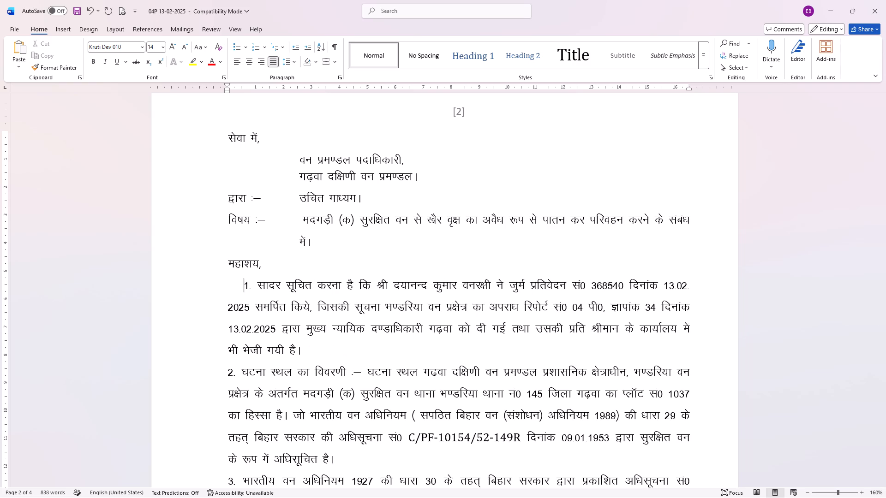
pyautogui.press('BackSpace')
pyautogui.press('BackSpace')
pyautogui.press('BackSpace')
pyautogui.press('BackSpace')
pyautogui.press('Return')
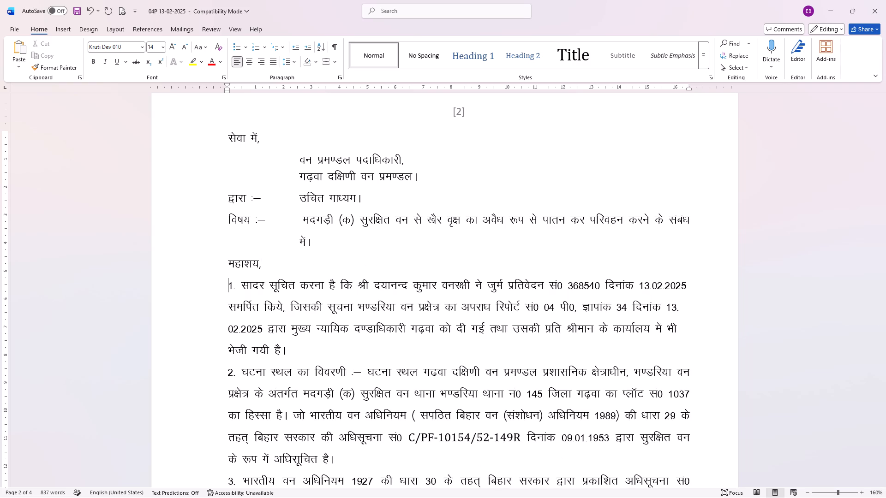
# Give paragraph 1 a hanging indent of about 0.5 cm, keeping its first line at the margin.
pyautogui.moveTo(227, 91); pyautogui.dragTo(239, 92)
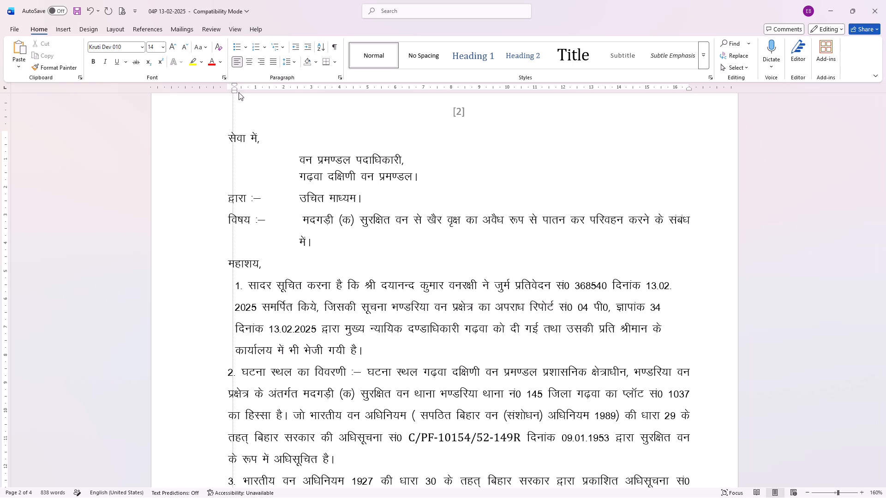
pyautogui.moveTo(239, 92); pyautogui.dragTo(241, 92)
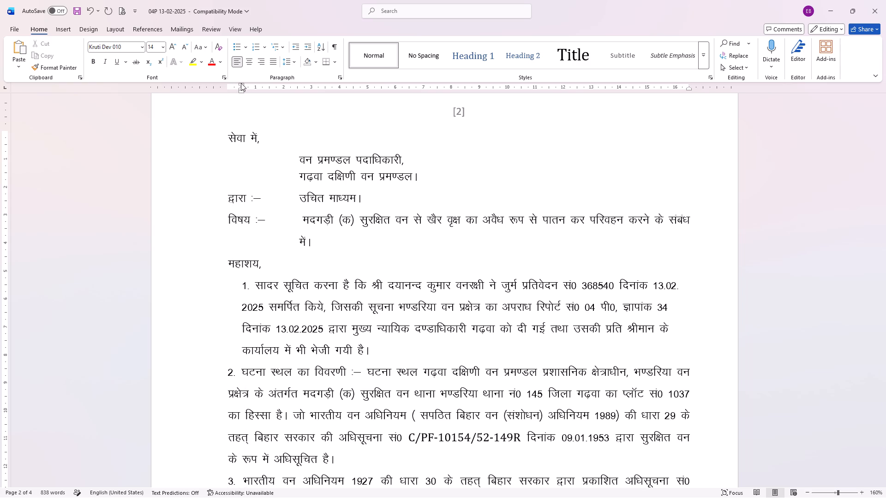
pyautogui.moveTo(241, 83); pyautogui.dragTo(226, 83)
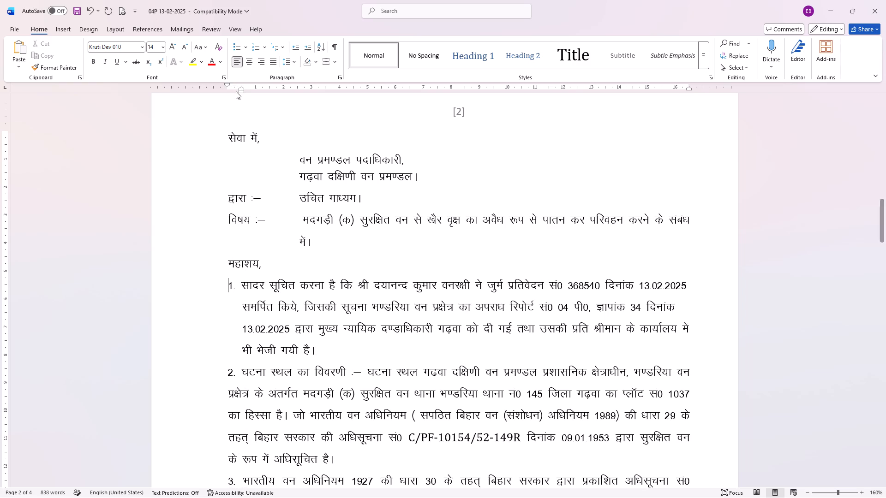
pyautogui.moveTo(239, 92); pyautogui.dragTo(249, 94)
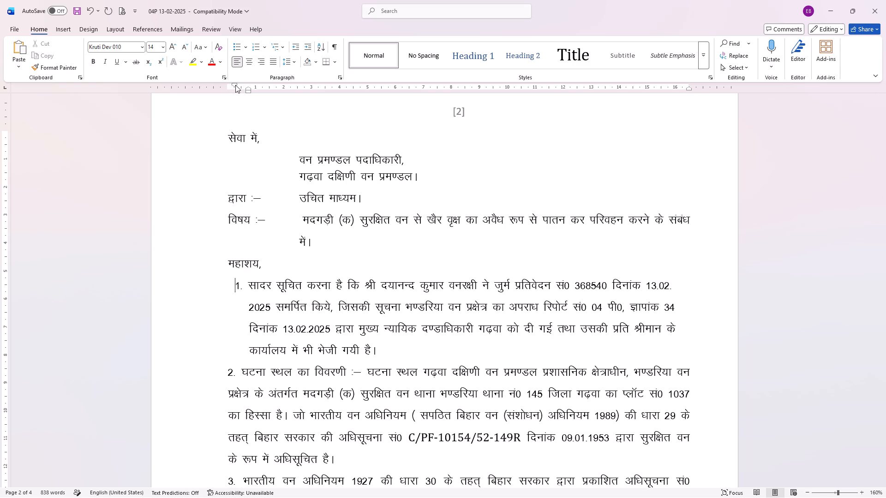
pyautogui.moveTo(233, 85); pyautogui.dragTo(225, 85)
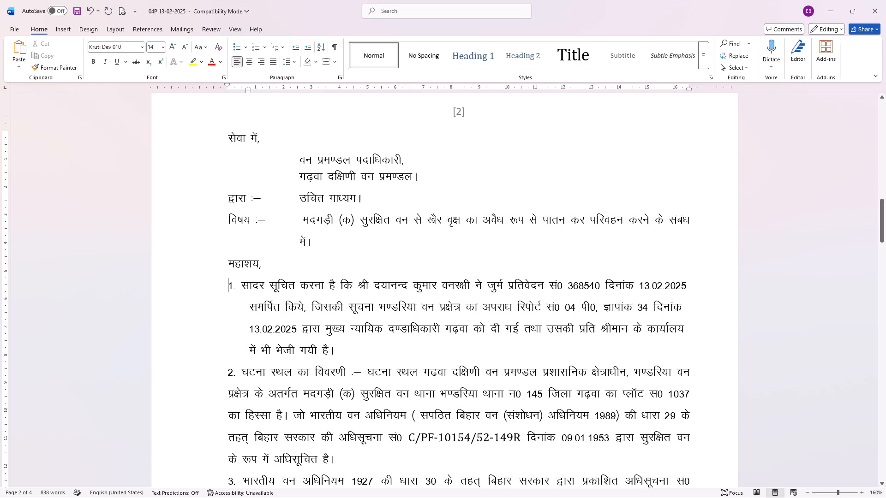
pyautogui.moveTo(248, 91); pyautogui.dragTo(241, 92)
pyautogui.moveTo(219, 85); pyautogui.dragTo(226, 87)
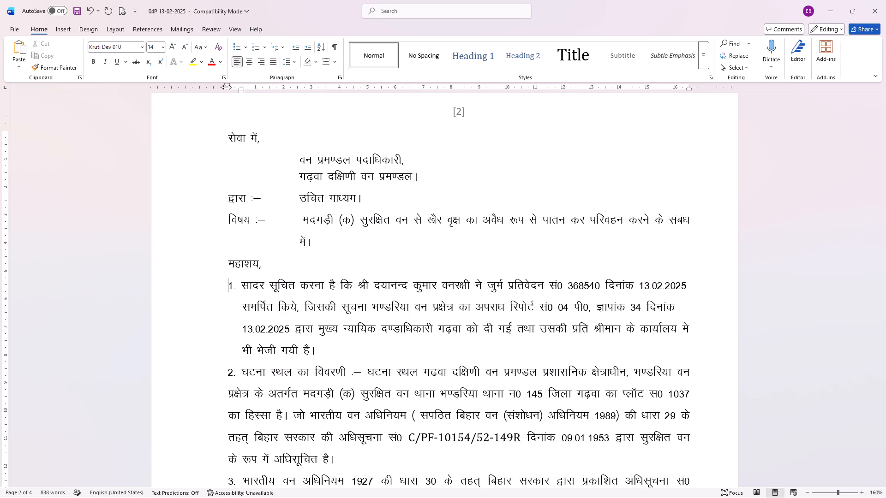
# Carry paragraph 1's hanging-indent formatting over to paragraphs 2 and 3.
pyautogui.click(229, 371)
pyautogui.press('BackSpace')
pyautogui.press('Return')
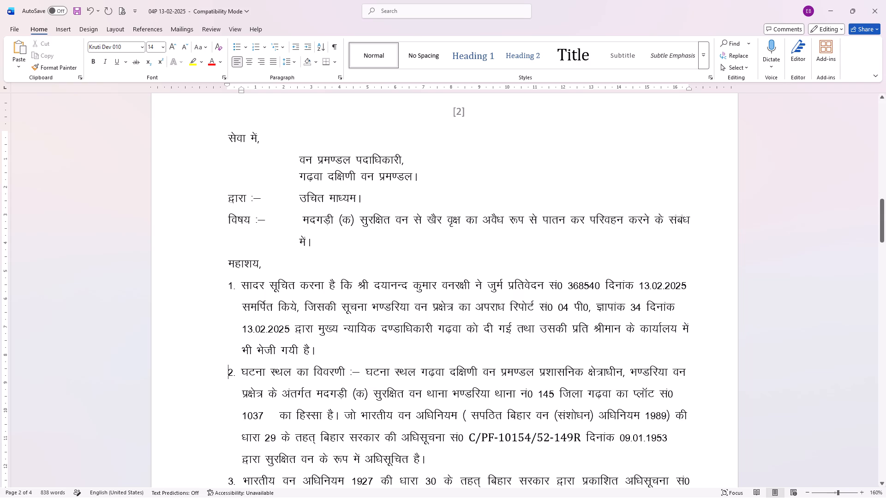
pyautogui.scroll(-1, 264, 439)
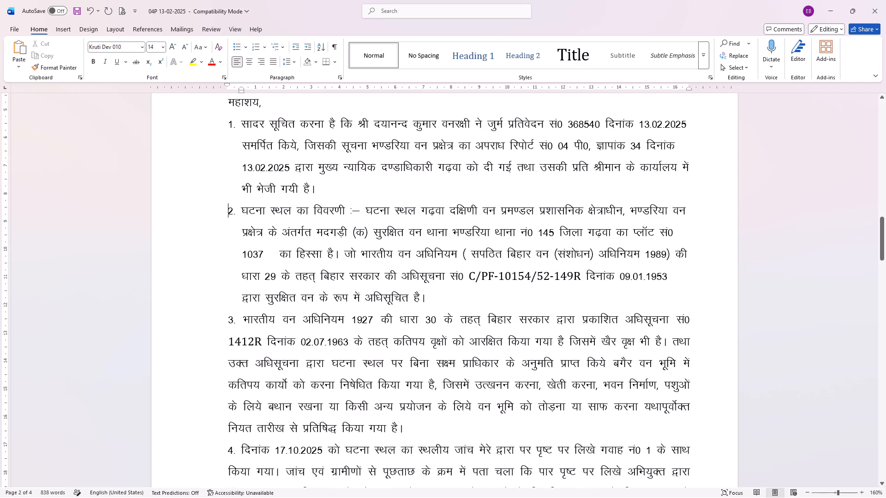
pyautogui.click(227, 319)
pyautogui.press('BackSpace')
pyautogui.press('Return')
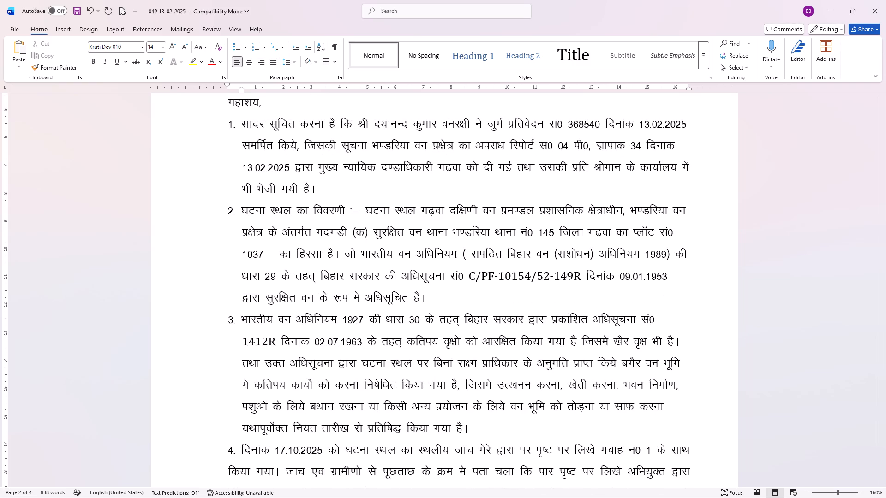
# Carry paragraph 3's hanging-indent formatting over to paragraph 4, keeping it on its own line.
pyautogui.click(225, 446)
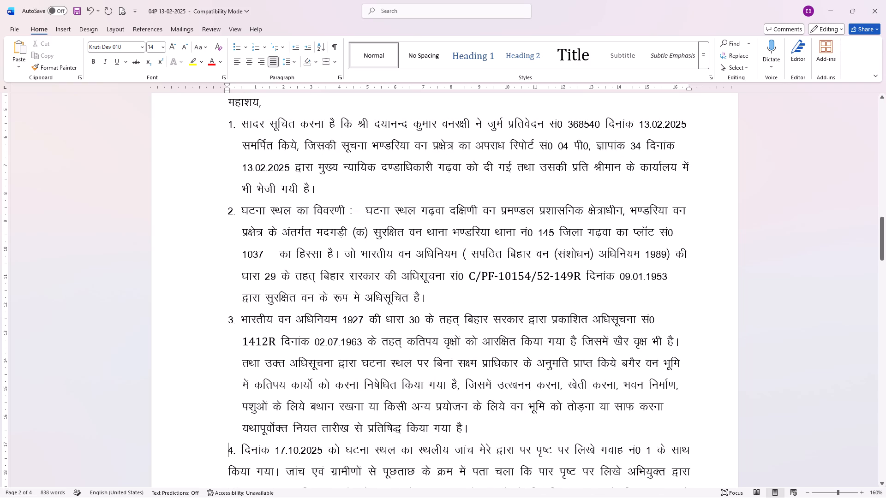
pyautogui.press('BackSpace')
pyautogui.press('Return')
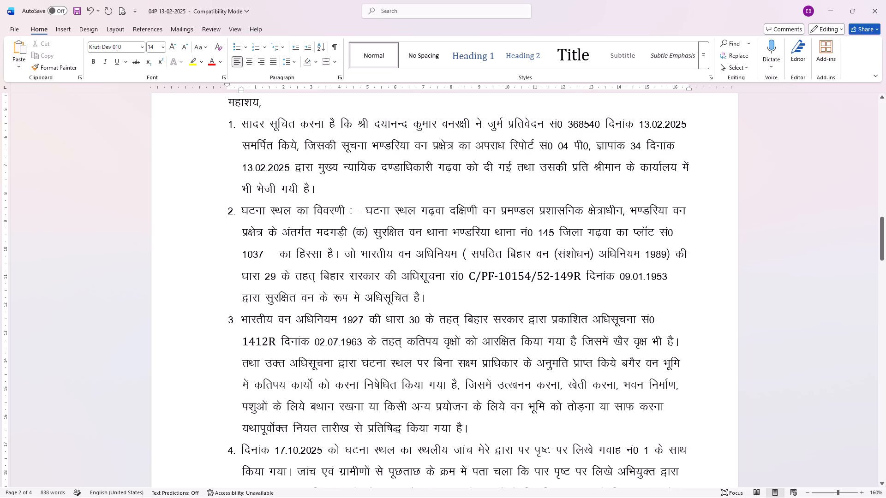
# Justify numbered paragraphs 1 to 5 on page 2.
pyautogui.scroll(1, 423, 272)
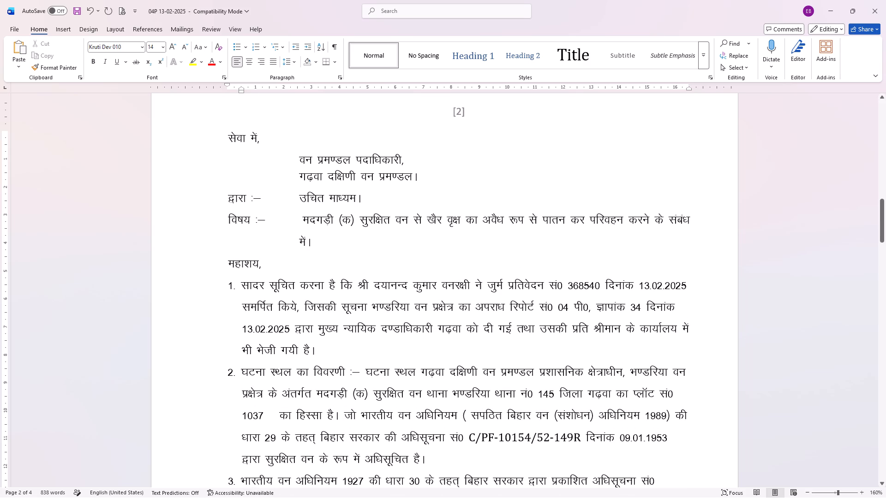
pyautogui.moveTo(241, 285); pyautogui.dragTo(410, 497)
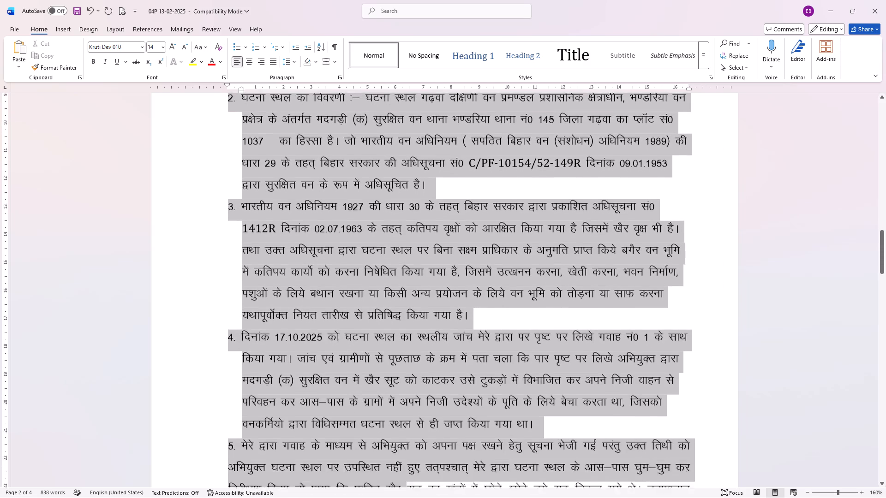
pyautogui.moveTo(410, 497); pyautogui.dragTo(465, 362)
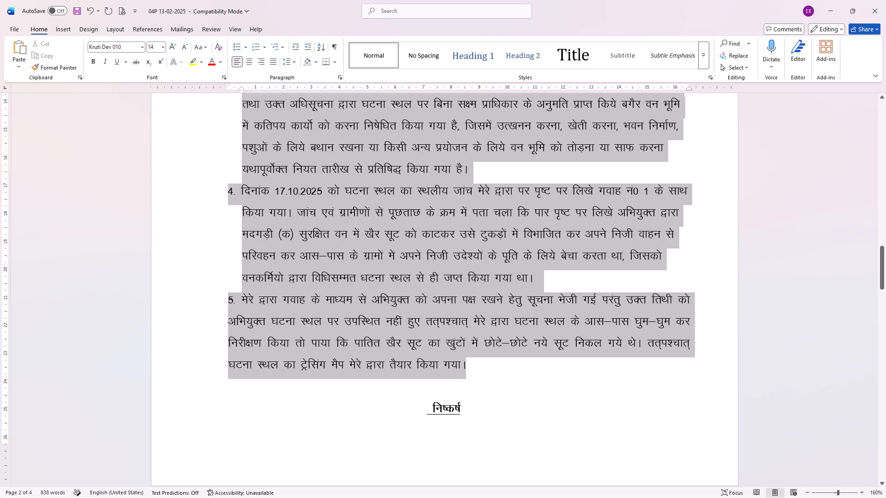
pyautogui.moveTo(465, 362); pyautogui.dragTo(464, 362)
pyautogui.click(271, 62)
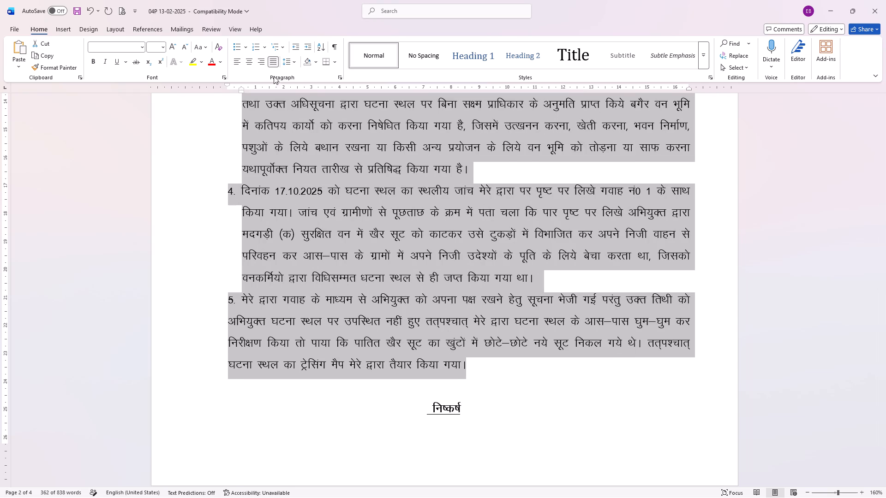
pyautogui.click(449, 285)
# Put a dash directly after अधिसूचना सं0 before C/PF-10154/52-149R in paragraph 2 and before 1412R in paragraph 3.
pyautogui.scroll(2, 416, 268)
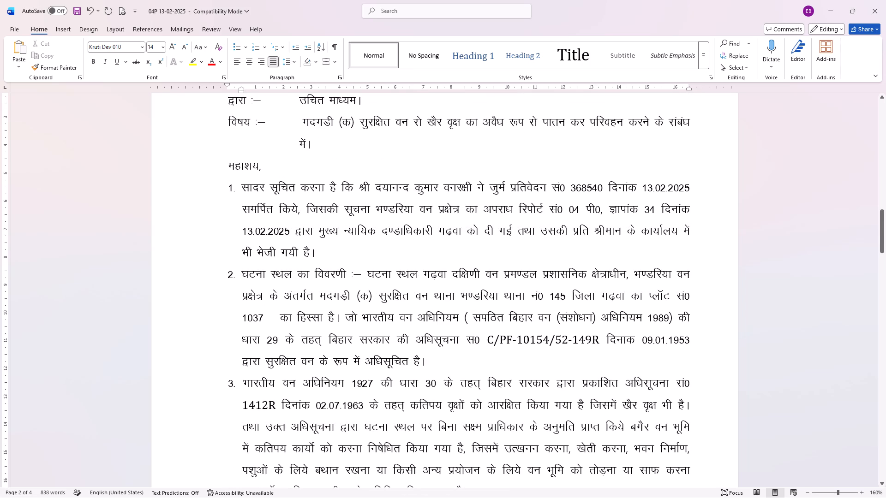
pyautogui.click(517, 338)
pyautogui.click(481, 341)
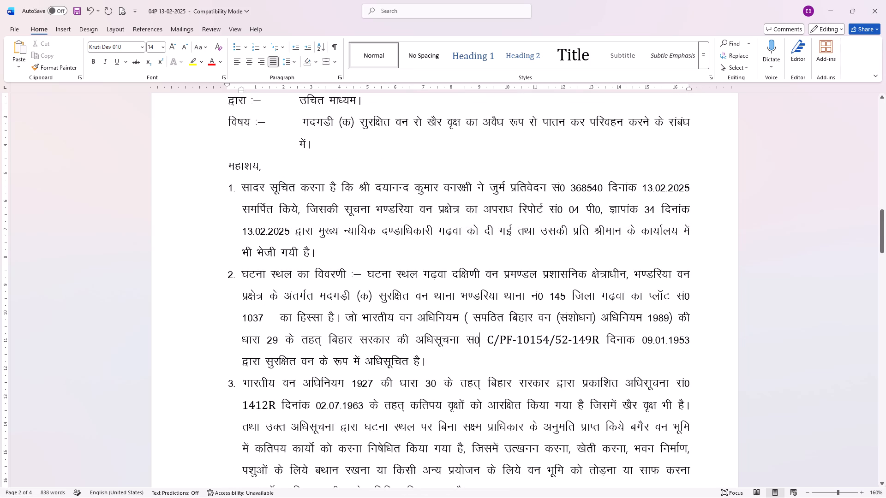
pyautogui.press('Delete')
pyautogui.hotkey('shift', '&')
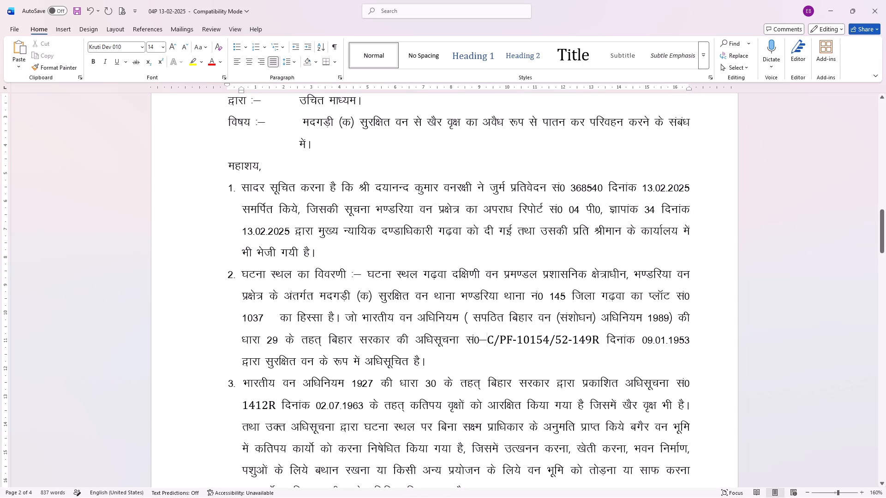
pyautogui.scroll(-1, 384, 377)
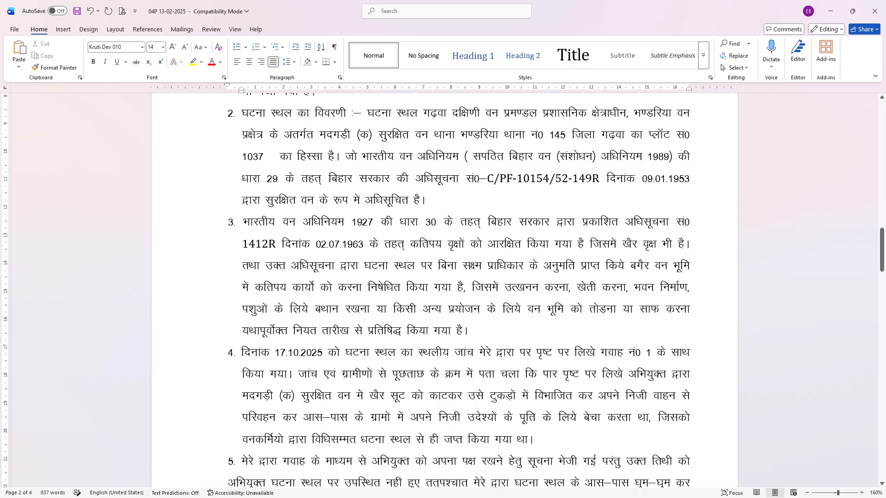
pyautogui.click(690, 223)
pyautogui.hotkey('shift', '&')
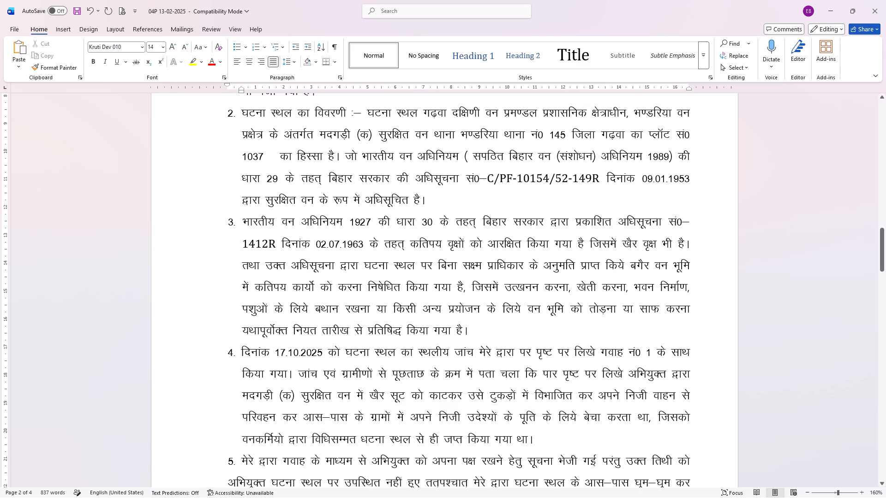
pyautogui.click(263, 241)
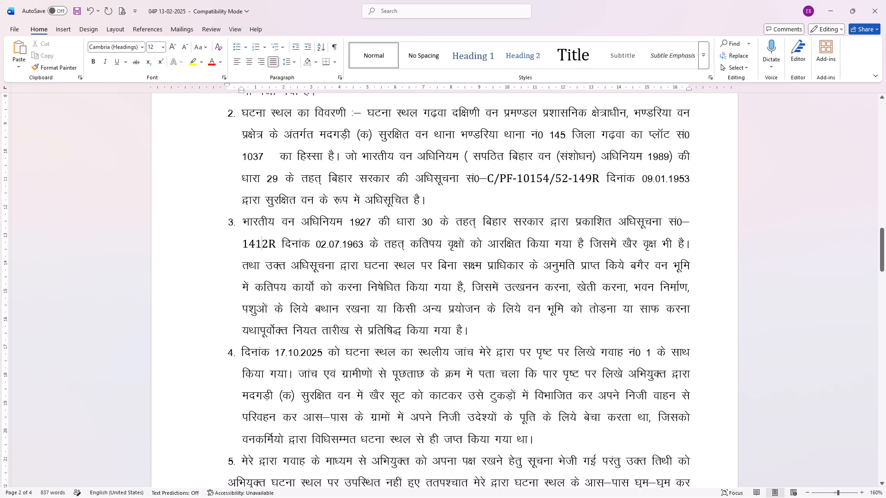
pyautogui.click(527, 181)
# Carry paragraph 4's hanging-indent formatting over to paragraph 5 and save the document.
pyautogui.scroll(-1, 326, 339)
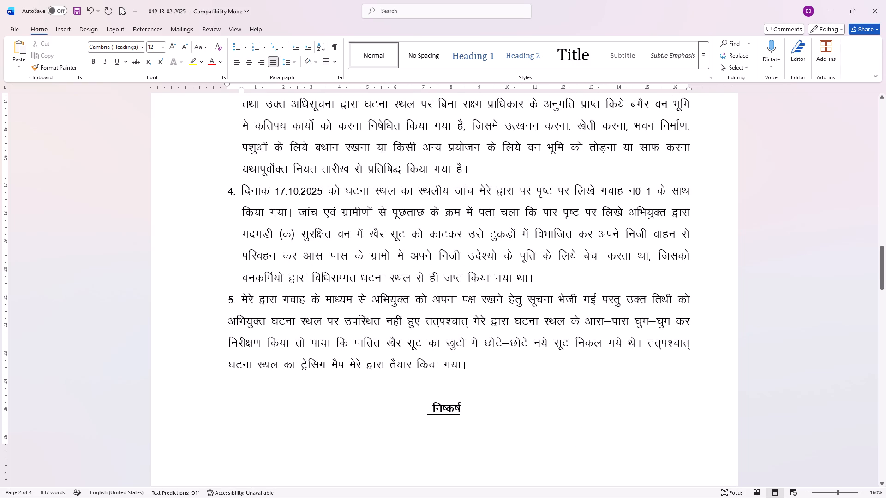
pyautogui.click(225, 301)
pyautogui.press('BackSpace')
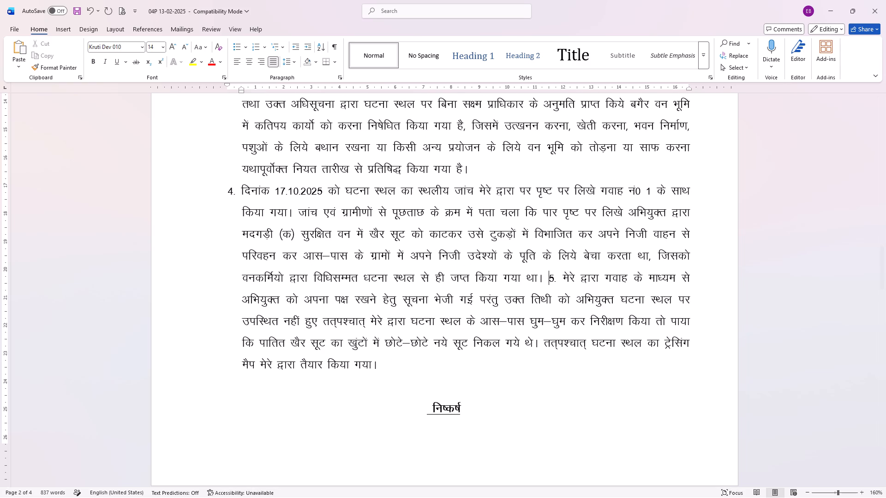
pyautogui.press('Return')
pyautogui.hotkey('ctrl', 's')
pyautogui.hotkey('ctrl', 's')
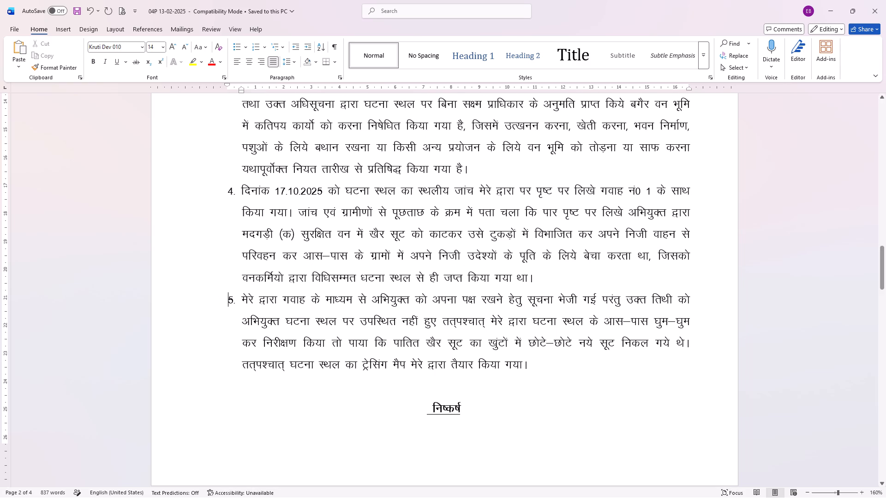
# Add two blank lines above the निष्कर्ष heading to move it onto page 3, and save the document.
pyautogui.scroll(-1, 476, 387)
pyautogui.scroll(-1, 478, 282)
pyautogui.scroll(1, 470, 255)
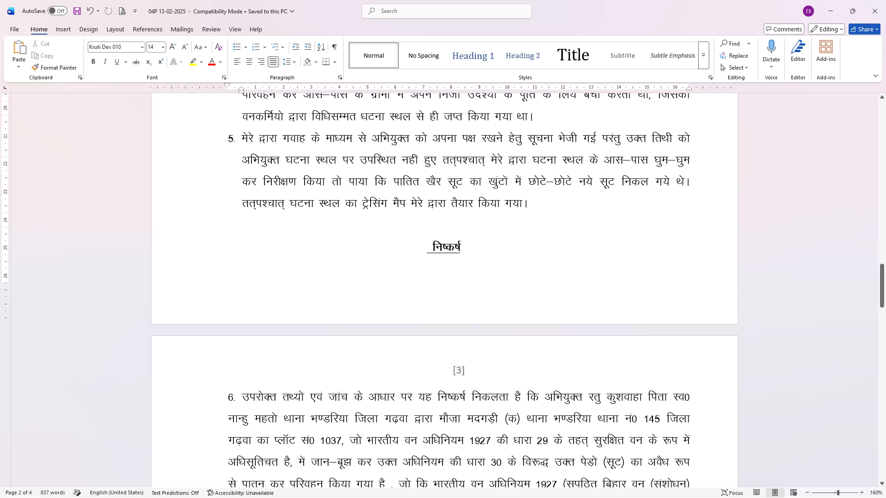
pyautogui.click(449, 229)
pyautogui.press('Return')
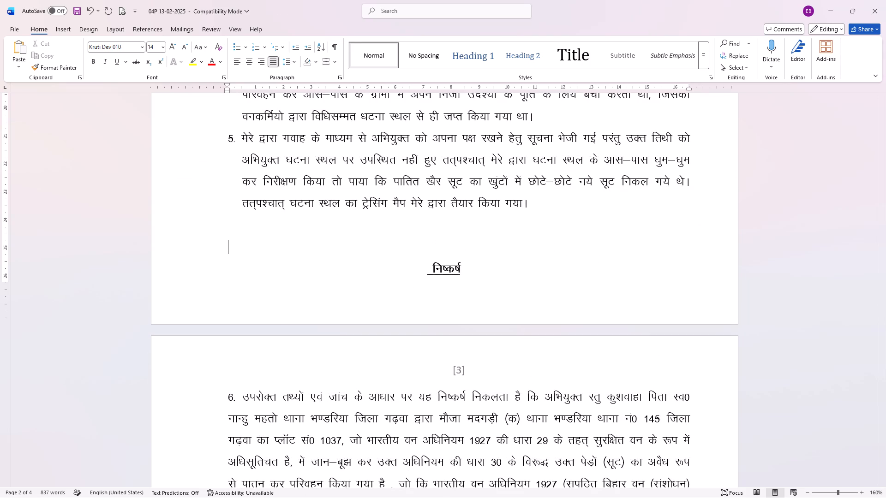
pyautogui.press('Return')
pyautogui.hotkey('ctrl', 's')
pyautogui.hotkey('ctrl', 's')
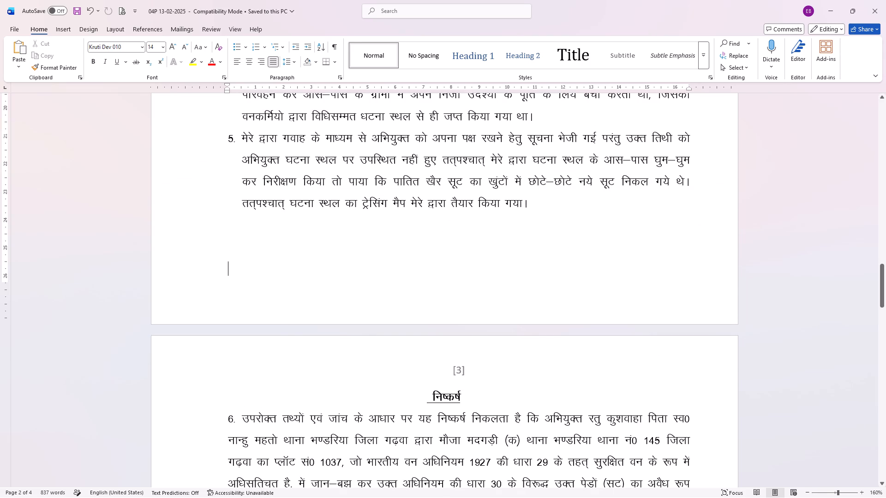
# Remove the blank lines above the वन विभाग झारखण्ड heading at the start of page 4 and save the document.
pyautogui.scroll(-5, 454, 324)
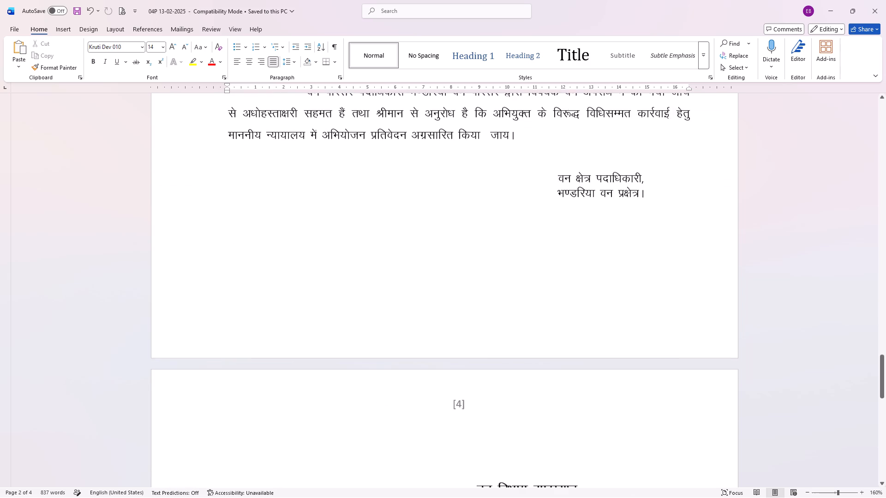
pyautogui.scroll(-1, 461, 322)
pyautogui.click(509, 291)
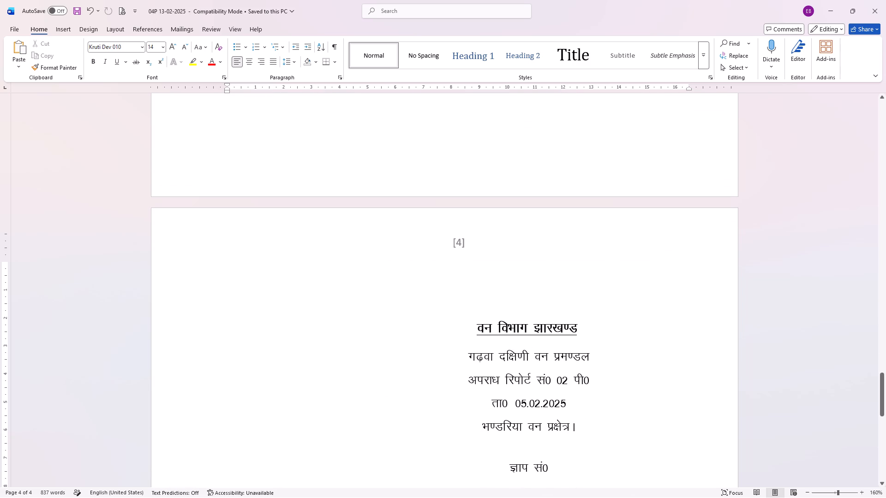
pyautogui.press('Delete')
pyautogui.press('Delete')
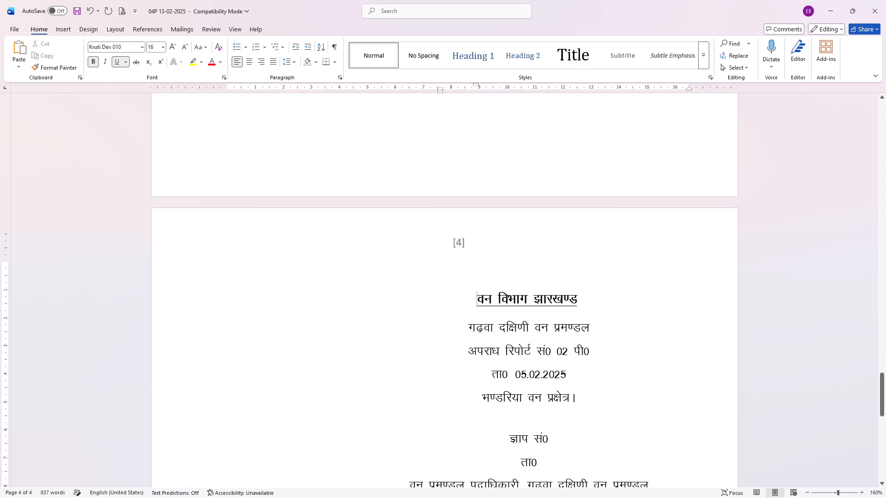
pyautogui.press('Up')
pyautogui.press('BackSpace')
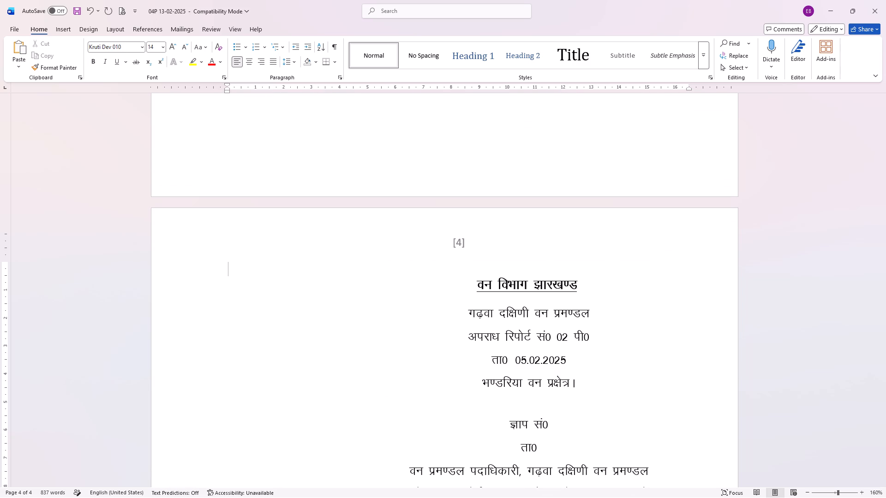
pyautogui.press('BackSpace')
pyautogui.hotkey('ctrl', 's')
pyautogui.hotkey('ctrl', 's')
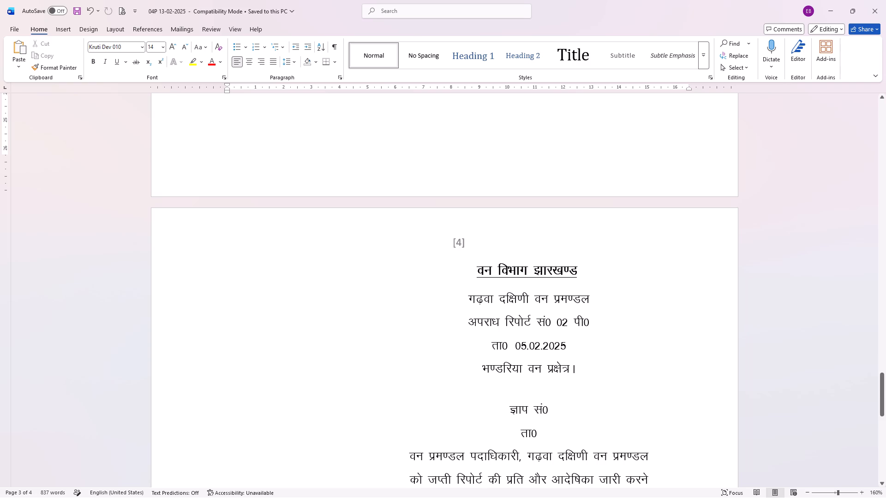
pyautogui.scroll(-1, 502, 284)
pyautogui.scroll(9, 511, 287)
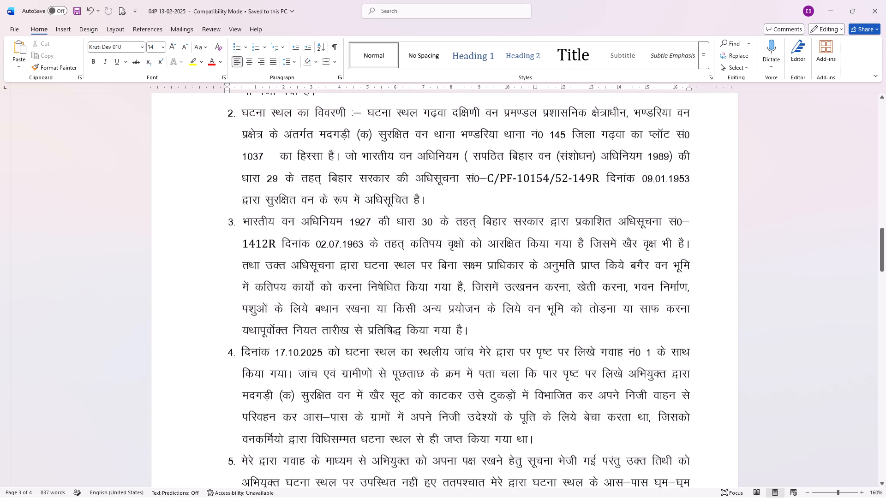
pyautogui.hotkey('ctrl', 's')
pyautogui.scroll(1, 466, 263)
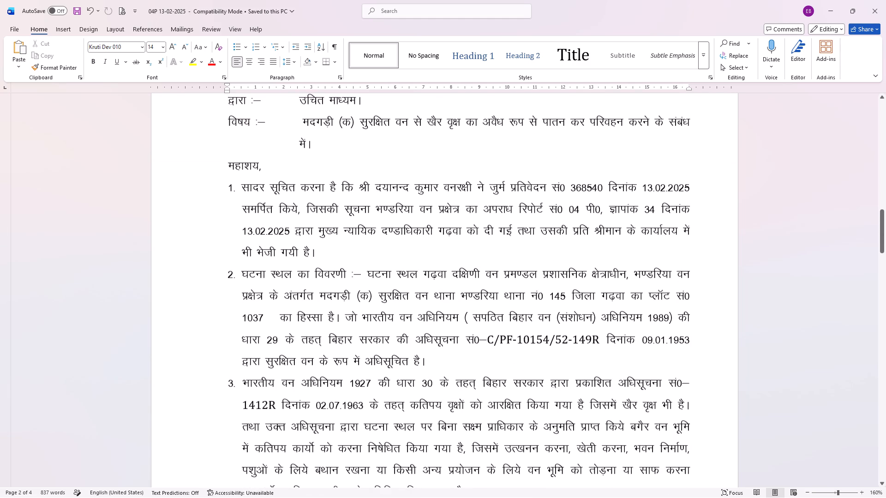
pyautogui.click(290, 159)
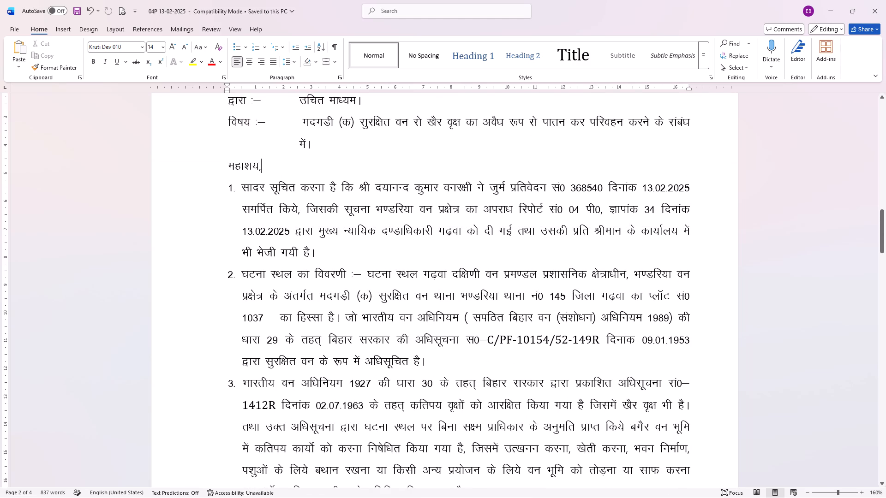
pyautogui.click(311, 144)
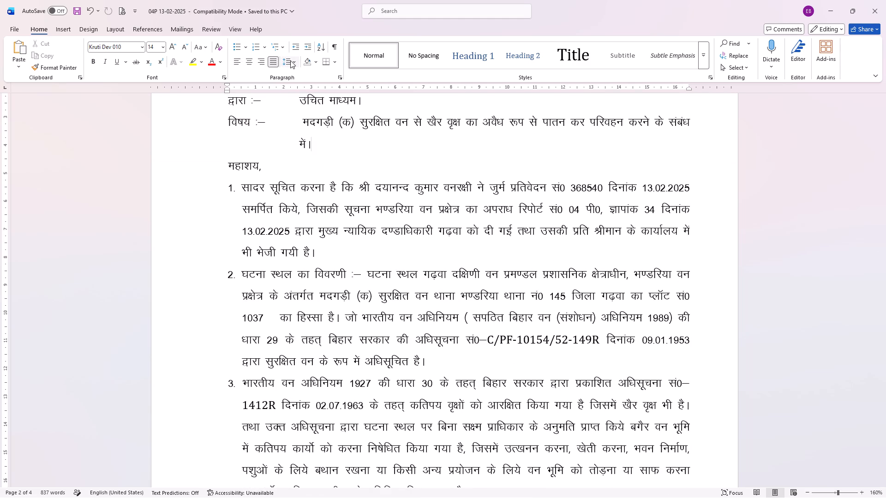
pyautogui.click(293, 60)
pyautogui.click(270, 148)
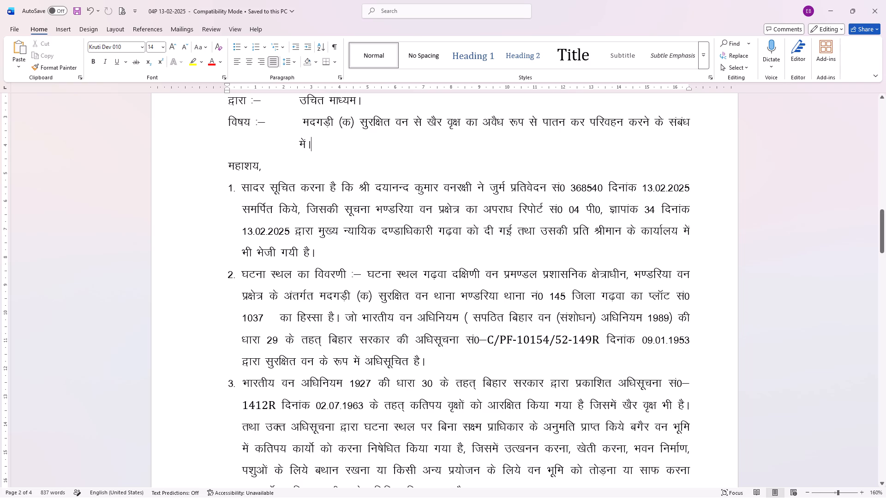
# Insert "वन क्षेत्र पदाधिकारी, " before भण्डरिया वन प्रक्षेत्र in paragraph 1.
pyautogui.click(457, 210)
pyautogui.click(377, 207)
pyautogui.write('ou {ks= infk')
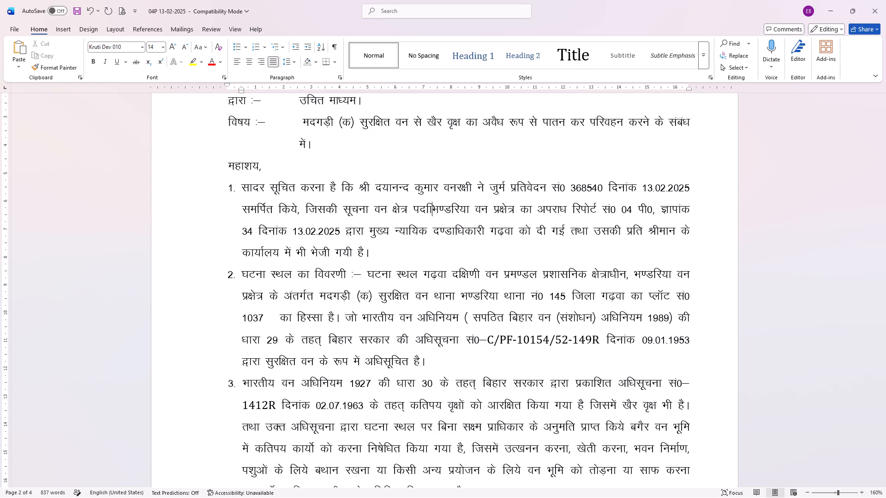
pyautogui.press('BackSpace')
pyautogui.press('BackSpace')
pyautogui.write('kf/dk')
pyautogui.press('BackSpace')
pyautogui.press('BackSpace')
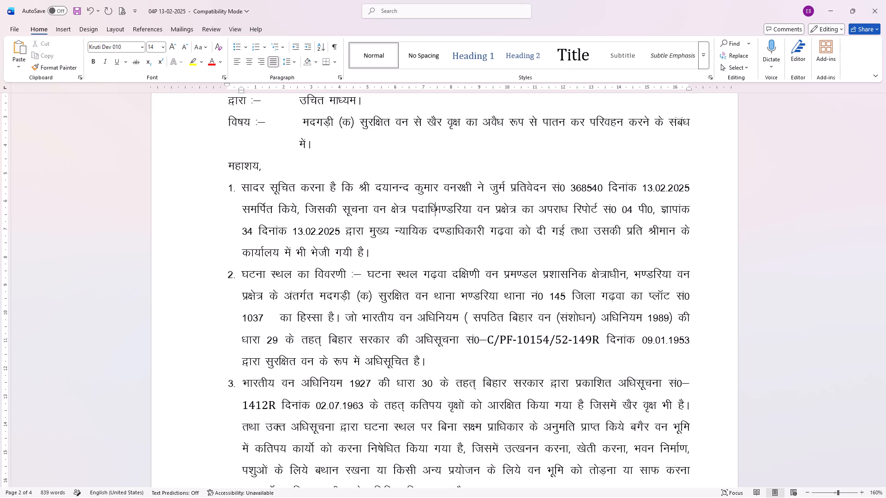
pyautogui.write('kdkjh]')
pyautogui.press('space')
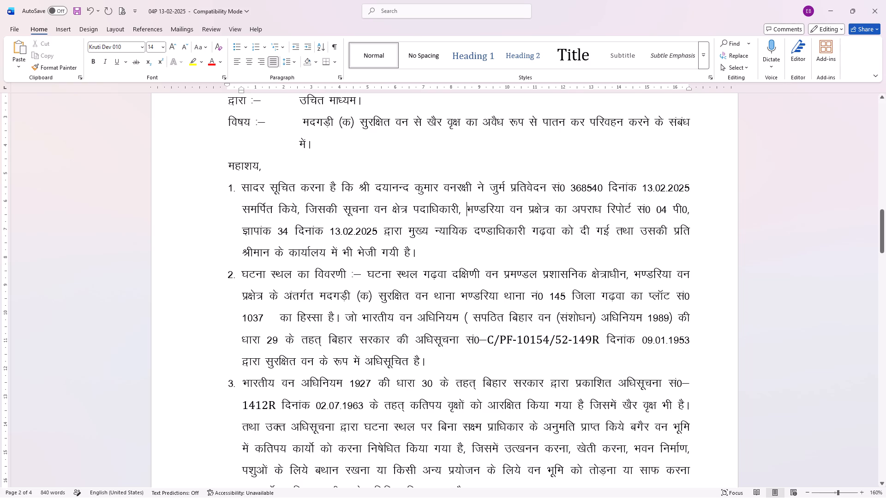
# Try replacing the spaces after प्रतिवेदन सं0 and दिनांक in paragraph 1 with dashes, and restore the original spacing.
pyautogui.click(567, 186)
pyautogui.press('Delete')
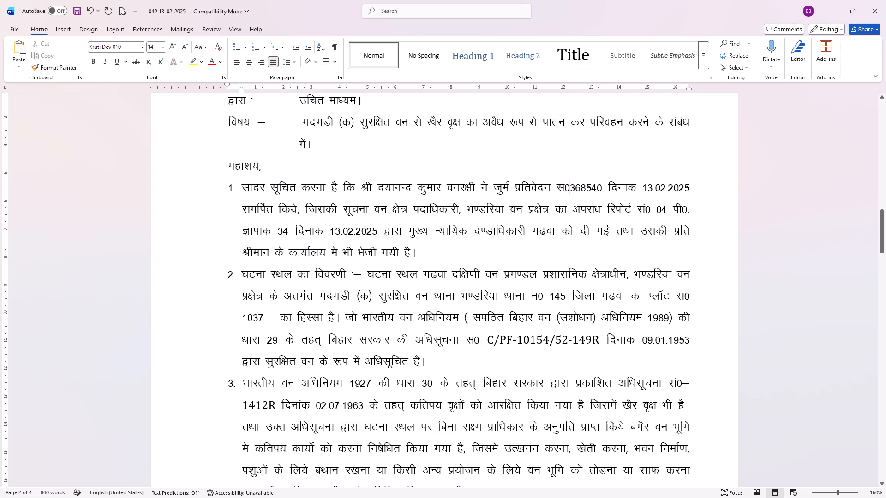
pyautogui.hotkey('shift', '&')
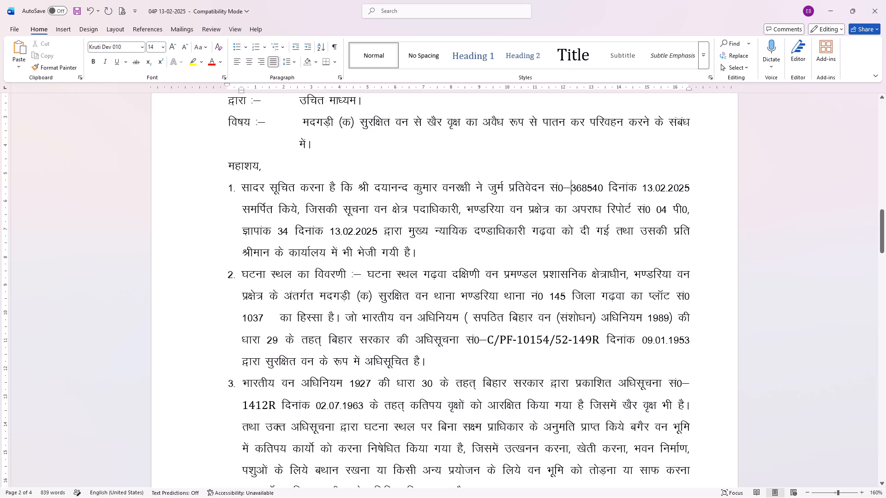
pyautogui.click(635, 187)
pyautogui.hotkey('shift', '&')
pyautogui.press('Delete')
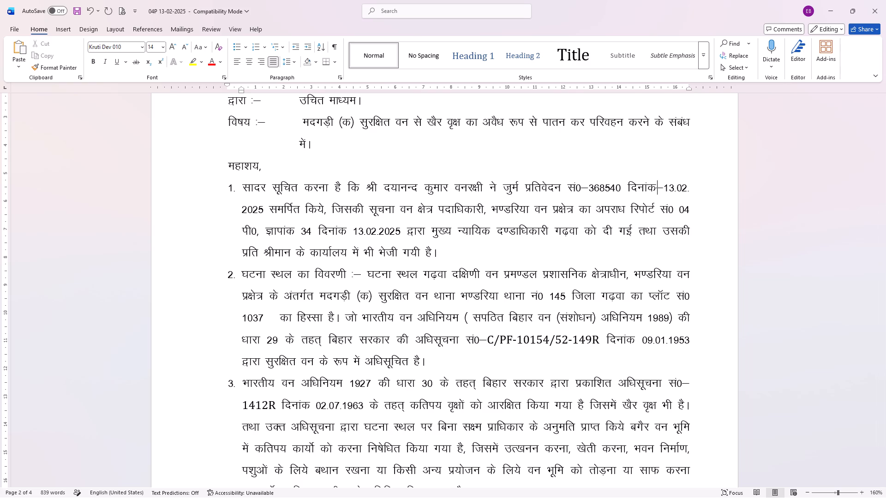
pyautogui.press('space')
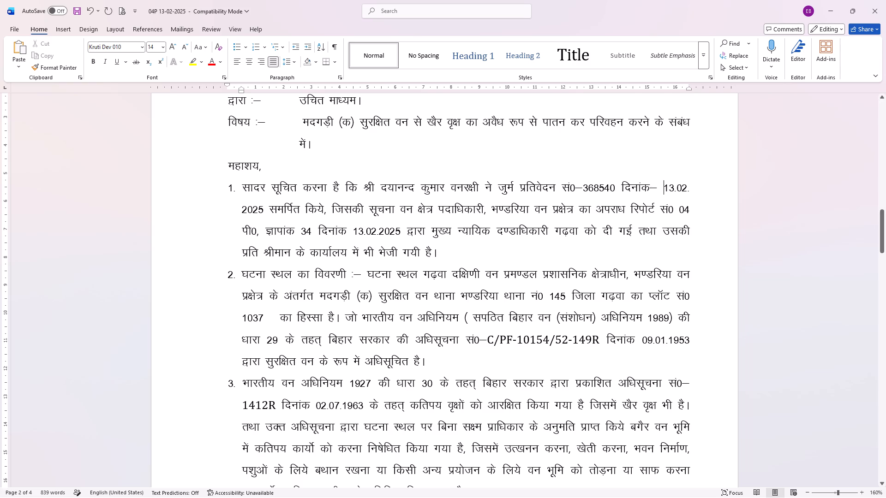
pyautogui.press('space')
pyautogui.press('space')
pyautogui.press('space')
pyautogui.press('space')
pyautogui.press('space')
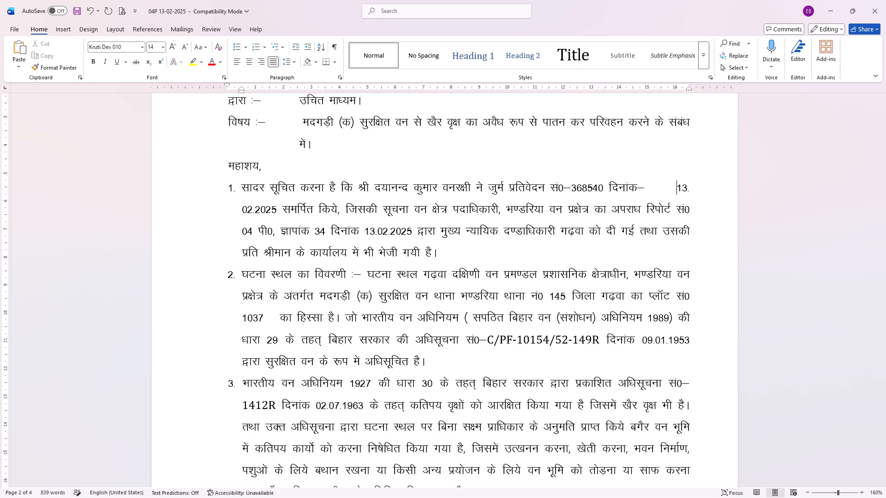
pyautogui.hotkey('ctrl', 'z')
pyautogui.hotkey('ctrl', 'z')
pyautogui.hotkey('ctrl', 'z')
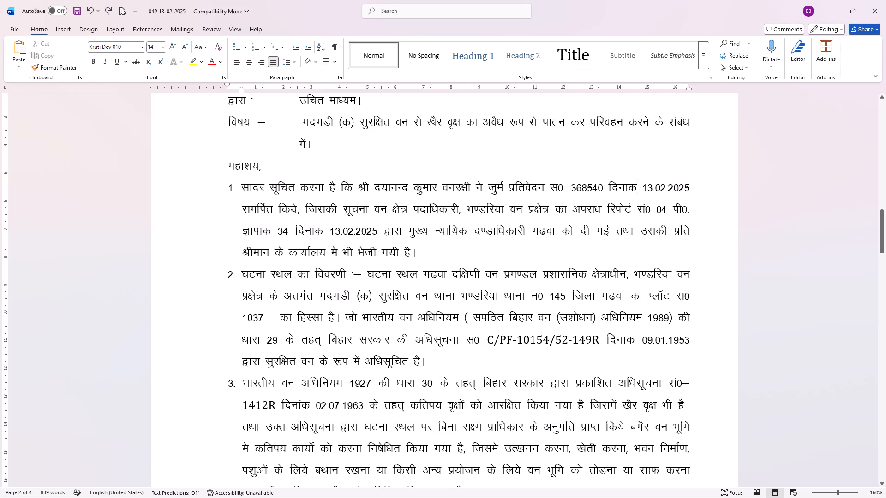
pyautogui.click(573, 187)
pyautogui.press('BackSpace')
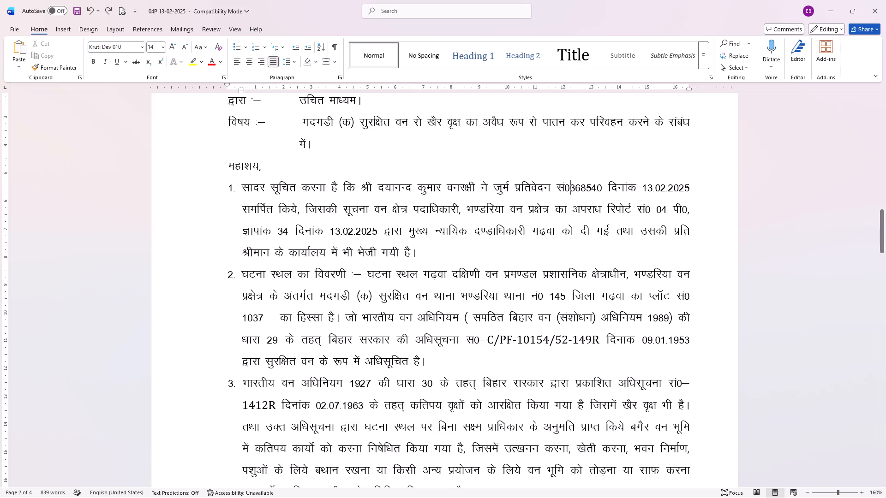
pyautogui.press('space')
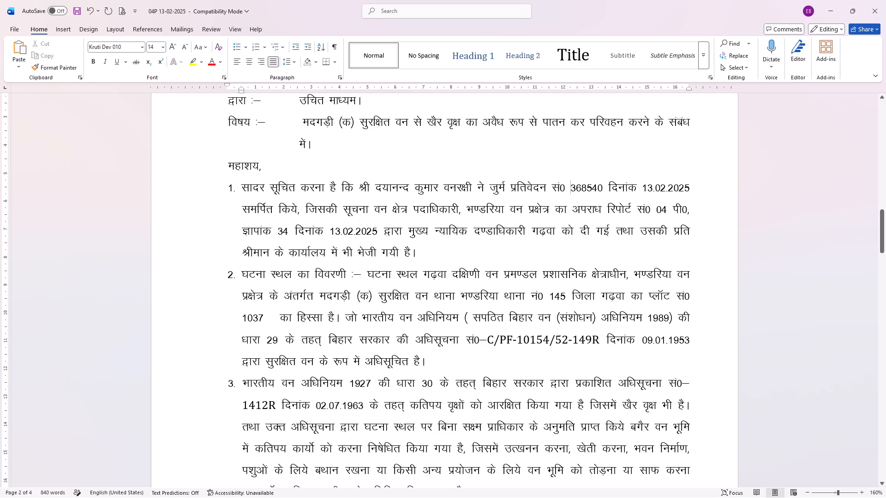
# Remove the extra space between the opening bracket and सपठित in paragraph 2 and save the document.
pyautogui.click(421, 252)
pyautogui.click(474, 316)
pyautogui.press('BackSpace')
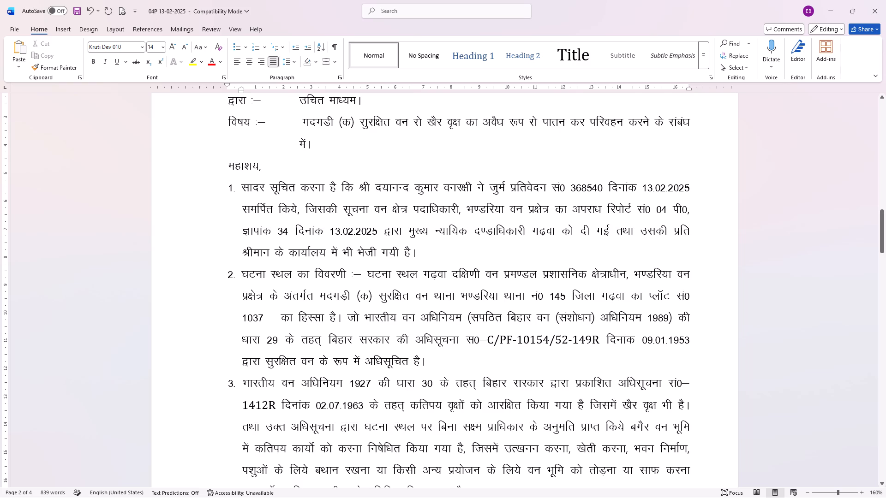
pyautogui.hotkey('ctrl', 's')
pyautogui.hotkey('ctrl', 's')
pyautogui.hotkey('ctrl', 's')
pyautogui.hotkey('ctrl', 's')
# Replace अपराध रिपोर्ट सं0 04 पी0, with कार्यालय before ज्ञापांक in paragraph 1.
pyautogui.click(573, 207)
pyautogui.moveTo(573, 207); pyautogui.dragTo(669, 210)
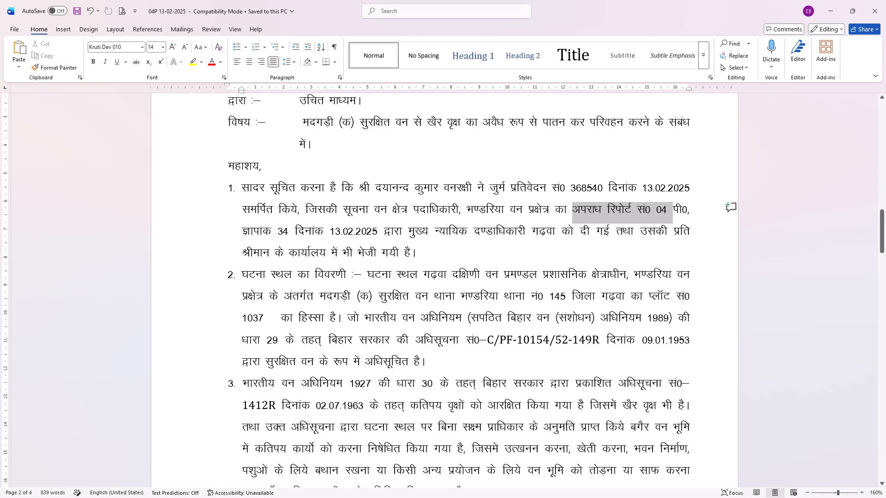
pyautogui.moveTo(669, 210); pyautogui.dragTo(689, 211)
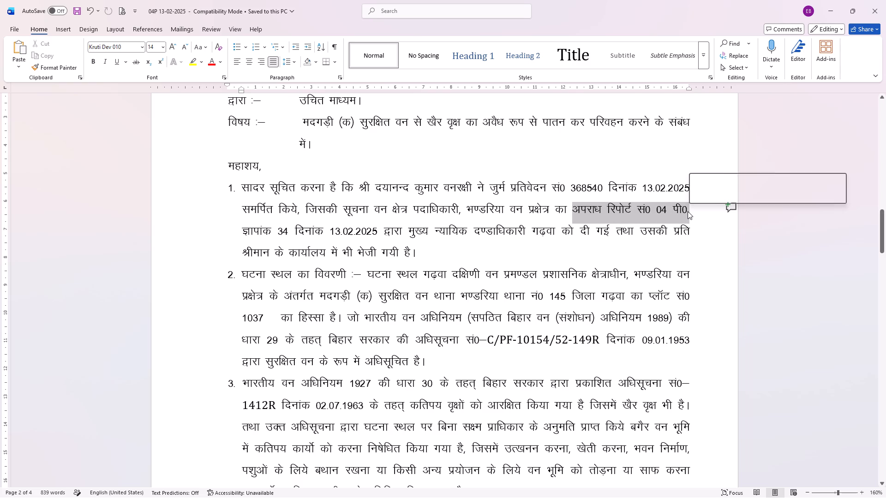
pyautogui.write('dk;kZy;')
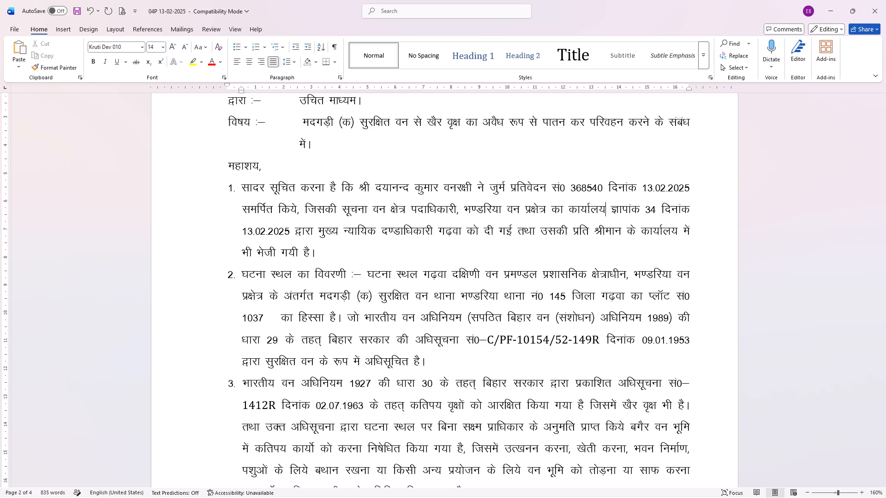
pyautogui.click(654, 208)
pyautogui.click(291, 231)
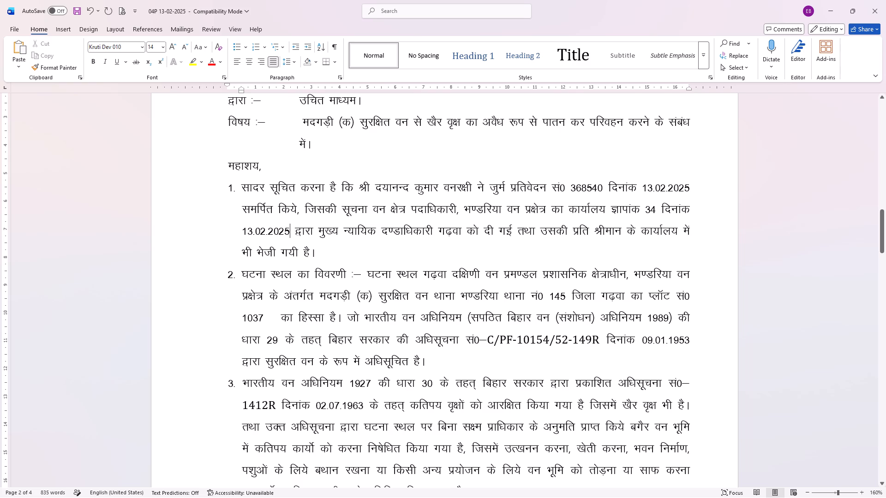
# Add a comma after मुख्य न्यायिक दण्डाधिकारी in paragraph 1 and save the document.
pyautogui.click(434, 229)
pyautogui.press(']')
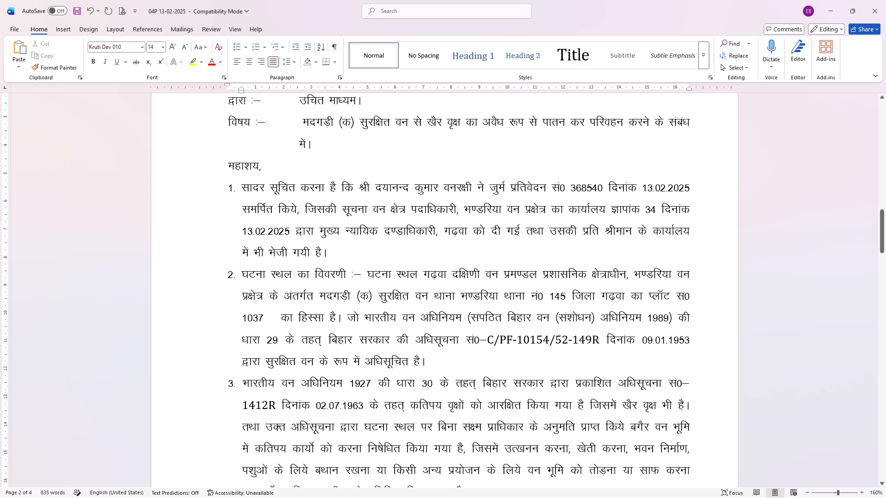
pyautogui.click(332, 250)
pyautogui.hotkey('ctrl', 's')
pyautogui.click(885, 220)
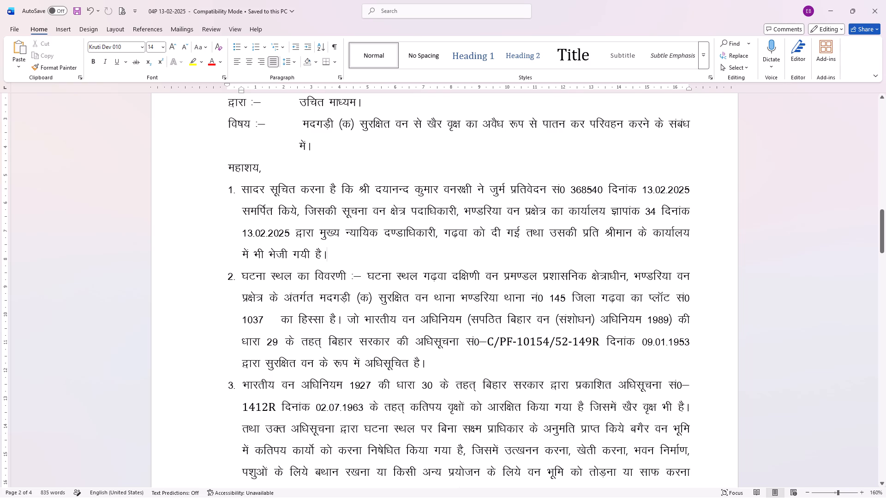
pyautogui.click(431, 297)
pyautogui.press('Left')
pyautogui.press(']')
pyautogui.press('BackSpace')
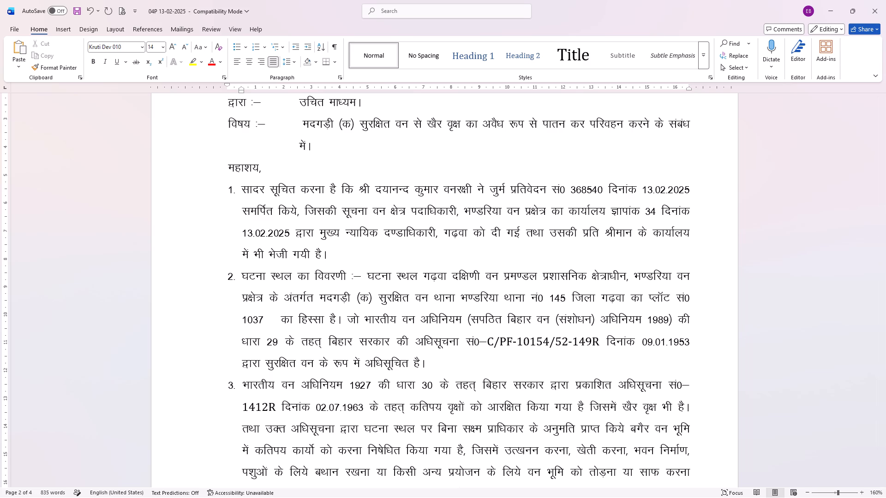
# Insert "मौजा–" directly before मदगड़ी (क) in paragraph 2.
pyautogui.moveTo(320, 296); pyautogui.dragTo(339, 298)
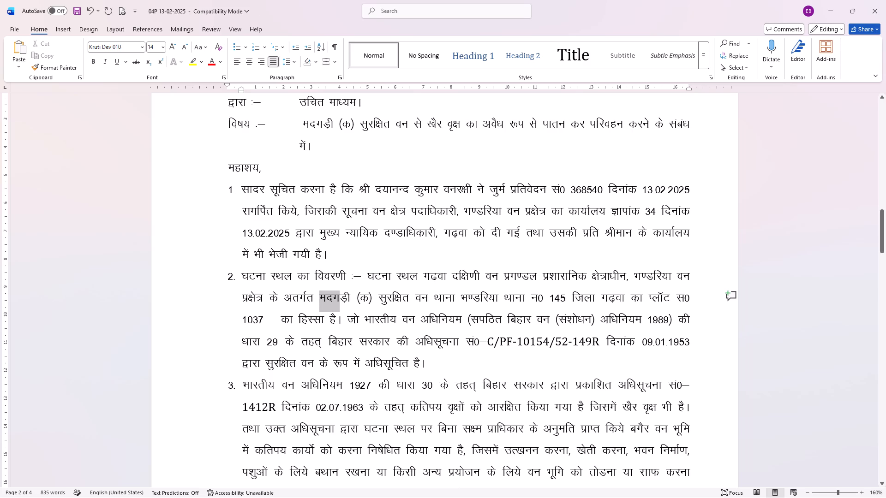
pyautogui.moveTo(339, 298); pyautogui.dragTo(335, 298)
pyautogui.press('Left')
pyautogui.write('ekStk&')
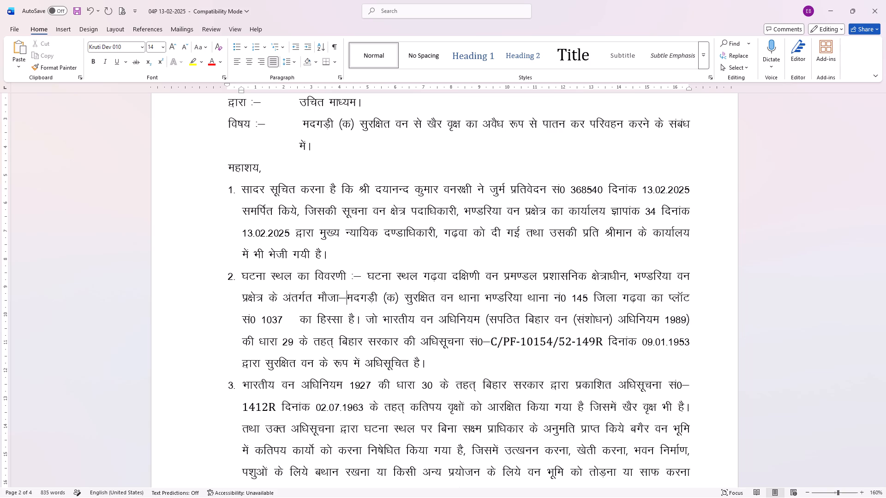
# Delete सुरक्षित वन after मौजा–मदगड़ी (क) in paragraph 2 and put a comma after (क).
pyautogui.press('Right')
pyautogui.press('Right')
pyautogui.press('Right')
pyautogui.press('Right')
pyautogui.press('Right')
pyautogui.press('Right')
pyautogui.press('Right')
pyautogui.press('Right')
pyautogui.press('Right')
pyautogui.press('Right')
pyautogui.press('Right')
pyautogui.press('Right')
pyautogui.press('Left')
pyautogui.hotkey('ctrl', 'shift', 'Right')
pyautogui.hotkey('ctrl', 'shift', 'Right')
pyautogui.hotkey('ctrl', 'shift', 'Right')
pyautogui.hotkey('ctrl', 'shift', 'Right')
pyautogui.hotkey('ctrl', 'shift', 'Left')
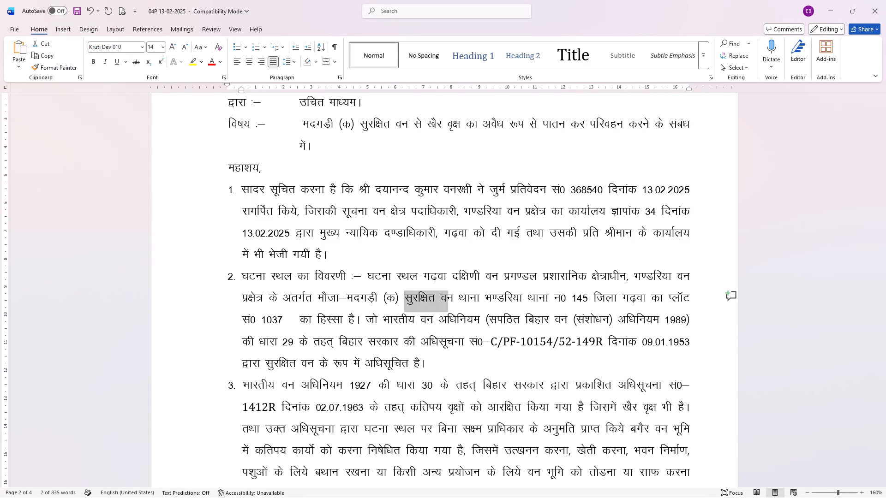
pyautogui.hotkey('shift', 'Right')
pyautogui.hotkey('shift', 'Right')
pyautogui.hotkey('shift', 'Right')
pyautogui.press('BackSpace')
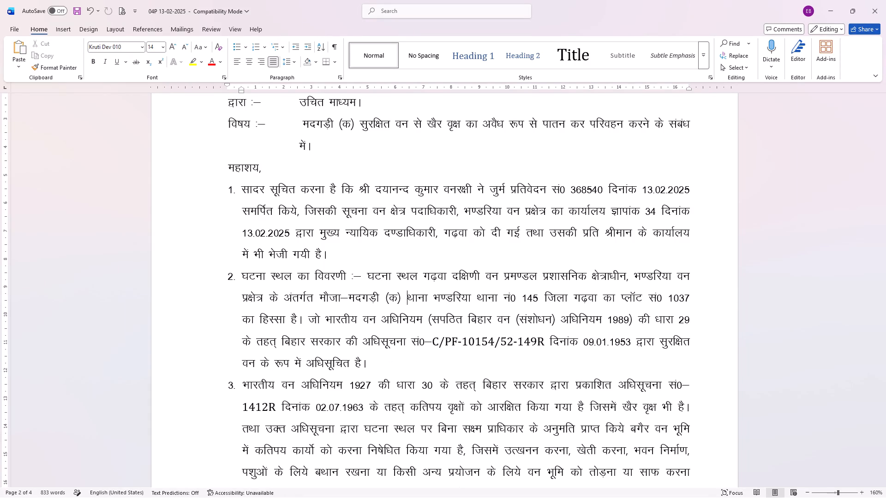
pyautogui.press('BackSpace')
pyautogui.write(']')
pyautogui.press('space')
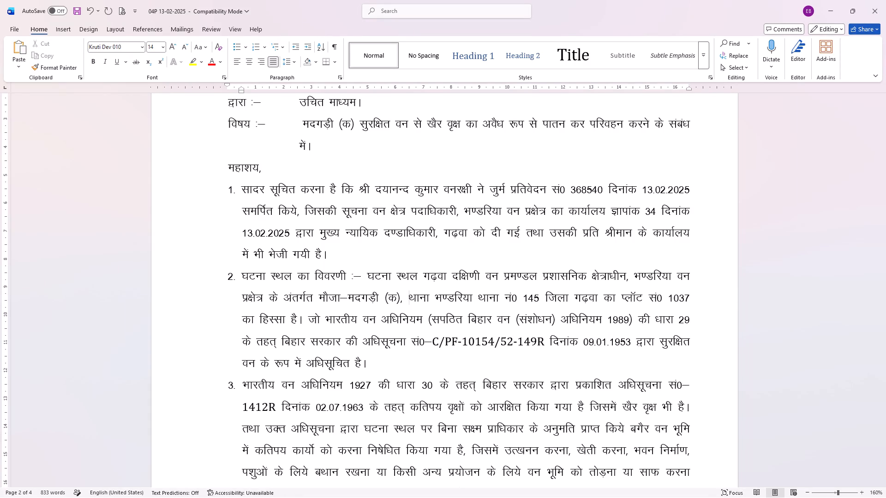
# Punctuate the police station name in paragraph 2 as "थाना–भण्डरिया," with a joining dash and a trailing comma.
pyautogui.click(426, 298)
pyautogui.press('Right')
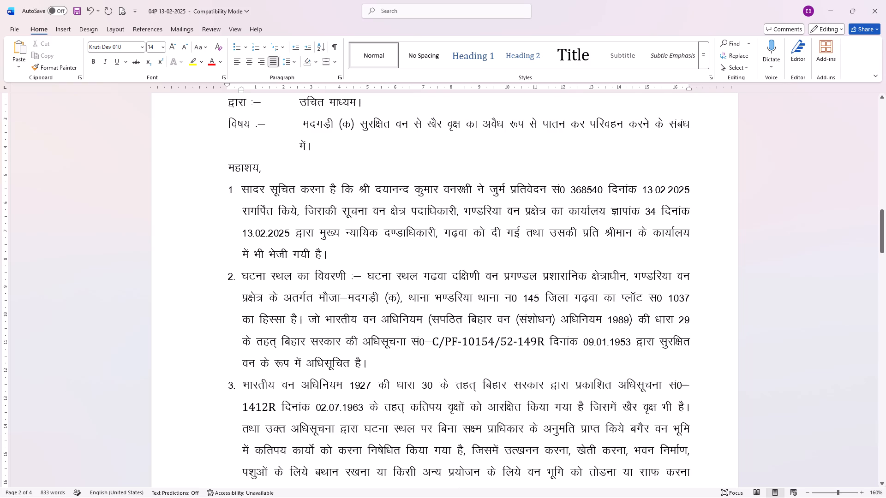
pyautogui.hotkey('shift', '&')
pyautogui.press('Delete')
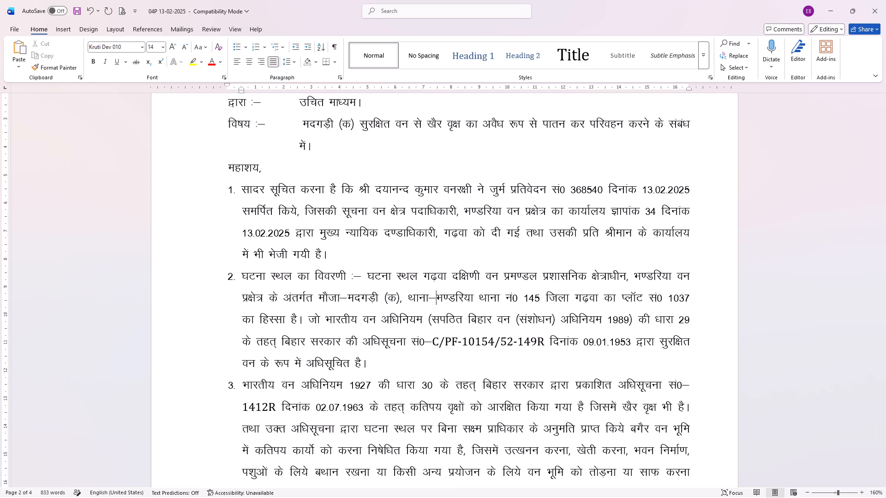
pyautogui.press('Right')
pyautogui.press('Right')
pyautogui.press('Right')
pyautogui.press('Right')
pyautogui.press('Right')
pyautogui.press('Right')
pyautogui.press('Right')
pyautogui.press('Right')
pyautogui.press(']')
# Join थाना नं0 and 145 in paragraph 2 with a dash instead of a space, and save the document.
pyautogui.press('Right')
pyautogui.press('Right')
pyautogui.press('Right')
pyautogui.press('Right')
pyautogui.press('Right')
pyautogui.press('Right')
pyautogui.press('Right')
pyautogui.press('Right')
pyautogui.press('Right')
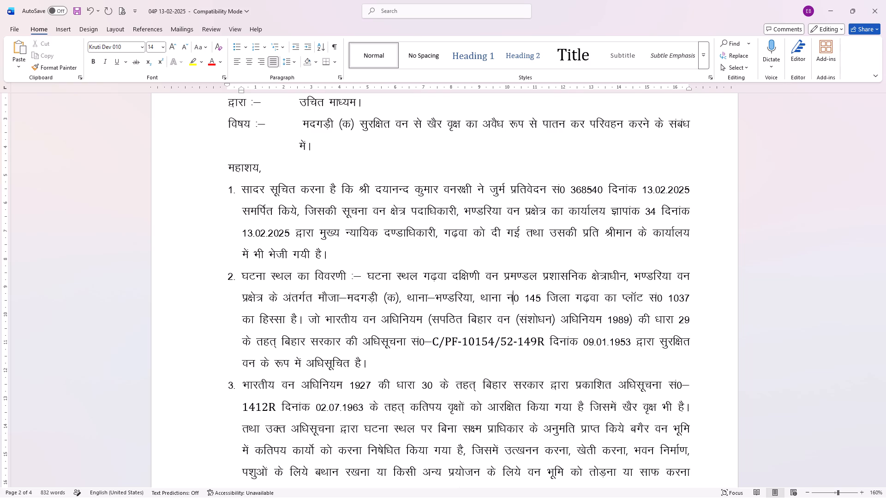
pyautogui.press('Right')
pyautogui.hotkey('shift', '&')
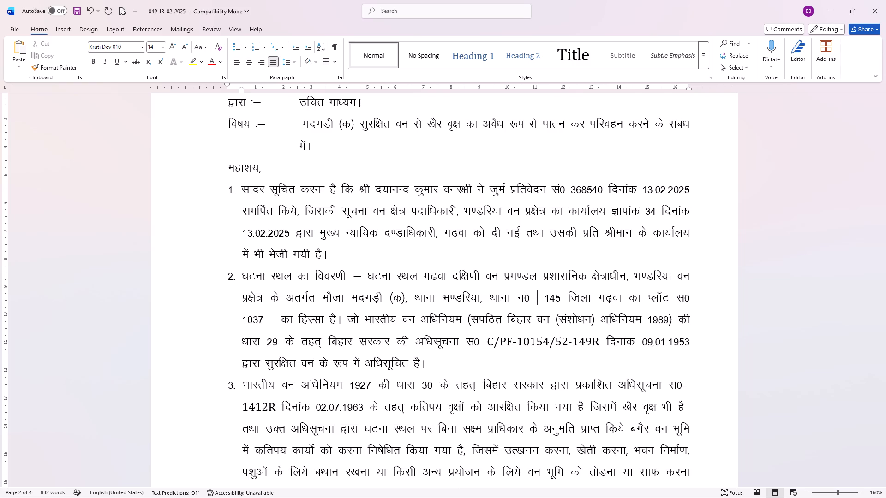
pyautogui.press('Delete')
pyautogui.hotkey('ctrl', 's')
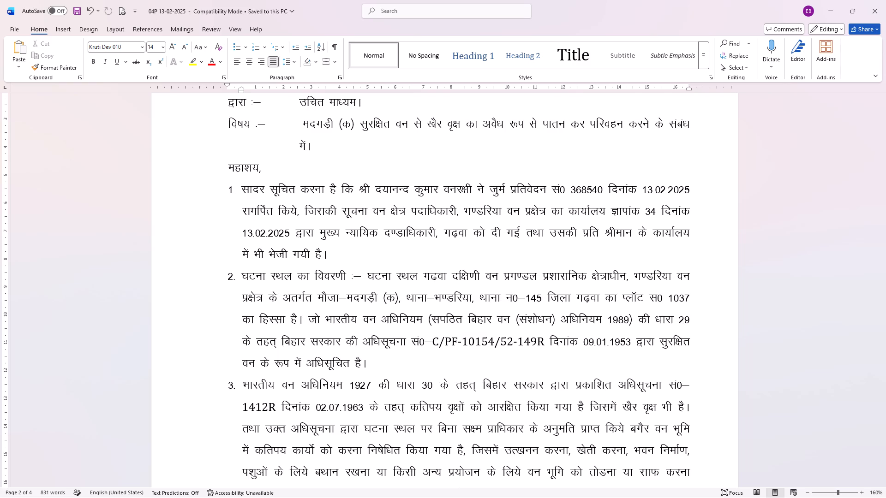
# Insert a comma directly after थाना नं0–145 in paragraph 2.
pyautogui.hotkey('ctrl', 'Right')
pyautogui.hotkey('ctrl', 'Right')
pyautogui.hotkey('ctrl', 'Right')
pyautogui.hotkey('ctrl', 'Right')
pyautogui.hotkey('ctrl', 'Right')
pyautogui.press('Left')
pyautogui.press('Left')
pyautogui.press('Left')
pyautogui.press('Left')
pyautogui.press('Left')
pyautogui.press('Left')
pyautogui.press('Left')
pyautogui.press('Left')
pyautogui.press('Left')
pyautogui.press('Left')
pyautogui.press('Left')
pyautogui.press('Left')
pyautogui.press(']')
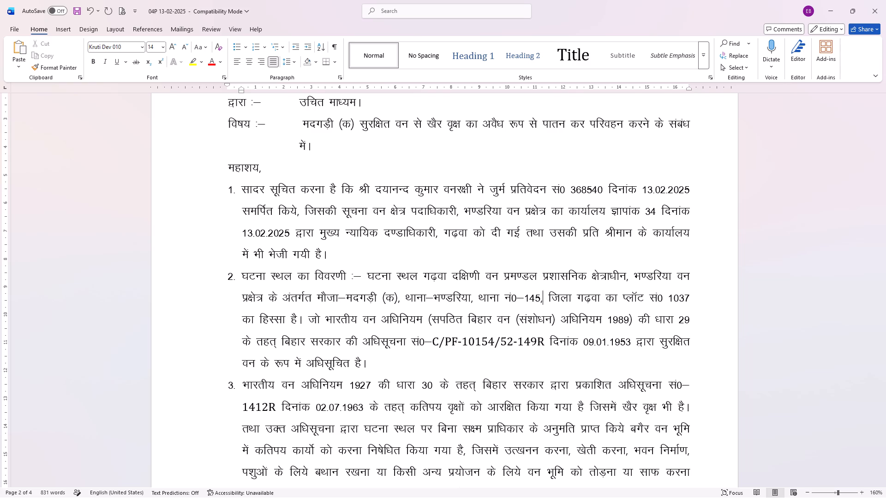
# Join जिला and गढ़वा in paragraph 2 with a dash instead of a space, and save the document.
pyautogui.hotkey('ctrl', 'Right')
pyautogui.press('Right')
pyautogui.hotkey('ctrl', 'Right')
pyautogui.press('Right')
pyautogui.press('Left')
pyautogui.press('Left')
pyautogui.hotkey('shift', '&')
pyautogui.press('Delete')
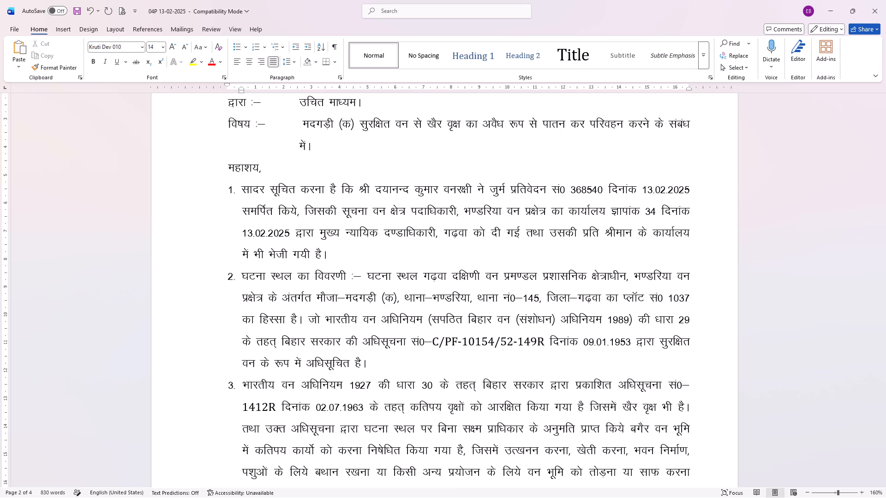
pyautogui.hotkey('ctrl', 's')
pyautogui.hotkey('ctrl', 's')
# Join प्लॉट सं0 and 1037 in paragraph 2 with a dash instead of a space.
pyautogui.press('Right')
pyautogui.press('Right')
pyautogui.press('Right')
pyautogui.press('Right')
pyautogui.press('Right')
pyautogui.press('Right')
pyautogui.press('Right')
pyautogui.press('Right')
pyautogui.press('Right')
pyautogui.press('Right')
pyautogui.press('Right')
pyautogui.press('Right')
pyautogui.press('Right')
pyautogui.press('Right')
pyautogui.press('Right')
pyautogui.press('Right')
pyautogui.press('Right')
pyautogui.press('Right')
pyautogui.hotkey('shift', '&')
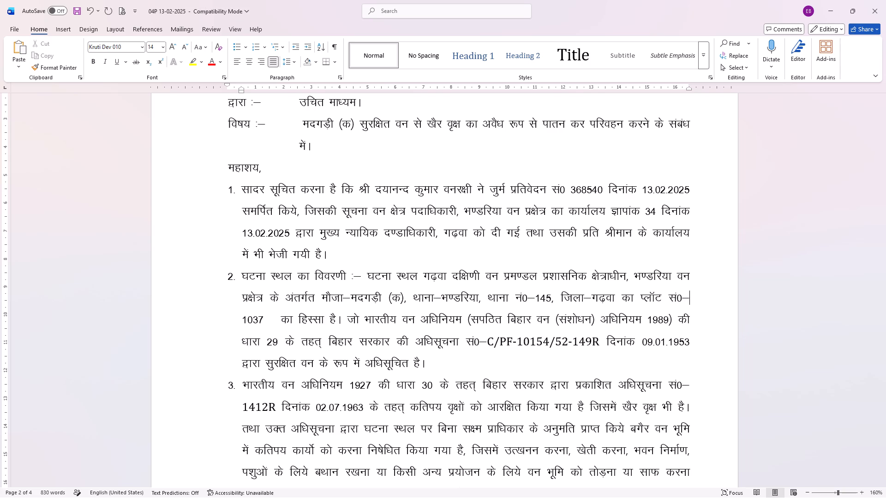
pyautogui.press('Delete')
# Reduce the wide gap between 1037 and का in paragraph 2 to a single space.
pyautogui.press('Right')
pyautogui.press('Right')
pyautogui.press('Right')
pyautogui.press('Right')
pyautogui.press('Right')
pyautogui.press('Right')
pyautogui.press('Right')
pyautogui.press('Right')
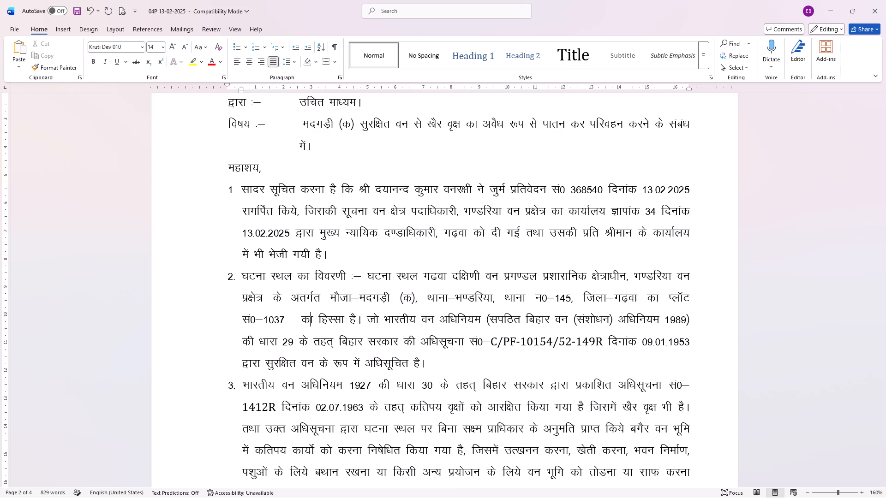
pyautogui.press('Left')
pyautogui.press('BackSpace')
pyautogui.press('BackSpace')
pyautogui.press('BackSpace')
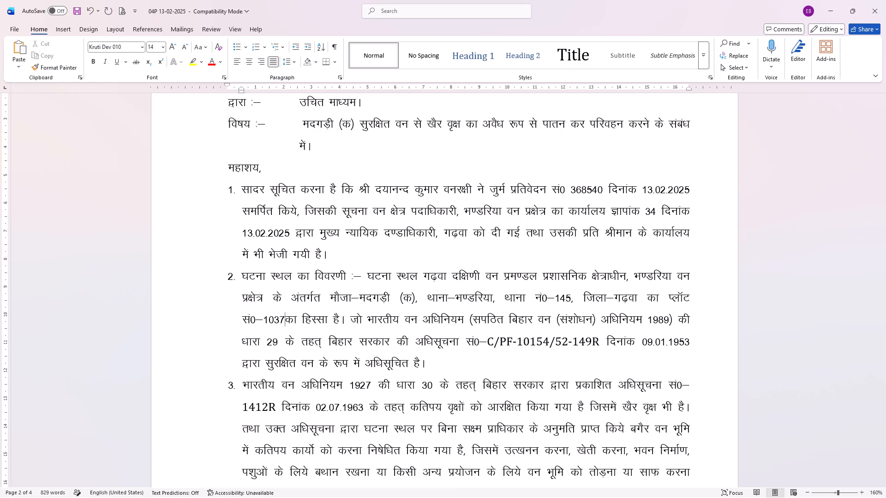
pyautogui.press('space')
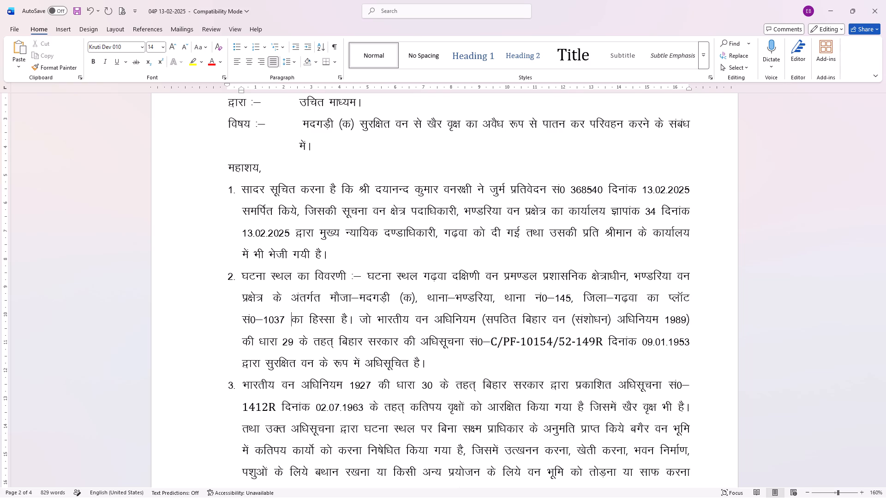
# Delete का हिस्सा after the plot number 1037 in paragraph 2.
pyautogui.hotkey('shift', 'Right')
pyautogui.hotkey('shift', 'Right')
pyautogui.hotkey('shift', 'Right')
pyautogui.hotkey('shift', 'Right')
pyautogui.hotkey('shift', 'Right')
pyautogui.hotkey('shift', 'Right')
pyautogui.hotkey('shift', 'Right')
pyautogui.hotkey('shift', 'Right')
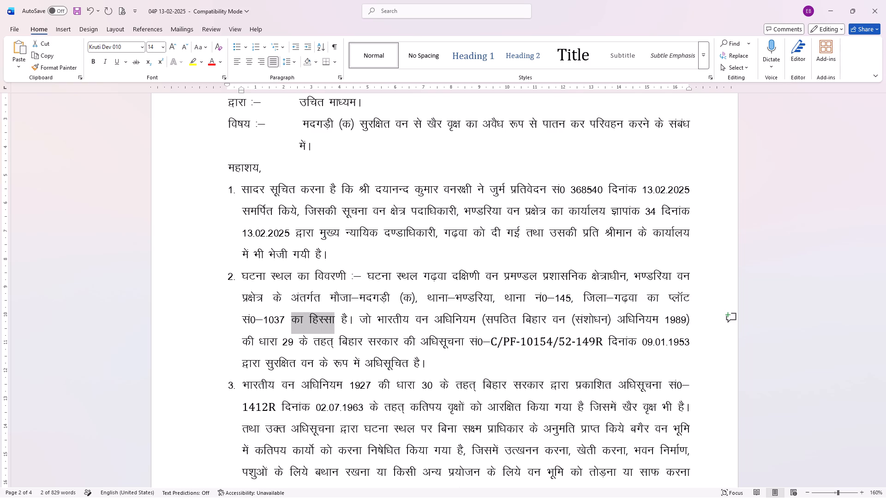
pyautogui.press('BackSpace')
# Replace the full stop after 1037 है in paragraph 2 with a comma, and save the document.
pyautogui.press('Right')
pyautogui.press('Right')
pyautogui.press('Right')
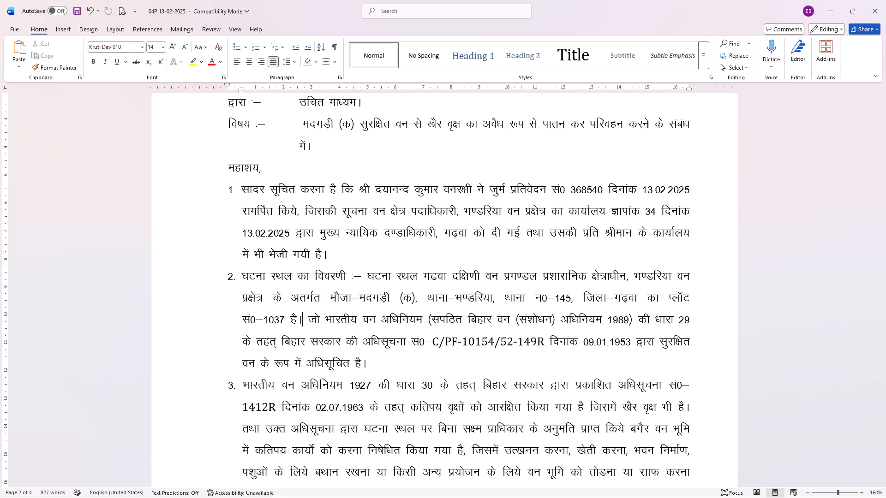
pyautogui.press('BackSpace')
pyautogui.press(']')
pyautogui.hotkey('ctrl', 's')
# Review the wording of the forest act citation in paragraph 2, from जो भारतीय वन अधिनियम onwards.
pyautogui.hotkey('ctrl', 'Right')
pyautogui.hotkey('ctrl', 'Right')
pyautogui.hotkey('ctrl', 'Right')
pyautogui.hotkey('ctrl', 'Right')
pyautogui.hotkey('ctrl', 'Right')
pyautogui.hotkey('ctrl', 'Right')
pyautogui.hotkey('ctrl', 'Right')
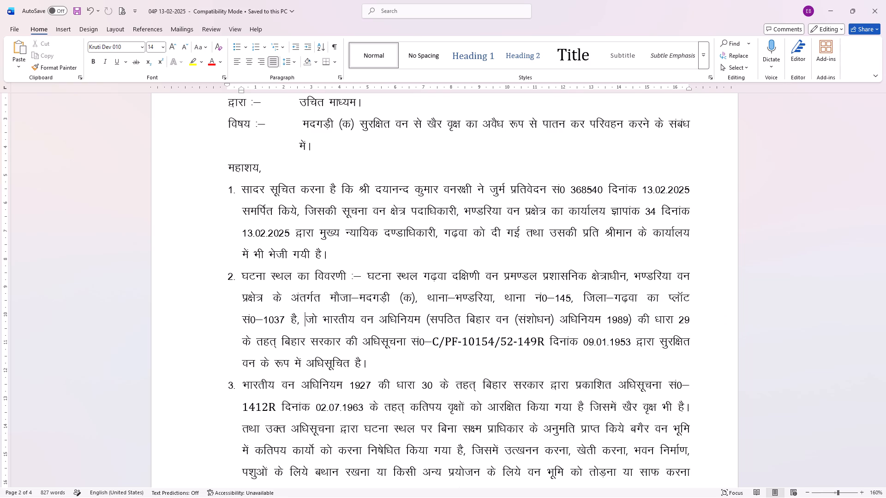
pyautogui.hotkey('ctrl', 'Right')
pyautogui.hotkey('ctrl', 'Right')
pyautogui.hotkey('ctrl', 'Right')
pyautogui.hotkey('ctrl', 'Right')
pyautogui.hotkey('ctrl', 'Right')
pyautogui.hotkey('ctrl', 'Right')
pyautogui.hotkey('ctrl', 'Right')
pyautogui.hotkey('ctrl', 'Right')
pyautogui.hotkey('ctrl', 'Right')
pyautogui.hotkey('ctrl', 'Right')
pyautogui.hotkey('ctrl', 'Right')
pyautogui.hotkey('ctrl', 'Right')
pyautogui.hotkey('ctrl', 'Right')
pyautogui.hotkey('ctrl', 'Right')
pyautogui.hotkey('ctrl', 'Right')
pyautogui.hotkey('ctrl', 'Right')
pyautogui.hotkey('ctrl', 'Right')
pyautogui.hotkey('ctrl', 'Right')
pyautogui.hotkey('ctrl', 'Right')
pyautogui.hotkey('ctrl', 'Right')
pyautogui.hotkey('ctrl', 'Right')
pyautogui.hotkey('ctrl', 'Right')
pyautogui.hotkey('ctrl', 'Right')
pyautogui.hotkey('ctrl', 'Right')
pyautogui.hotkey('ctrl', 'Right')
pyautogui.hotkey('ctrl', 'Right')
pyautogui.hotkey('ctrl', 'Right')
pyautogui.hotkey('ctrl', 'Right')
pyautogui.hotkey('ctrl', 'Right')
pyautogui.hotkey('ctrl', 'Right')
pyautogui.hotkey('ctrl', 'Right')
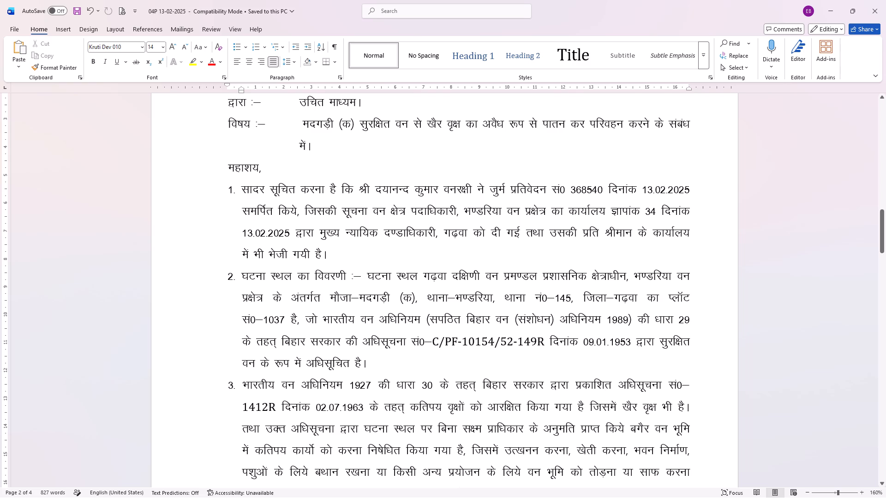
# Delete सपठित and the space after it from the bracketed act reference in paragraph 2.
pyautogui.moveTo(430, 317); pyautogui.dragTo(461, 319)
pyautogui.press('BackSpace')
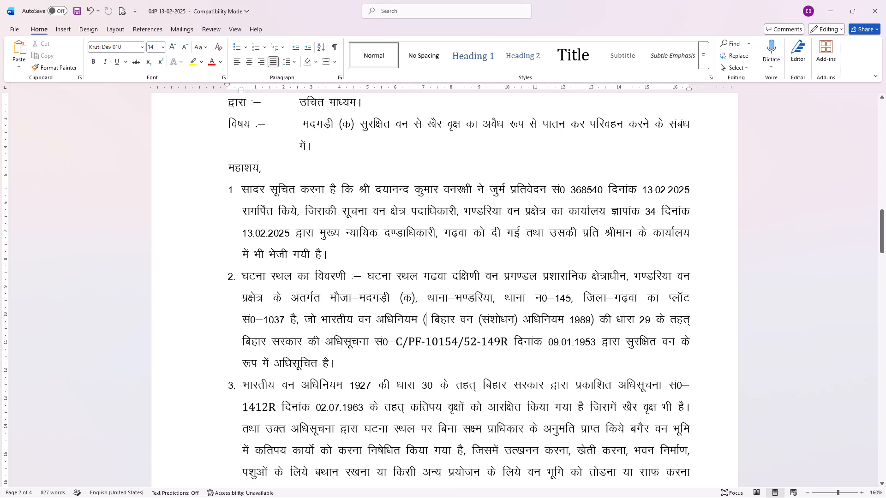
pyautogui.press('Delete')
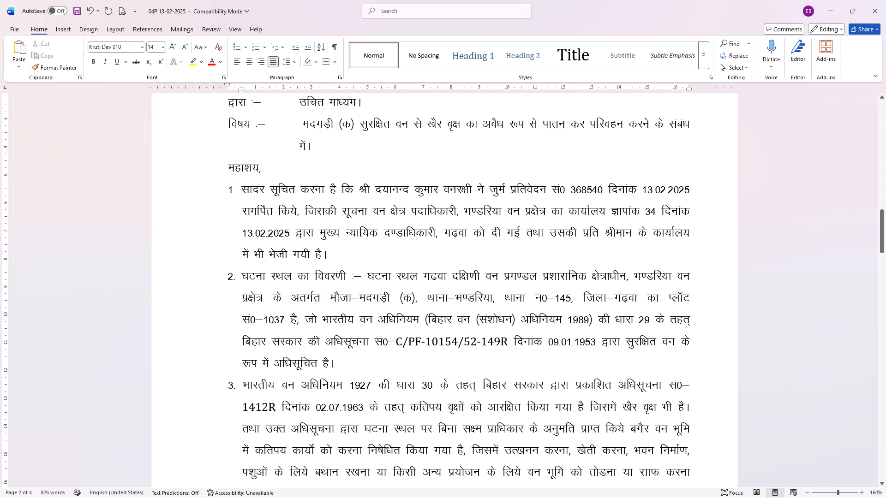
# Delete "(बिहार वन (संशोधन)" from paragraph 2, leaving one space between the two अधिनियम words, and save the document.
pyautogui.press('Left')
pyautogui.hotkey('ctrl', 'shift', 'Right')
pyautogui.hotkey('ctrl', 'shift', 'Right')
pyautogui.hotkey('ctrl', 'shift', 'Right')
pyautogui.hotkey('ctrl', 'shift', 'Right')
pyautogui.hotkey('ctrl', 'shift', 'Right')
pyautogui.hotkey('ctrl', 'shift', 'Right')
pyautogui.hotkey('ctrl', 'shift', 'Right')
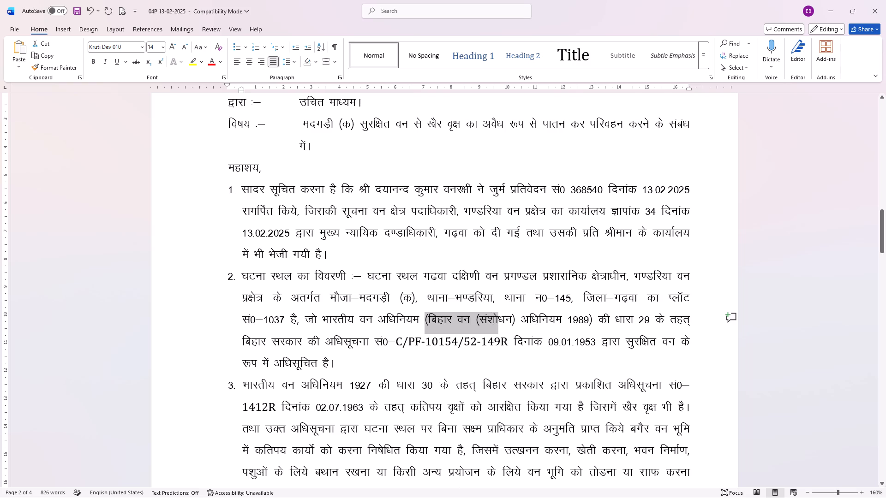
pyautogui.hotkey('ctrl', 'shift', 'Right')
pyautogui.hotkey('ctrl', 'shift', 'Right')
pyautogui.hotkey('shift', 'Right')
pyautogui.press('BackSpace')
pyautogui.press('BackSpace')
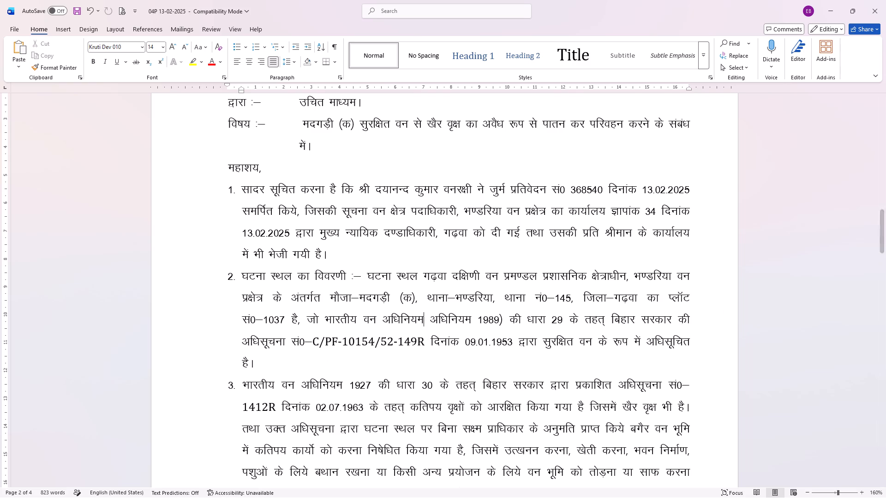
pyautogui.press('Delete')
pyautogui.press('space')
pyautogui.hotkey('ctrl', 's')
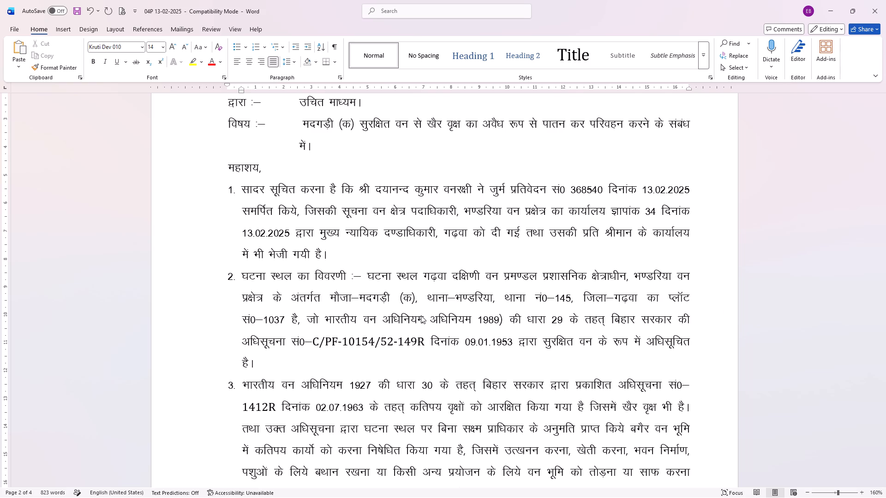
# Delete the repeated अधिनियम before the year in paragraph 2 and put a comma and space after भारतीय वन अधिनियम.
pyautogui.click(471, 318)
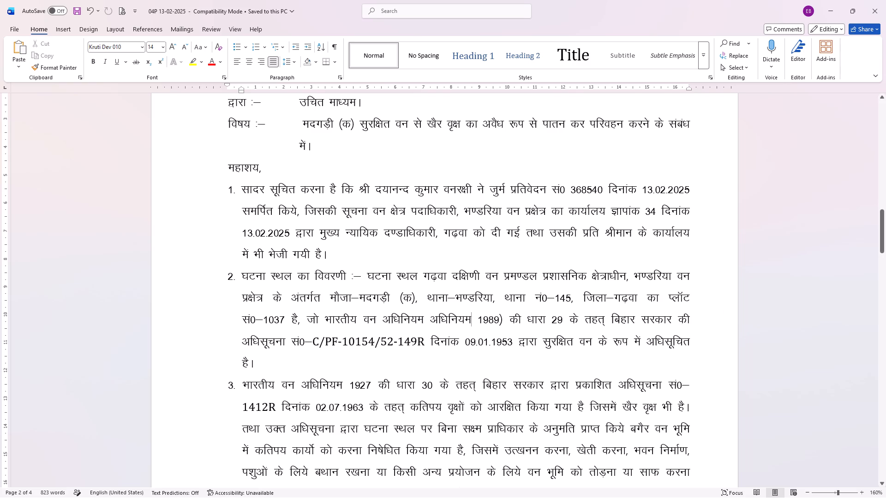
pyautogui.moveTo(429, 317); pyautogui.dragTo(472, 325)
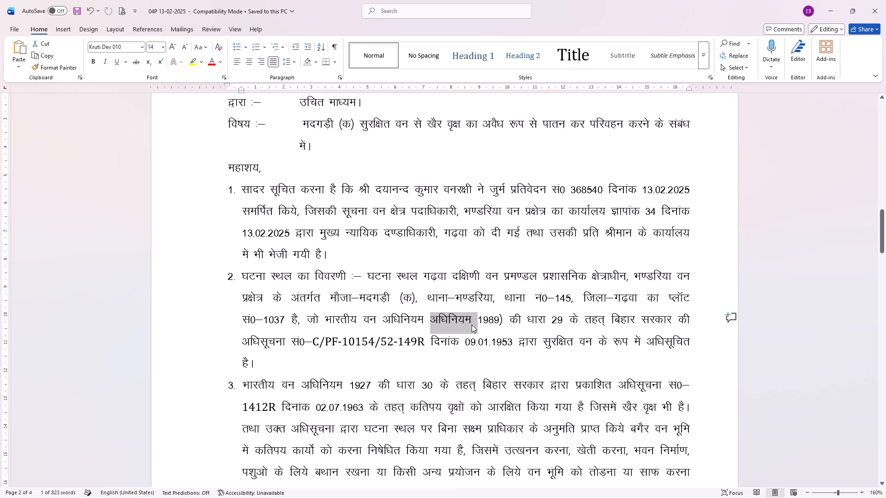
pyautogui.press('BackSpace')
pyautogui.press('BackSpace')
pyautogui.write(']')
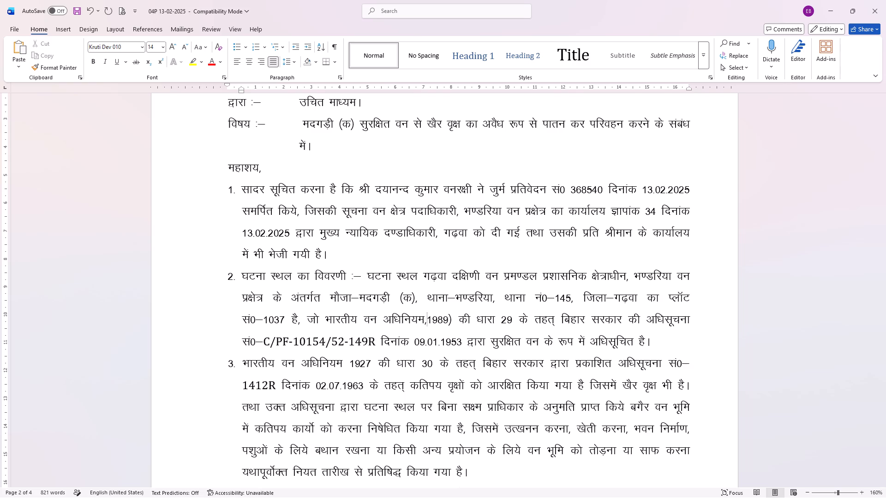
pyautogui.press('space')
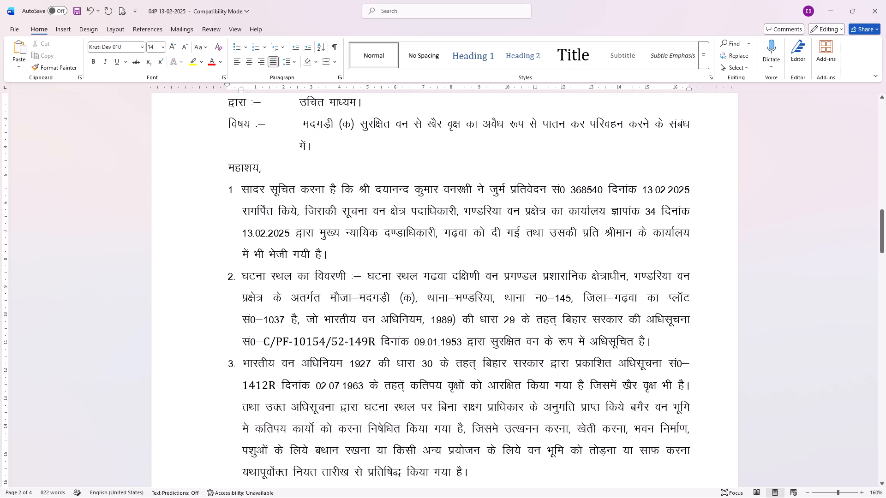
# Set the act's year in paragraph 2 to 1927, delete the closing bracket after it, and save the document.
pyautogui.click(442, 320)
pyautogui.hotkey('shift', 'Right')
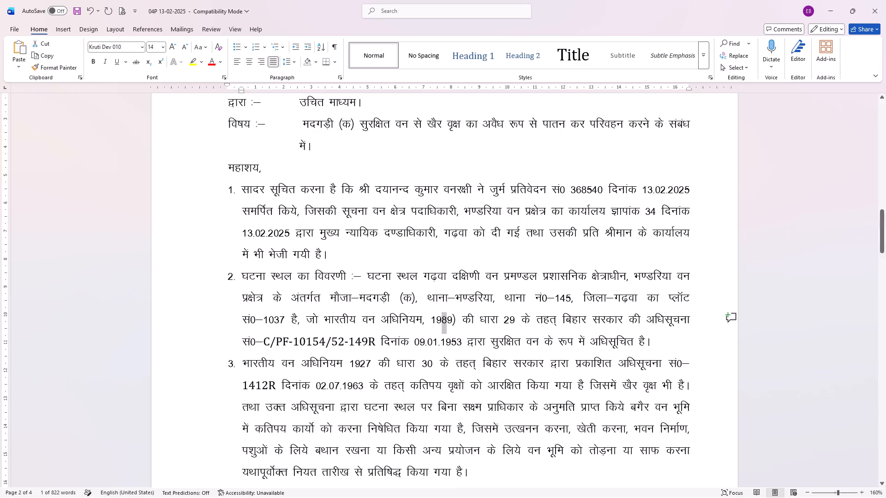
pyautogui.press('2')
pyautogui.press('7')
pyautogui.press('Delete')
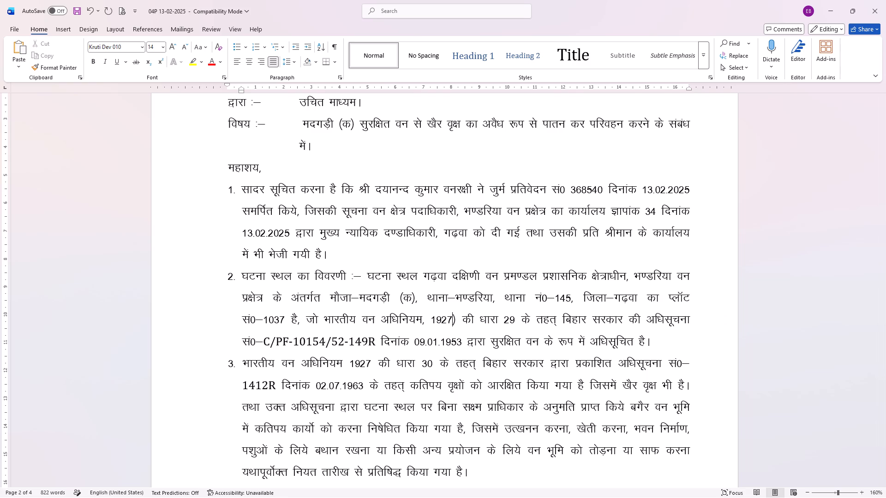
pyautogui.press('Delete')
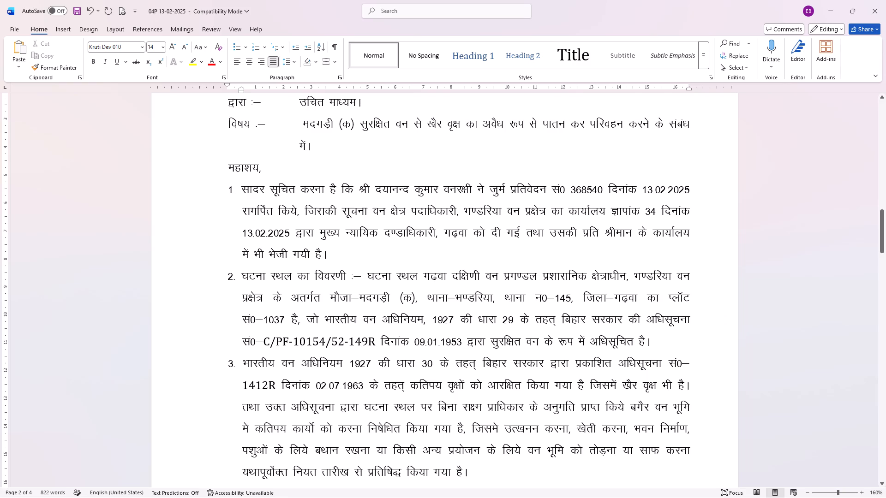
pyautogui.click(503, 320)
pyautogui.click(649, 339)
pyautogui.hotkey('ctrl', 's')
# Insert a comma after भारतीय वन अधिनियम, before 1927, at the start of paragraph 3.
pyautogui.click(242, 364)
pyautogui.click(343, 364)
pyautogui.press(']')
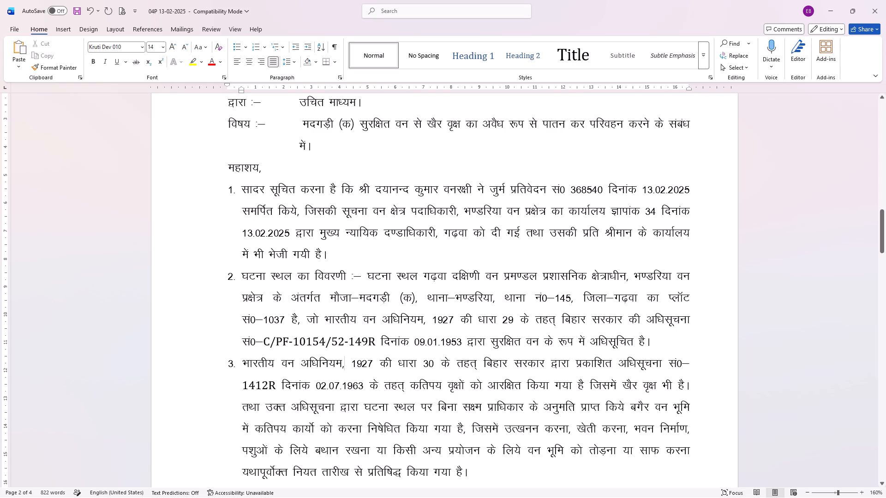
# Correct the spelling of कार्यो to कार्यों in paragraph 3 by adding the nasal dot.
pyautogui.click(314, 429)
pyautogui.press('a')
# Insert the words वृक्ष घोषित between आरक्षित and किया गया है in paragraph 3.
pyautogui.click(525, 381)
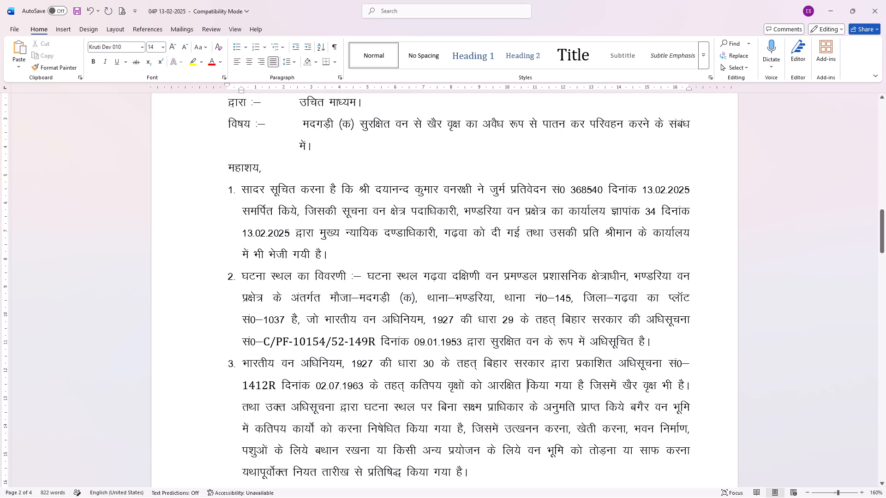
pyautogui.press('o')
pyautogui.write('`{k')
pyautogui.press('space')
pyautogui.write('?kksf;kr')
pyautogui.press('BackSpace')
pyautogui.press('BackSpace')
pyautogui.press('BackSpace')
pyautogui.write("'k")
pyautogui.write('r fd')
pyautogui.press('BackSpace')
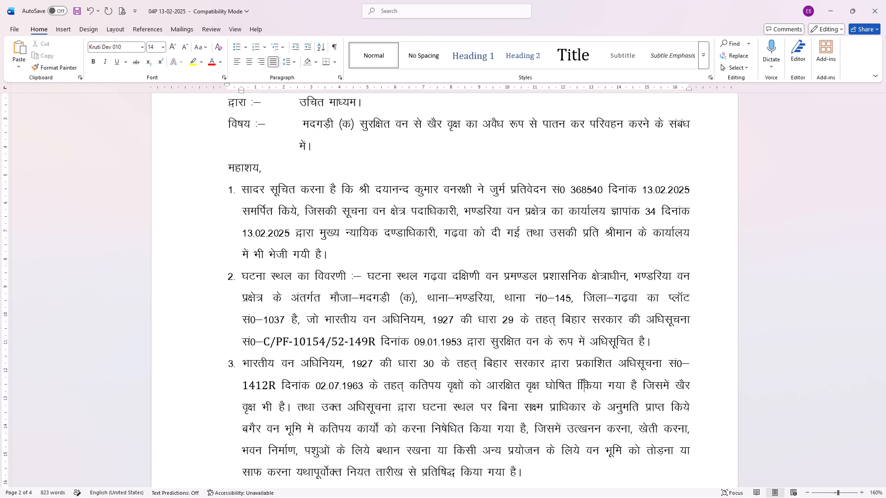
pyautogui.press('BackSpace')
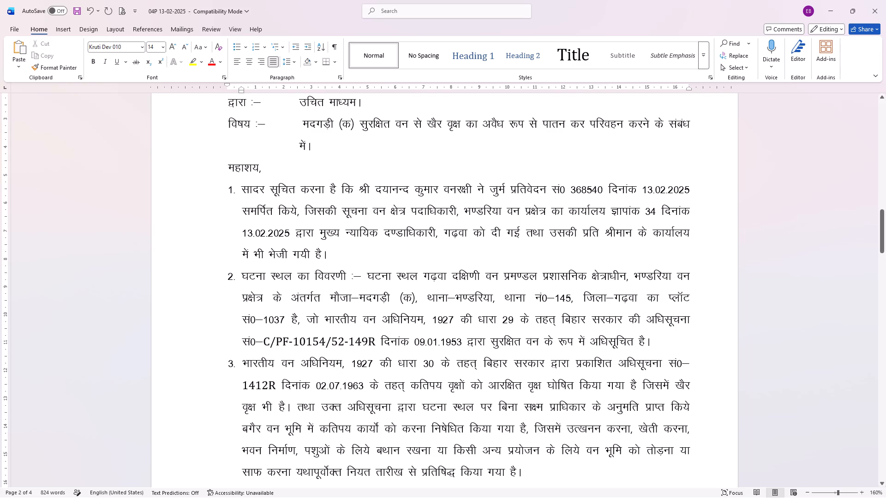
# Put a comma after घोषित किया गया है, before जिसमें खैर, in paragraph 3 and save the document.
pyautogui.click(635, 385)
pyautogui.press(']')
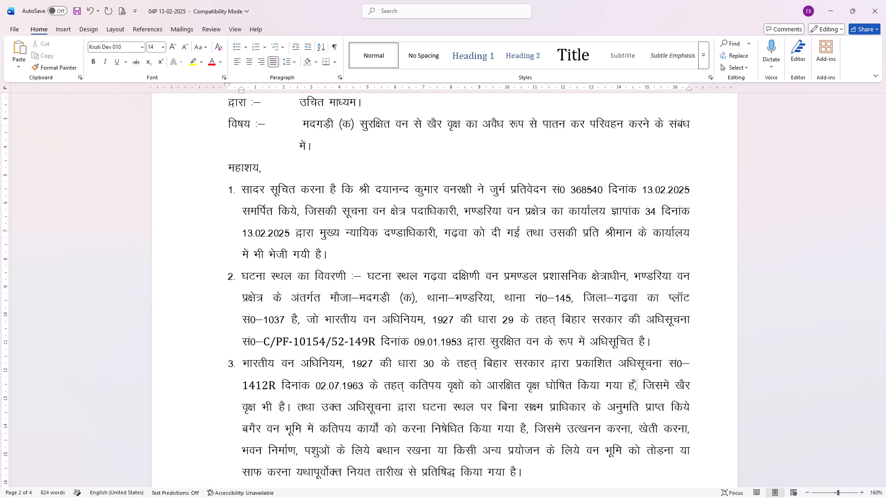
pyautogui.press('BackSpace')
pyautogui.press('Right')
pyautogui.press('\\')
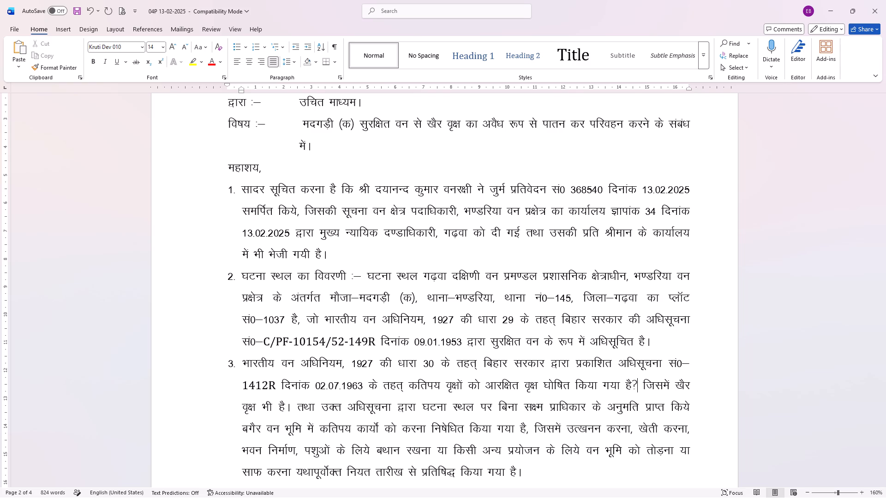
pyautogui.press('BackSpace')
pyautogui.press(']')
pyautogui.hotkey('ctrl', 's')
pyautogui.hotkey('ctrl', 's')
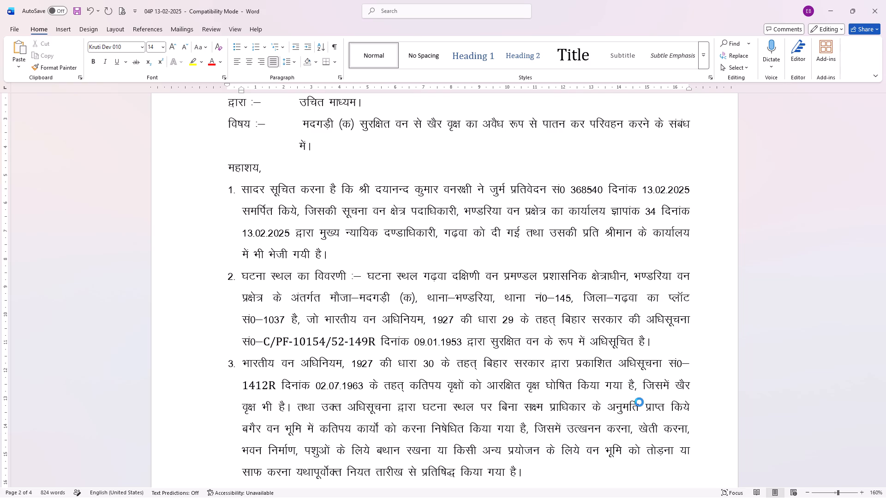
pyautogui.hotkey('ctrl', 's')
pyautogui.hotkey('ctrl', 's')
# In paragraph 3, remove the danda after वृक्ष भी है, delete the clause from उक्त अधिसूचना through निषेधित किया गया है with its comma, and save.
pyautogui.click(290, 404)
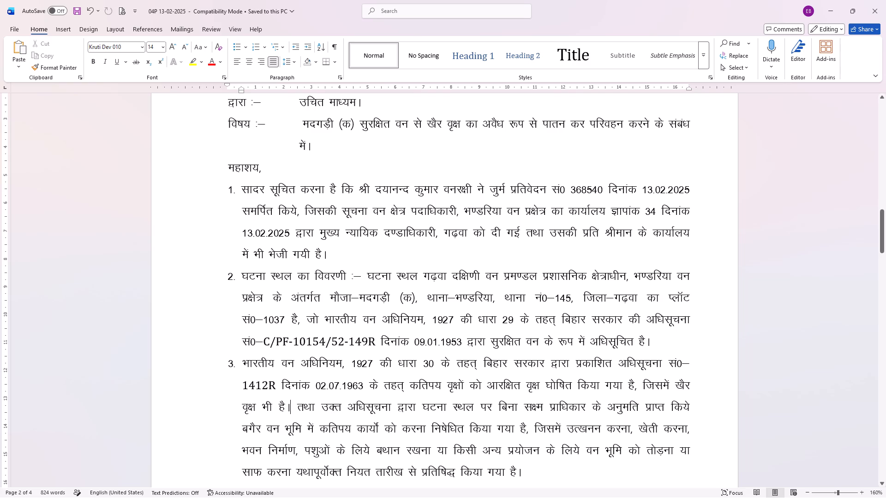
pyautogui.press('BackSpace')
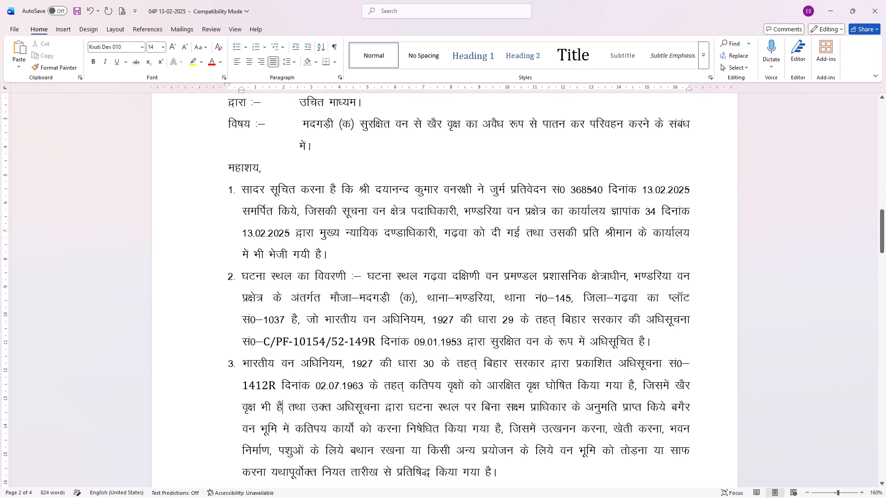
pyautogui.moveTo(311, 408); pyautogui.dragTo(685, 415)
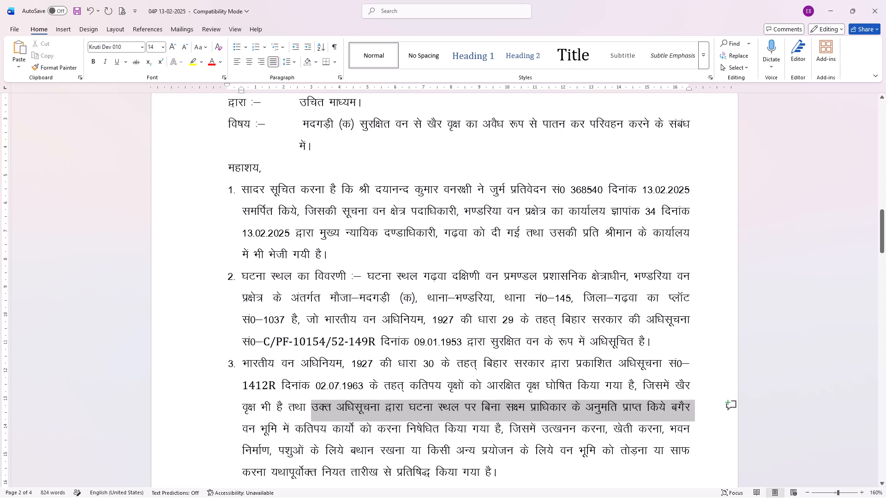
pyautogui.moveTo(685, 415); pyautogui.dragTo(498, 433)
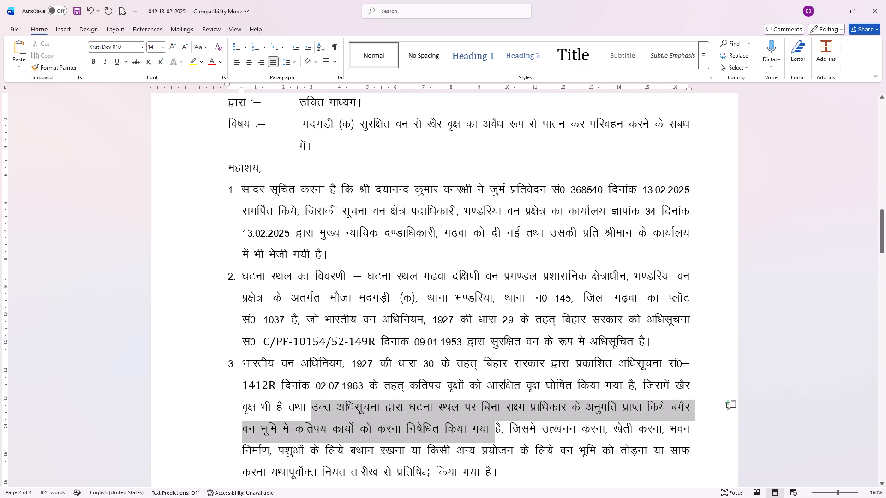
pyautogui.moveTo(498, 433); pyautogui.dragTo(500, 433)
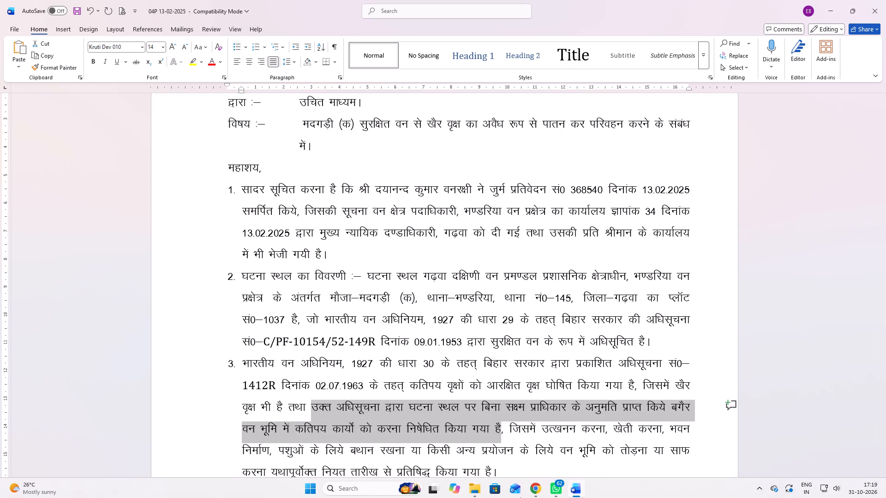
pyautogui.press('BackSpace')
pyautogui.press('Delete')
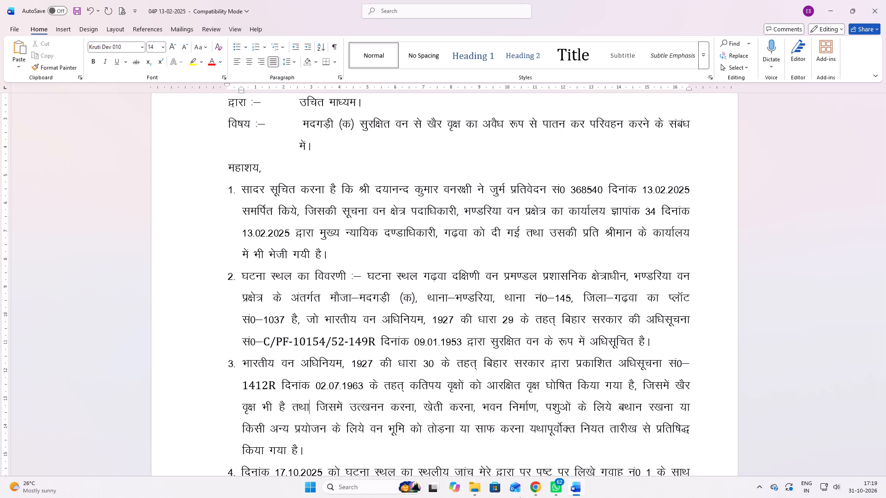
pyautogui.press('Delete')
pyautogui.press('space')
pyautogui.hotkey('ctrl', 's')
# Delete तथा and all remaining text of paragraph 3, end it with a danda after वृक्ष भी है, and save.
pyautogui.press('BackSpace')
pyautogui.press('BackSpace')
pyautogui.press('BackSpace')
pyautogui.press('BackSpace')
pyautogui.press('BackSpace')
pyautogui.hotkey('shift', 'Down')
pyautogui.hotkey('shift', 'Down')
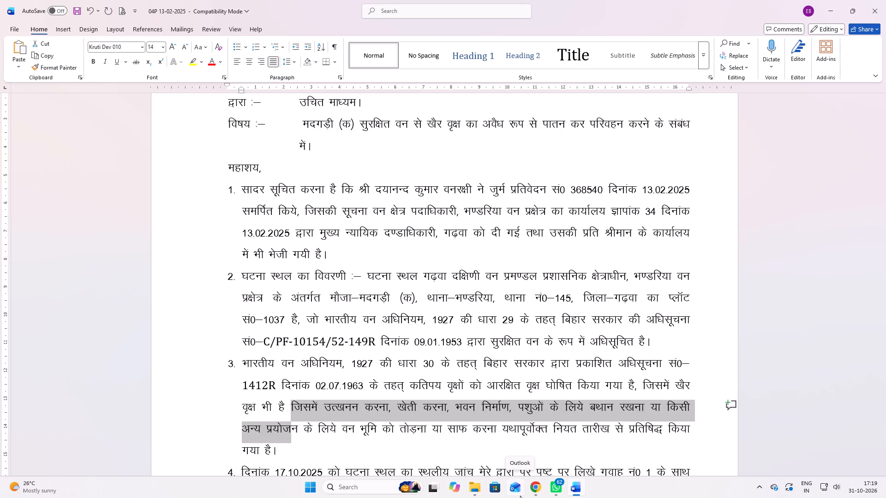
pyautogui.hotkey('shift', 'Left')
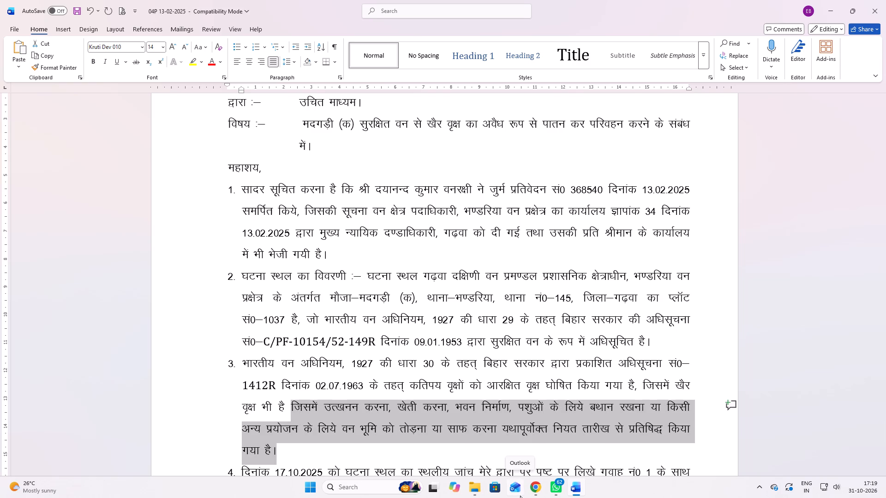
pyautogui.press('BackSpace')
pyautogui.press('BackSpace')
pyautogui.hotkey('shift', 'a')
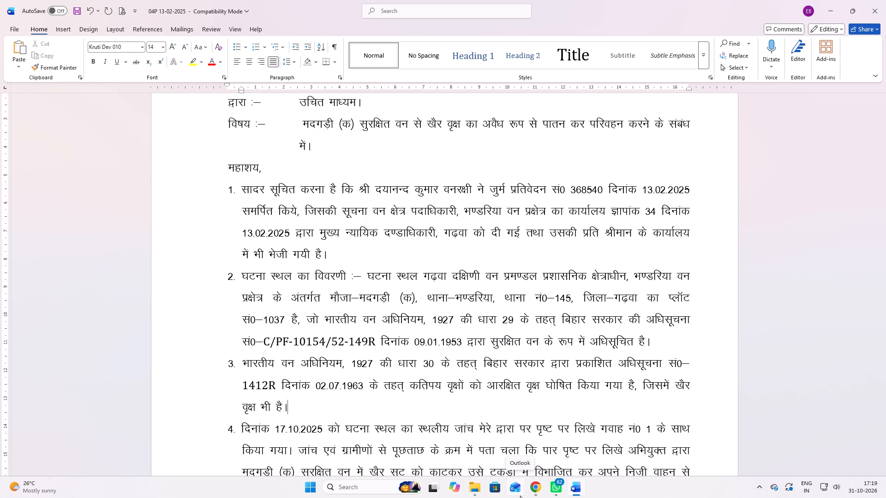
pyautogui.hotkey('ctrl', 's')
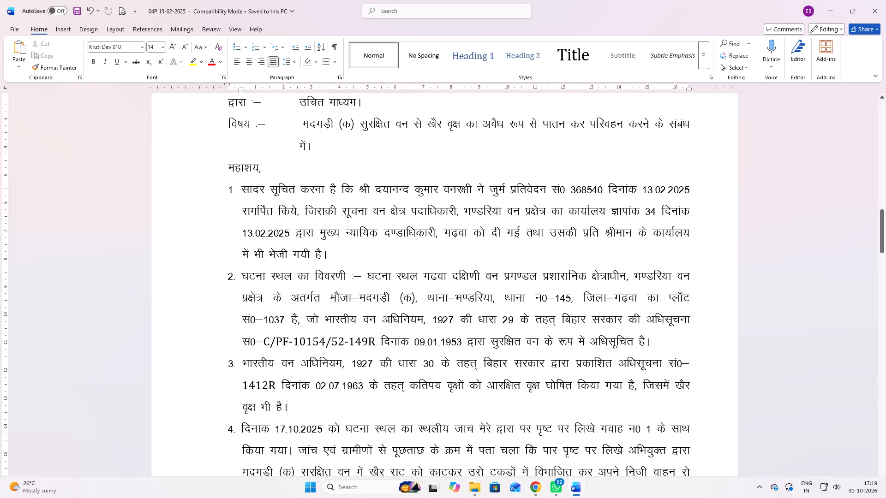
# Replace गवाह नं0 1 के साथ with गवाहों के साथ in the first sentence of paragraph 4.
pyautogui.moveTo(885, 233); pyautogui.dragTo(885, 253)
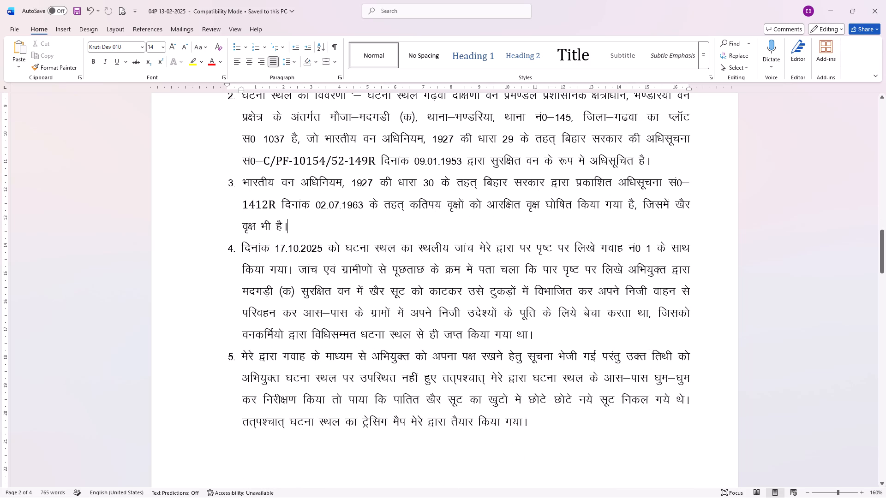
pyautogui.click(642, 247)
pyautogui.hotkey('ctrl', 's')
pyautogui.click(623, 249)
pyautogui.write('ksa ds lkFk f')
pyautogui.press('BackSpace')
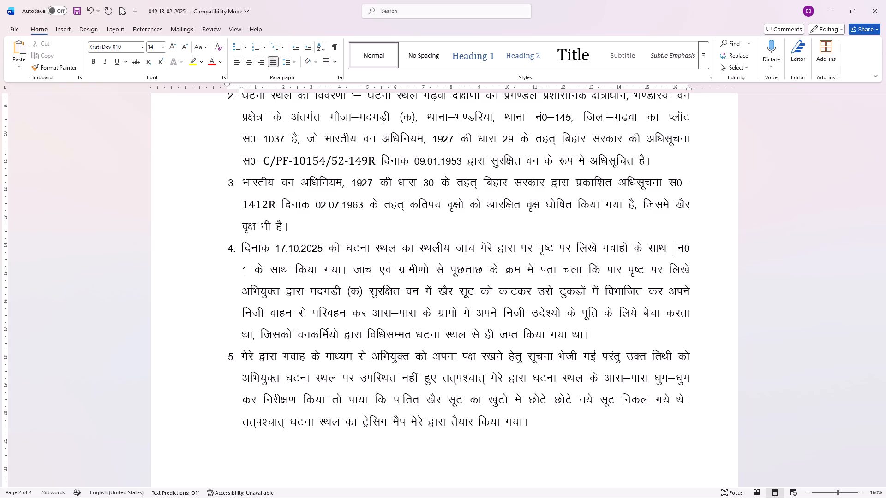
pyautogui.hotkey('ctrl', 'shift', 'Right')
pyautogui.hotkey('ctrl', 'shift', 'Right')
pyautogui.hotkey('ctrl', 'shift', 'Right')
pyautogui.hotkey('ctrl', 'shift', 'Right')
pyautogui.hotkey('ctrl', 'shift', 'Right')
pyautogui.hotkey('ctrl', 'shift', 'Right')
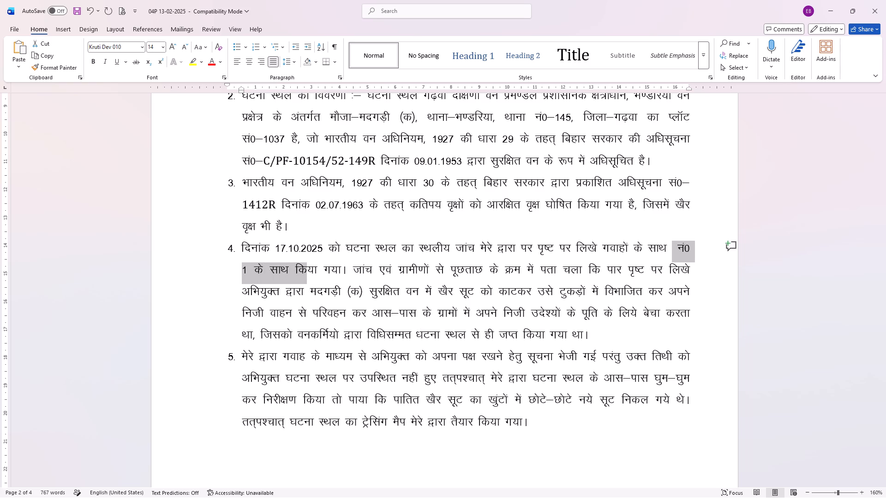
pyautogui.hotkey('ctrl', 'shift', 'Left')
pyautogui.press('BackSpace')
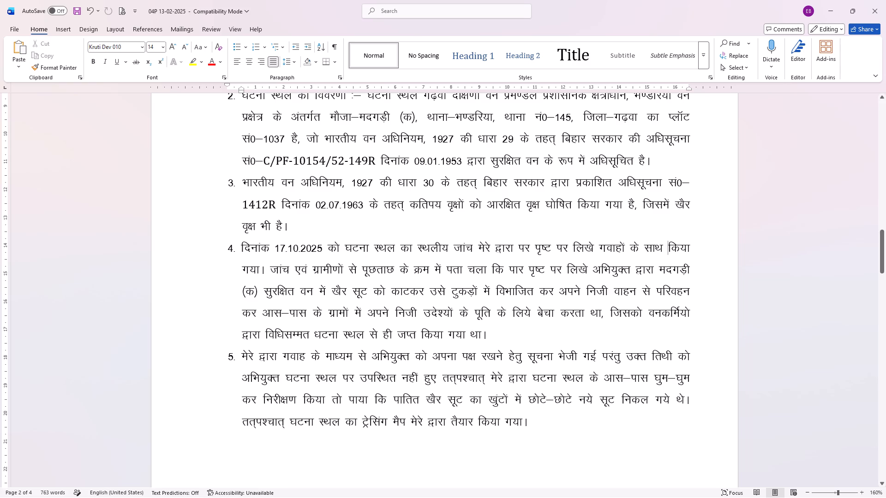
# Change लिखे to लिखें before अभियुक्त in paragraph 4 by adding the nasal dot.
pyautogui.click(506, 267)
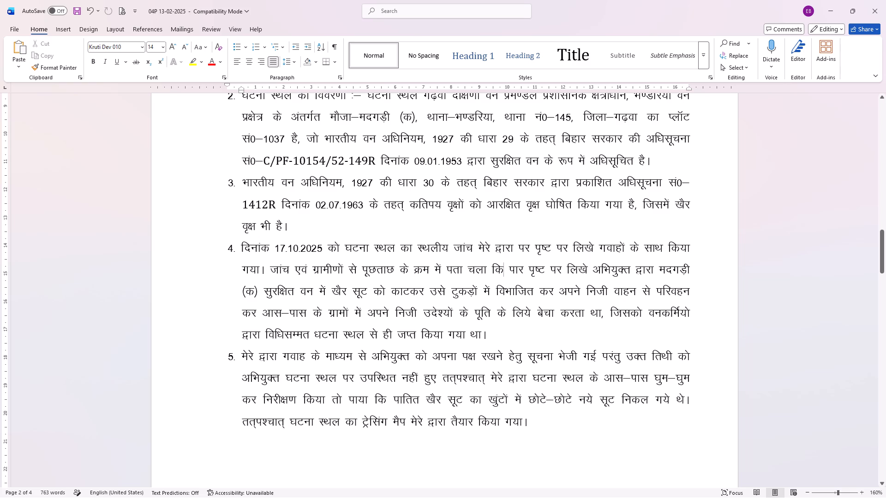
pyautogui.click(589, 268)
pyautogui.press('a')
# Insert the accused's name between अभियुक्त and द्वारा in paragraph 4.
pyautogui.click(631, 271)
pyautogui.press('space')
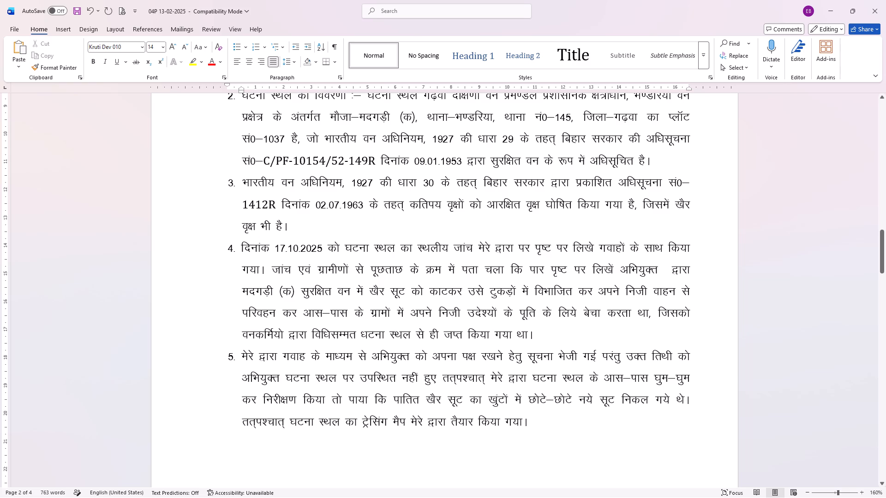
pyautogui.scroll(5, 692, 337)
pyautogui.scroll(-5, 690, 336)
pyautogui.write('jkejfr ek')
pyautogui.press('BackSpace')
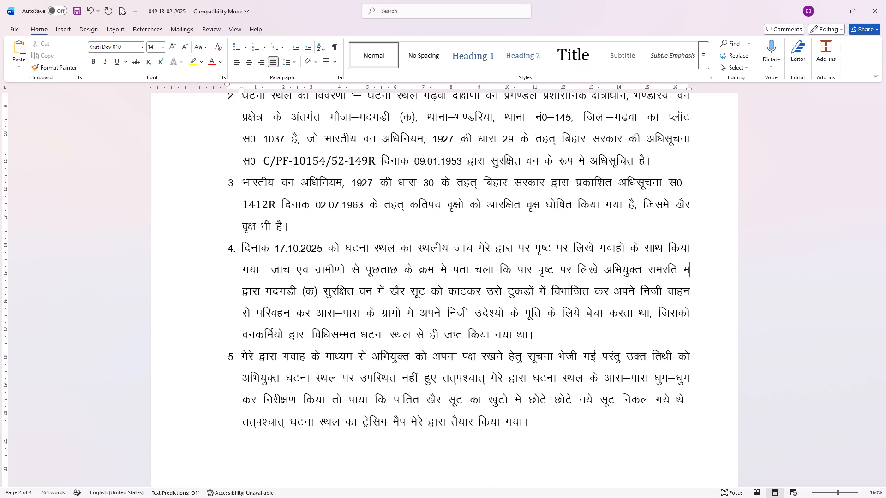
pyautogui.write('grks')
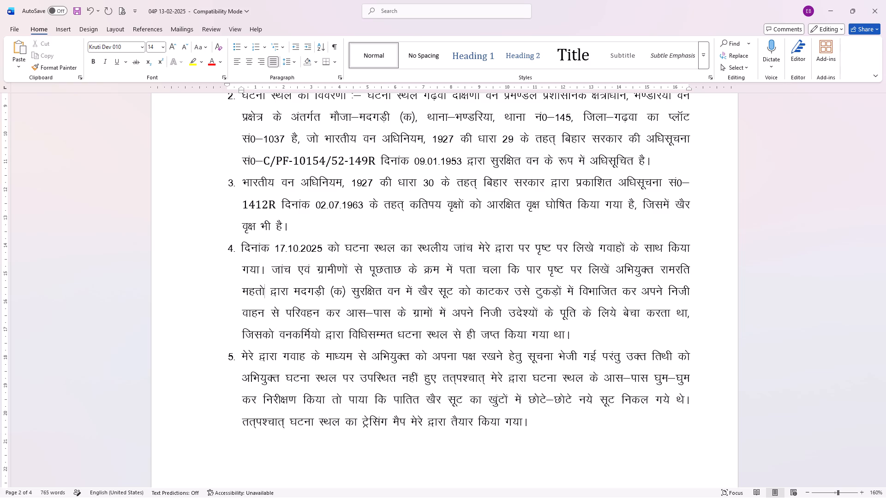
# Add a comma, पिता–स्व0 and the father's name after the accused's name in paragraph 4.
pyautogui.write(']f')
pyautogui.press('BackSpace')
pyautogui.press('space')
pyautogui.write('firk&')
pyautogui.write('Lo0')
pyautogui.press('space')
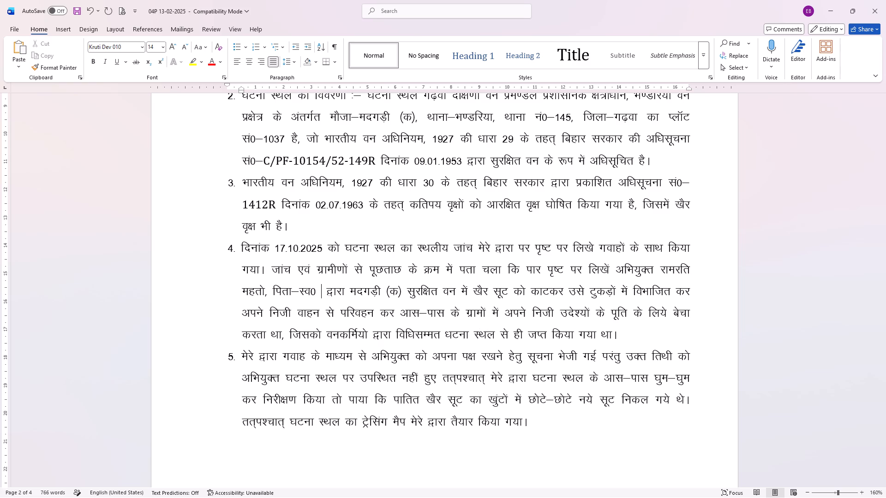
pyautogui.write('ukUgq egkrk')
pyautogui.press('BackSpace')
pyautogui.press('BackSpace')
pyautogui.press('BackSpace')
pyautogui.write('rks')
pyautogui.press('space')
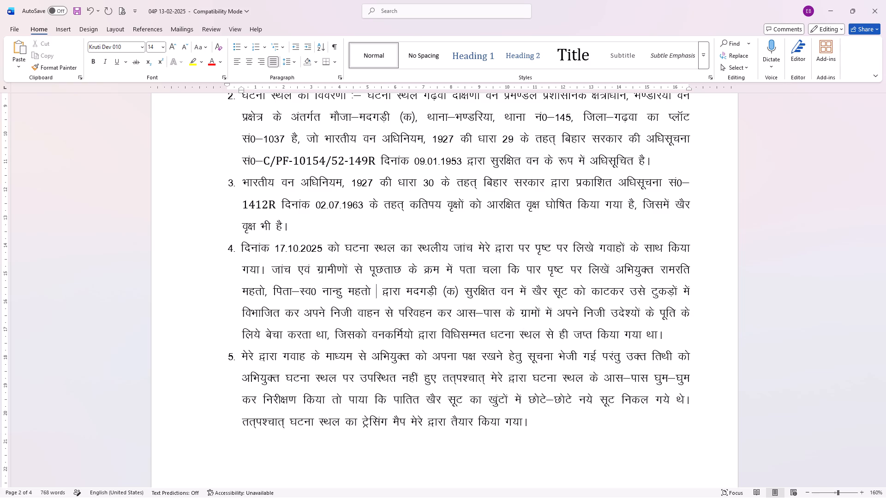
# Add the accused's alias after the father's name in paragraph 4 as जो … के नाम से भी जाना जाता है। and save the document.
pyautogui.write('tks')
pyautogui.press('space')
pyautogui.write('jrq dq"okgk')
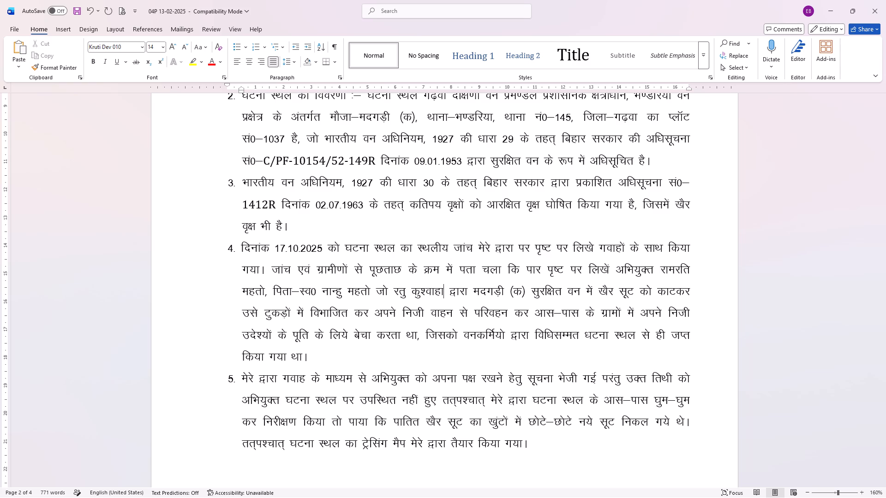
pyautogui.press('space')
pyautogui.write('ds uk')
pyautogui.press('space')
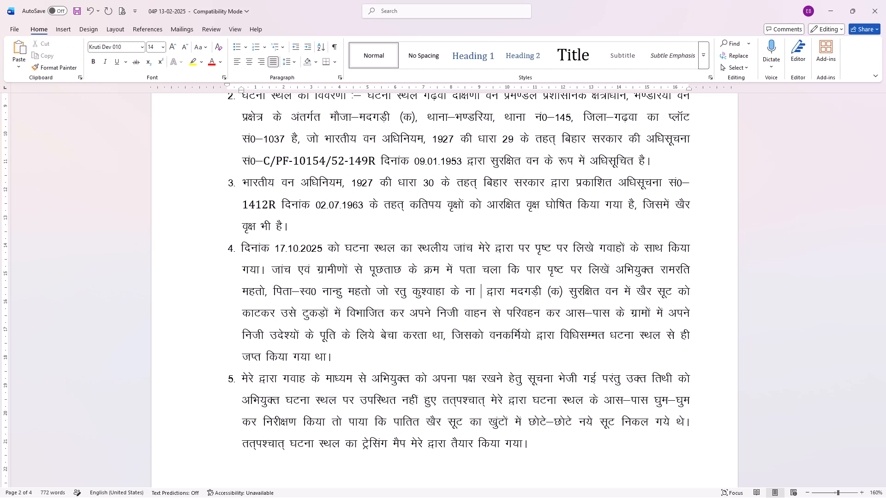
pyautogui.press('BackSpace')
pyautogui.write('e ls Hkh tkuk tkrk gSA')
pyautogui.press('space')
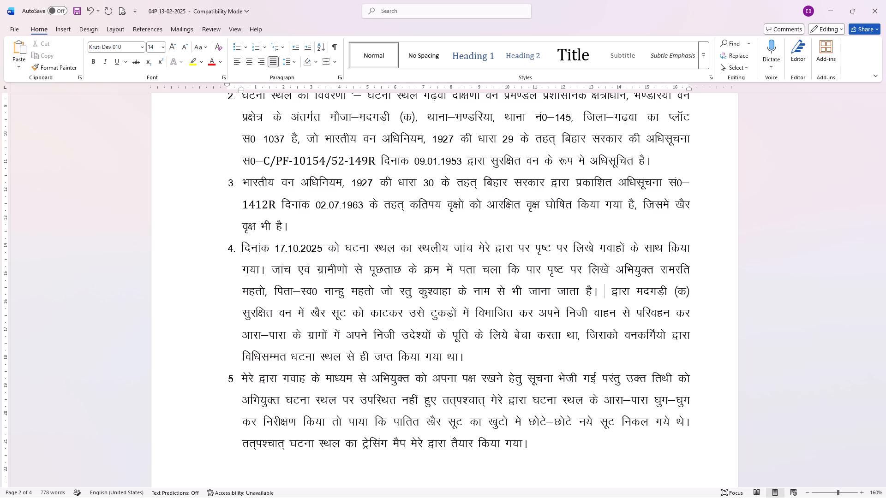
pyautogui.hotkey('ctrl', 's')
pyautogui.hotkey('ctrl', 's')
# Replace the full stop after जाना जाता है with के before द्वारा in paragraph 4.
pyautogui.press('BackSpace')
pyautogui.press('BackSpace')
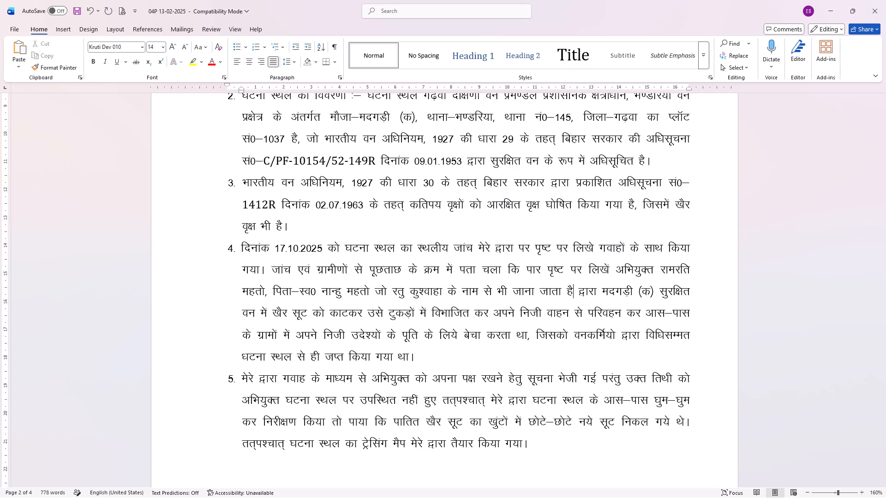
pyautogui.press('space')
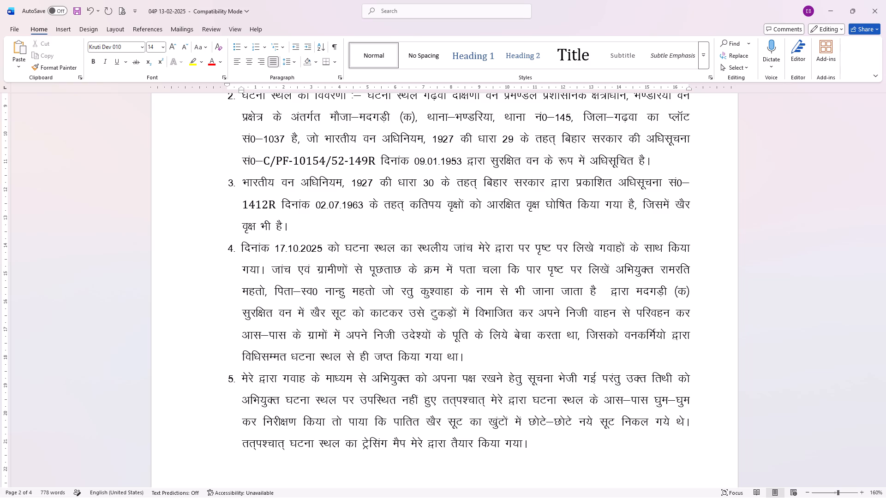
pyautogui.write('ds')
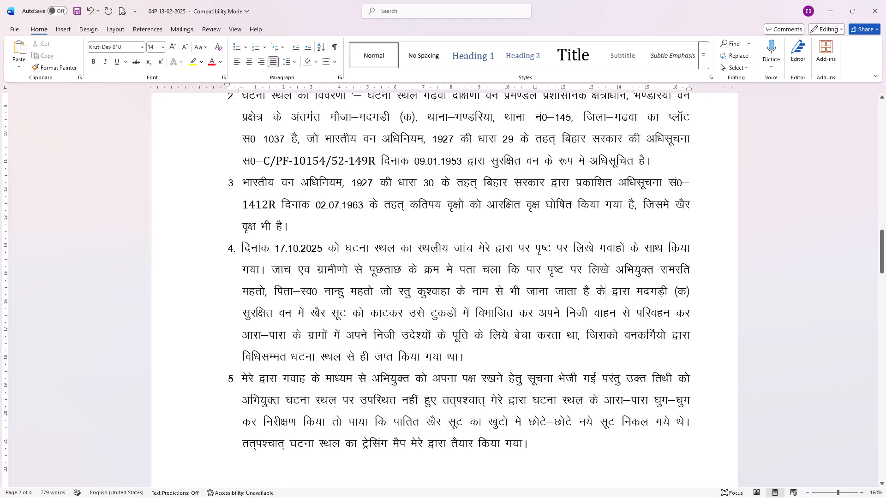
# Replace सूट with वृक्ष after खैर in paragraph 4.
pyautogui.click(676, 316)
pyautogui.click(364, 316)
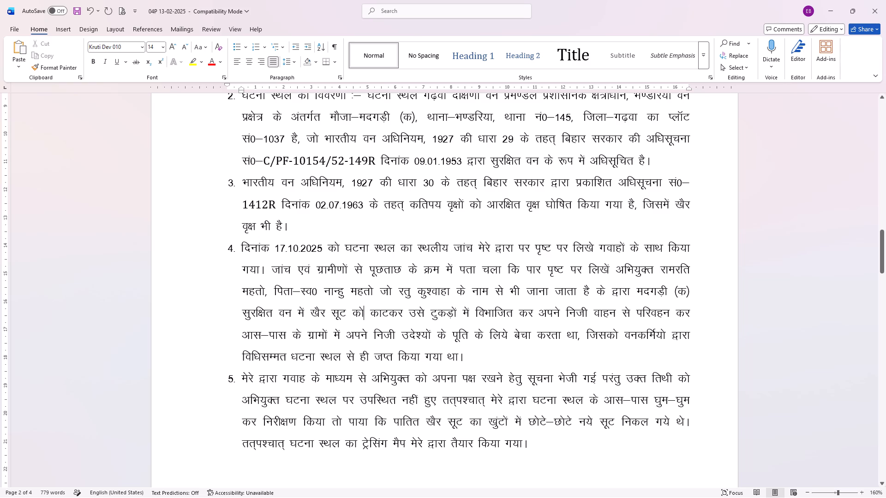
pyautogui.click(403, 314)
pyautogui.moveTo(331, 314); pyautogui.dragTo(345, 314)
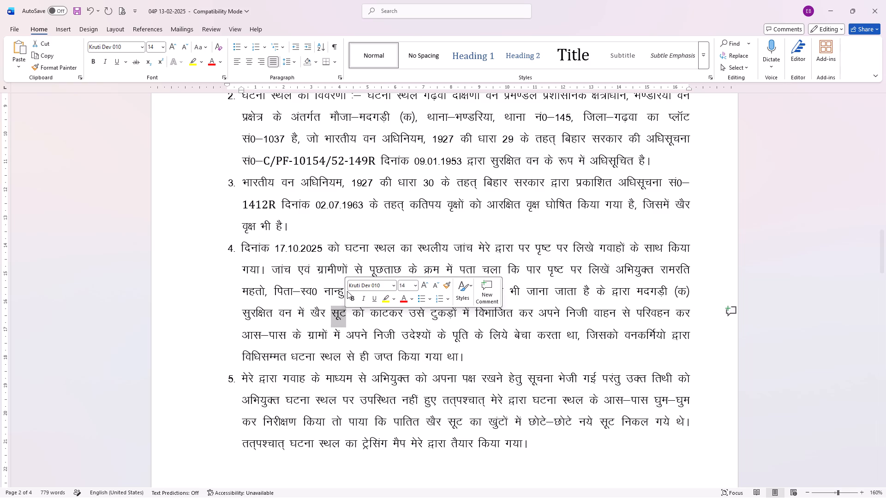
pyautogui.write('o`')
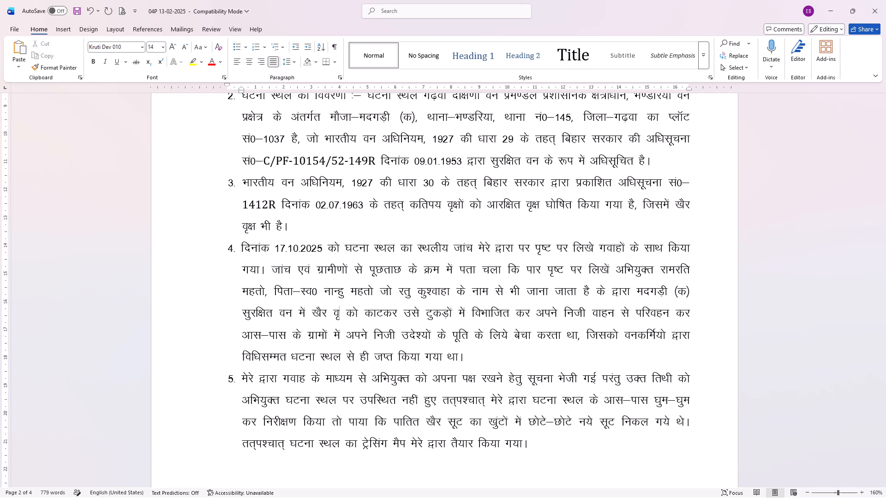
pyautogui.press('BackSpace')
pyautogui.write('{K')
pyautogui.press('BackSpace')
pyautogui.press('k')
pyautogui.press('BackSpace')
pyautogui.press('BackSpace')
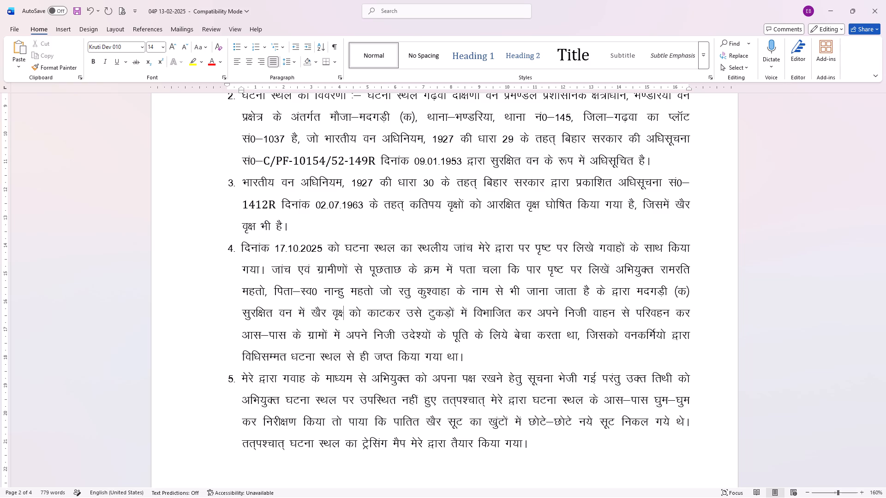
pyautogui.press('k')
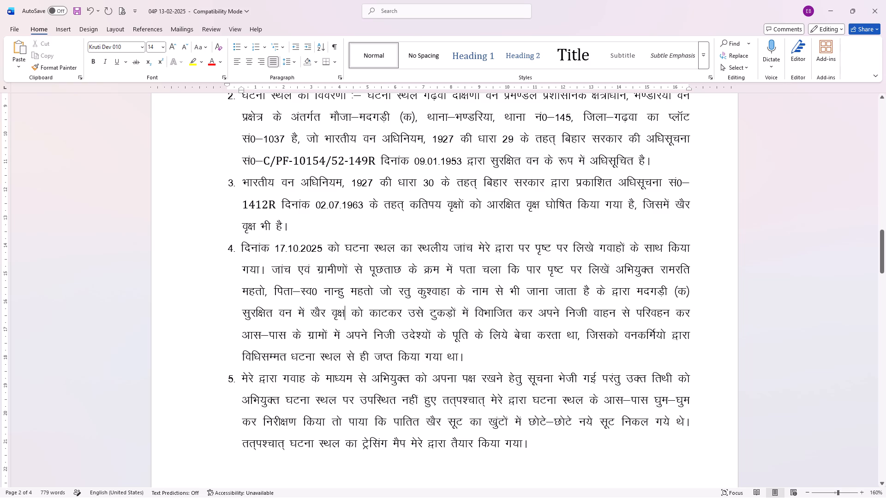
# Insert के between मदगड़ी (क) and सुरक्षित वन in paragraph 4.
pyautogui.moveTo(347, 332); pyautogui.dragTo(371, 335)
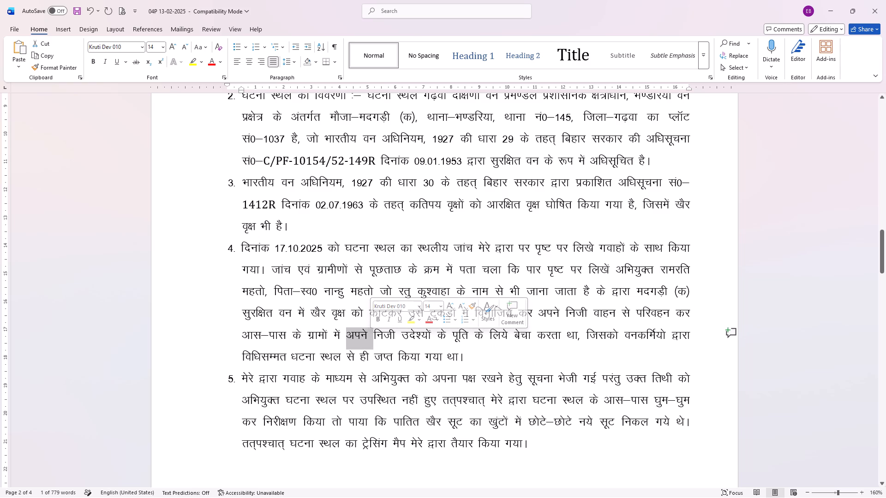
pyautogui.click(418, 336)
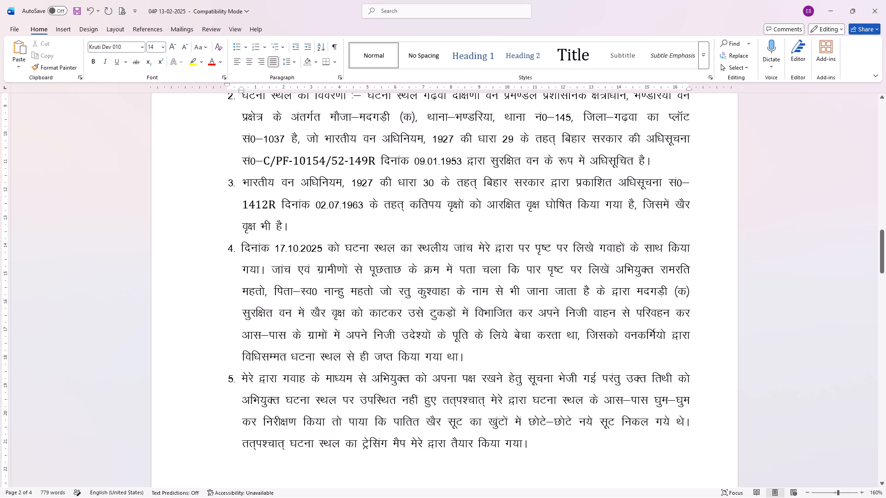
pyautogui.click(244, 311)
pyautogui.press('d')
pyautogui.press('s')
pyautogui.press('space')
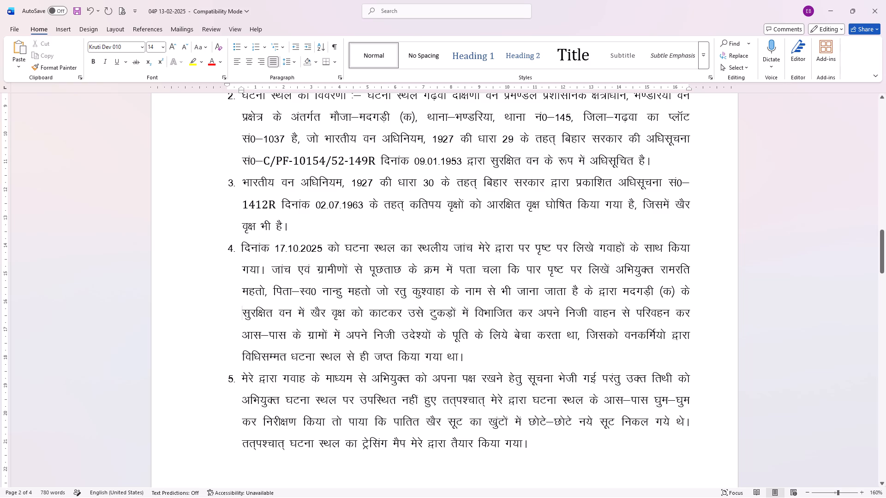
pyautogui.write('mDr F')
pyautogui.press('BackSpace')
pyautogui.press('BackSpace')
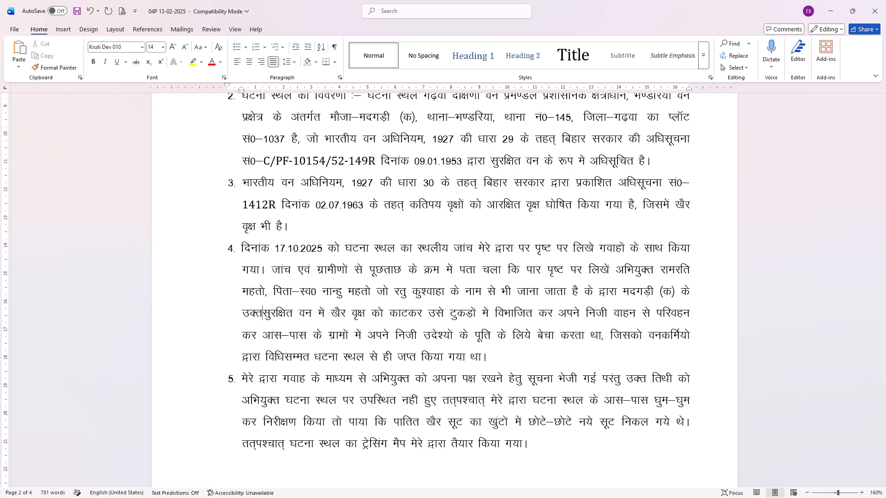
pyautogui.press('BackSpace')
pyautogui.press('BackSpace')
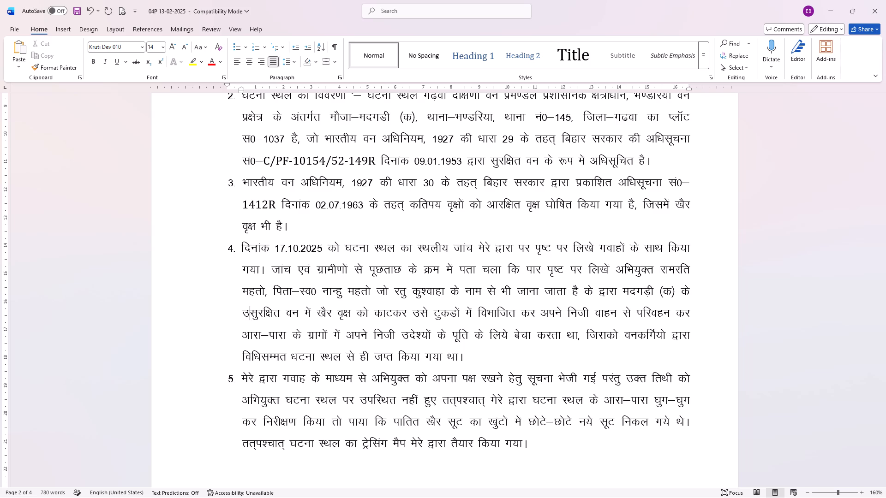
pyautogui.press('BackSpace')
# Replace में after सुरक्षित वन with के उक्त स्थल से in paragraph 4 and save the document.
pyautogui.click(299, 309)
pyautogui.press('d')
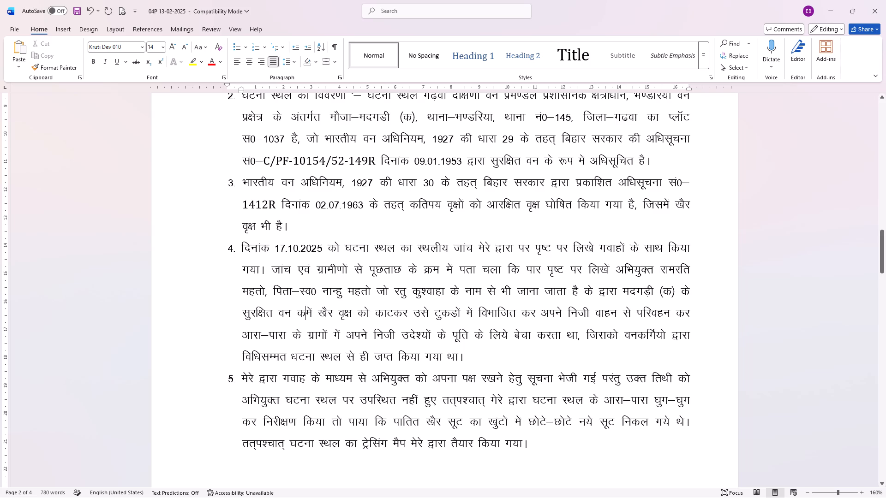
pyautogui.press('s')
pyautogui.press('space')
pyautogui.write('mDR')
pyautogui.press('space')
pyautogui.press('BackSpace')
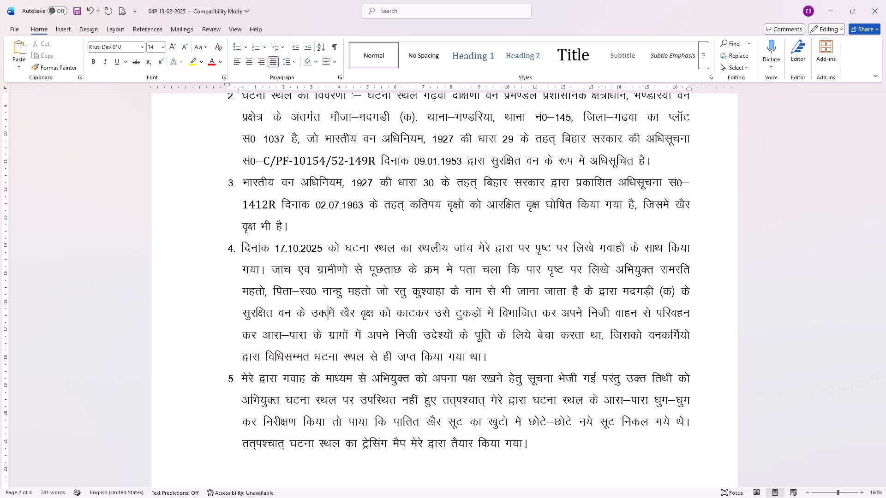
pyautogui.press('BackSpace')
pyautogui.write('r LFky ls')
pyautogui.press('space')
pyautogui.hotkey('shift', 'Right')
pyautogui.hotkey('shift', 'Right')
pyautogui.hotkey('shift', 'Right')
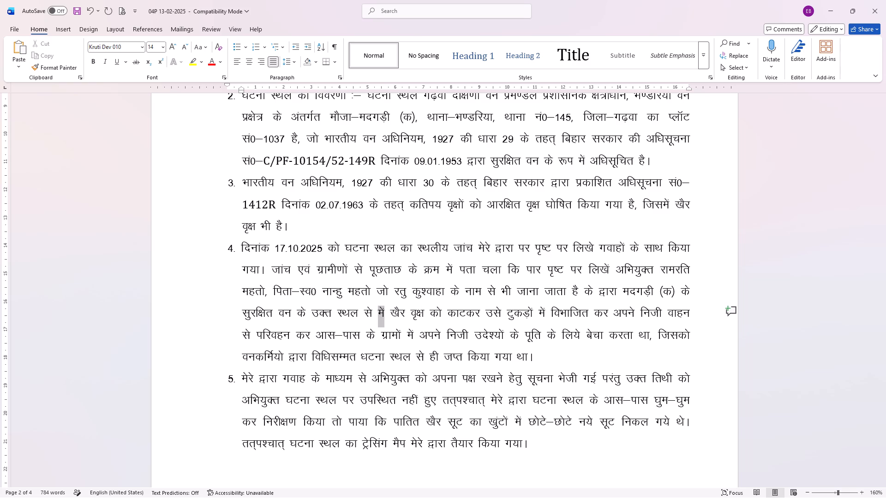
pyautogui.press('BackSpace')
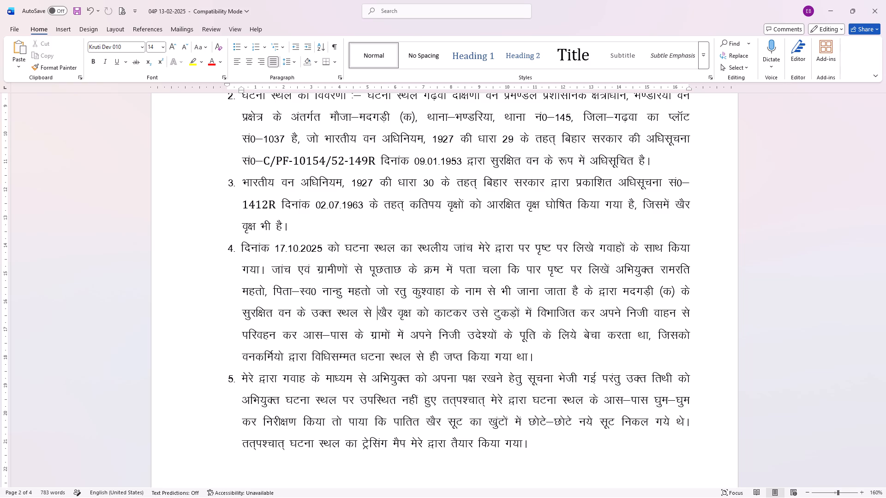
pyautogui.click(410, 333)
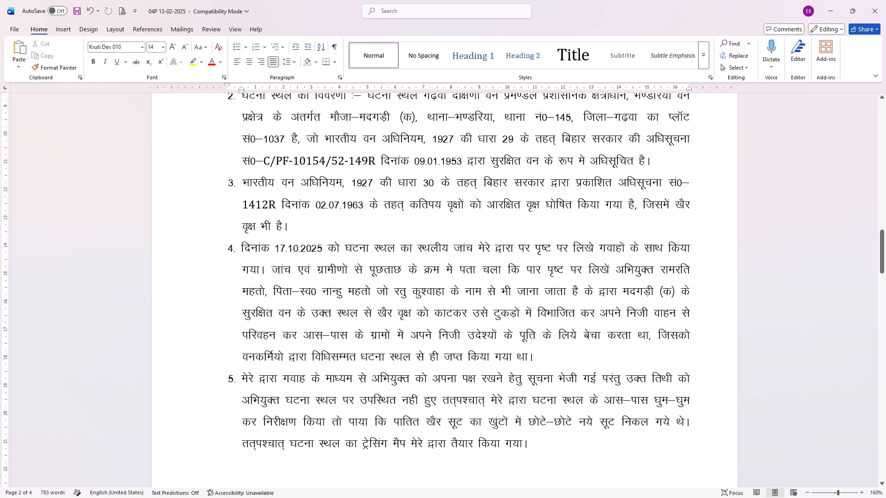
pyautogui.hotkey('ctrl', 's')
# Delete the phrase अपने निजी उदेश्यों के पूति के लिये after ग्रामों में in paragraph 4.
pyautogui.moveTo(371, 335); pyautogui.dragTo(539, 341)
pyautogui.click(410, 338)
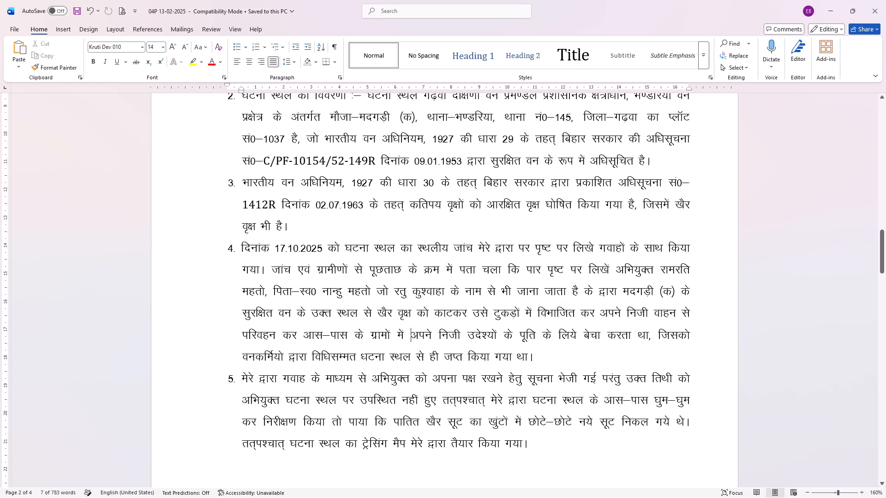
pyautogui.moveTo(410, 332); pyautogui.dragTo(504, 338)
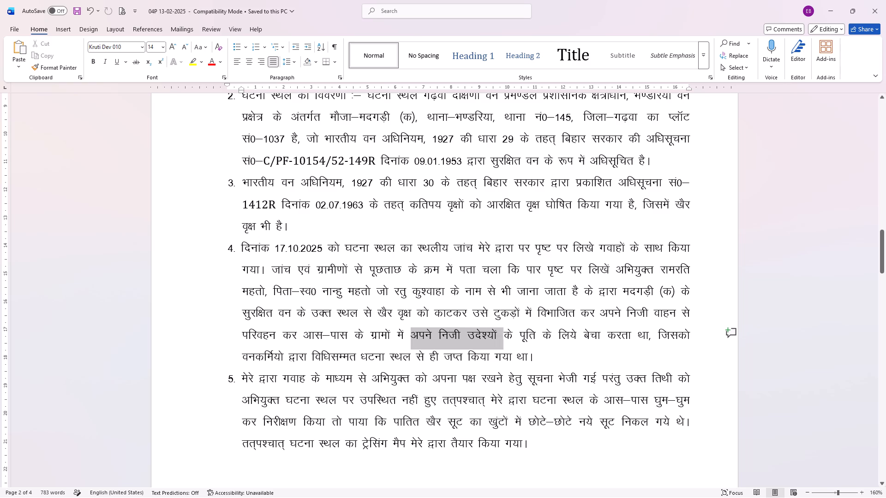
pyautogui.moveTo(504, 338); pyautogui.dragTo(564, 338)
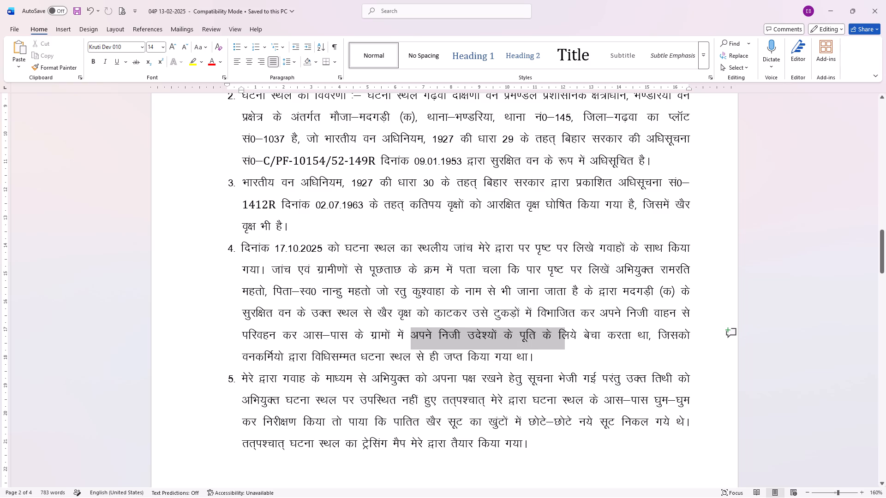
pyautogui.moveTo(564, 338); pyautogui.dragTo(577, 338)
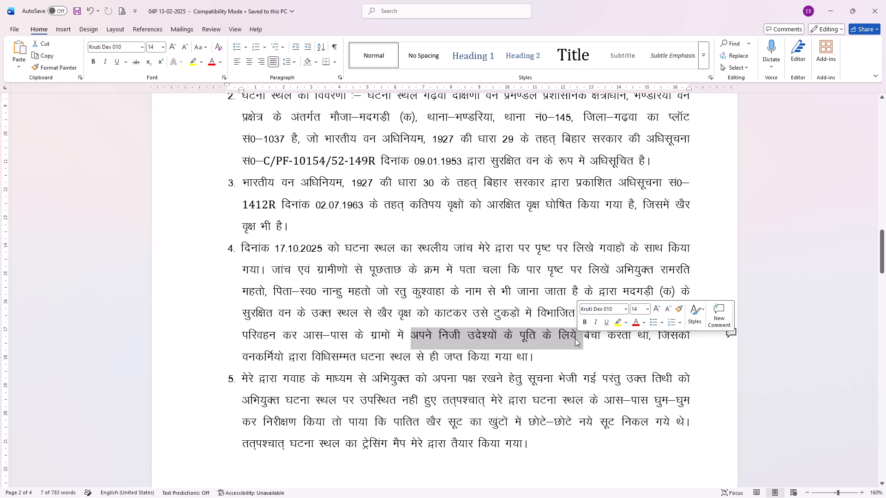
pyautogui.press('BackSpace')
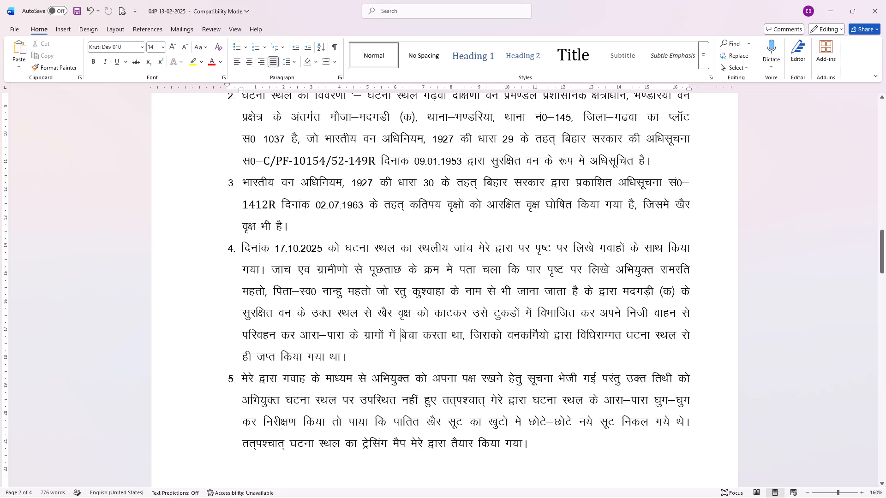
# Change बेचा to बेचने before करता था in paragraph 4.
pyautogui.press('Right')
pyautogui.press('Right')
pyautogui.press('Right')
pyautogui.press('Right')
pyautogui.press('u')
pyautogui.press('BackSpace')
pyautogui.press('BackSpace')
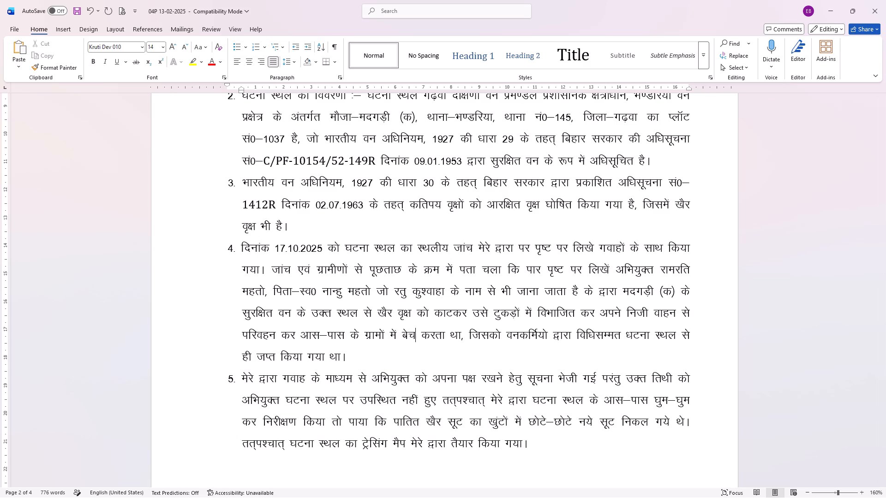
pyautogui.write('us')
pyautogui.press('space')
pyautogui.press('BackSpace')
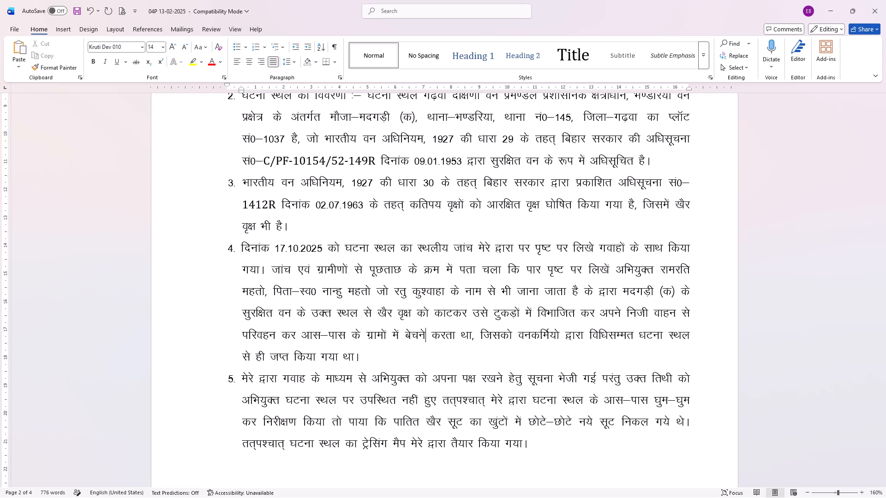
# Erase बेचने before करता था in paragraph 4 back to its first letter ब.
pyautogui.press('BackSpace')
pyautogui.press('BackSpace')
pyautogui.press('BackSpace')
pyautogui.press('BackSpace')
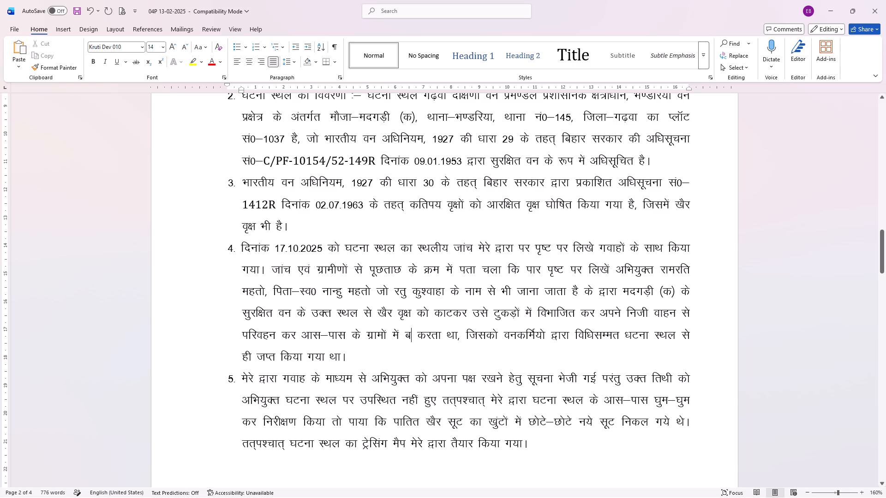
# Examine the wording from काटकर उसे टुकड़ों में to अपने निजी वाहन से in paragraph 4.
pyautogui.click(474, 312)
pyautogui.click(600, 313)
pyautogui.hotkey('ctrl', 'shift', 'Right')
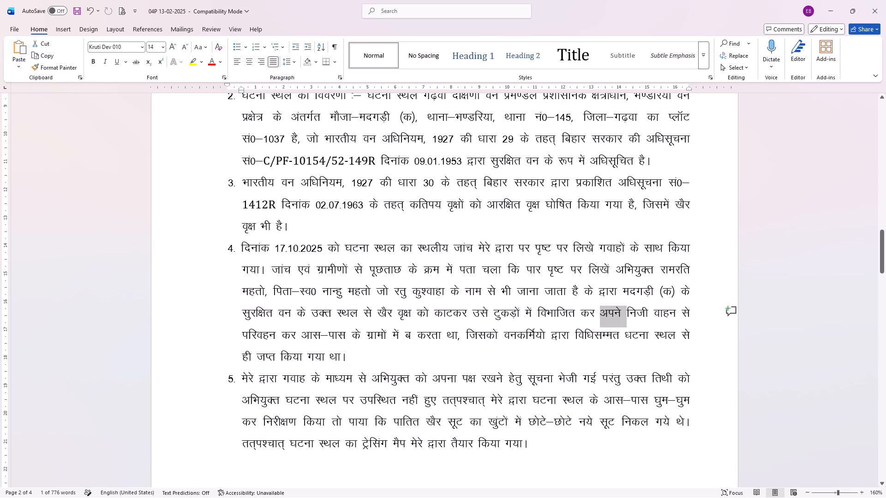
pyautogui.press('Left')
pyautogui.press('Right')
pyautogui.press('Right')
pyautogui.press('Right')
pyautogui.press('Right')
pyautogui.press('Right')
pyautogui.press('Right')
pyautogui.press('Right')
pyautogui.press('Right')
pyautogui.press('Right')
pyautogui.press('Right')
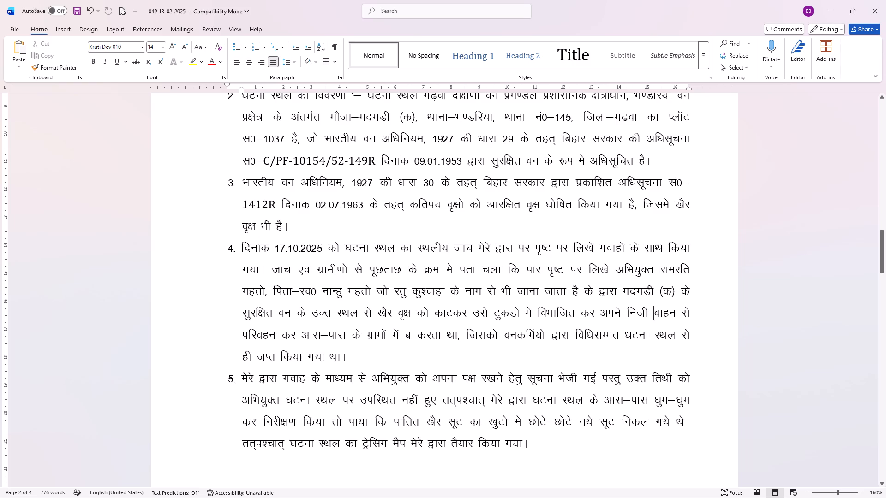
pyautogui.moveTo(600, 309); pyautogui.dragTo(675, 314)
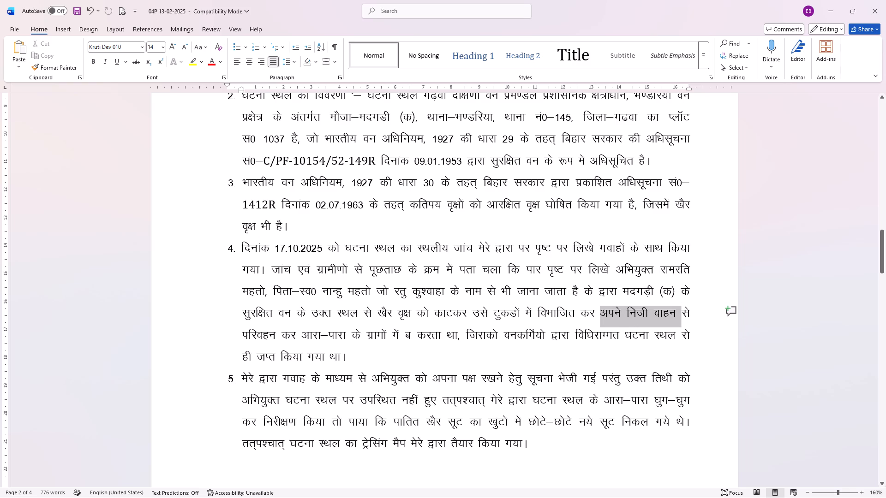
pyautogui.moveTo(675, 314); pyautogui.dragTo(672, 325)
pyautogui.click(605, 312)
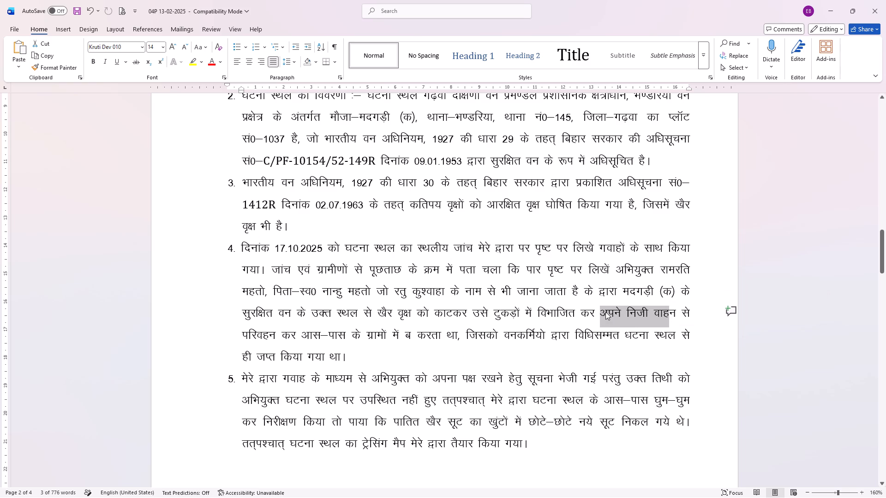
# Insert आस–पास के ग्रामों में बेचने के उद्देश्य से before अपने निजी वाहन in paragraph 4.
pyautogui.click(600, 312)
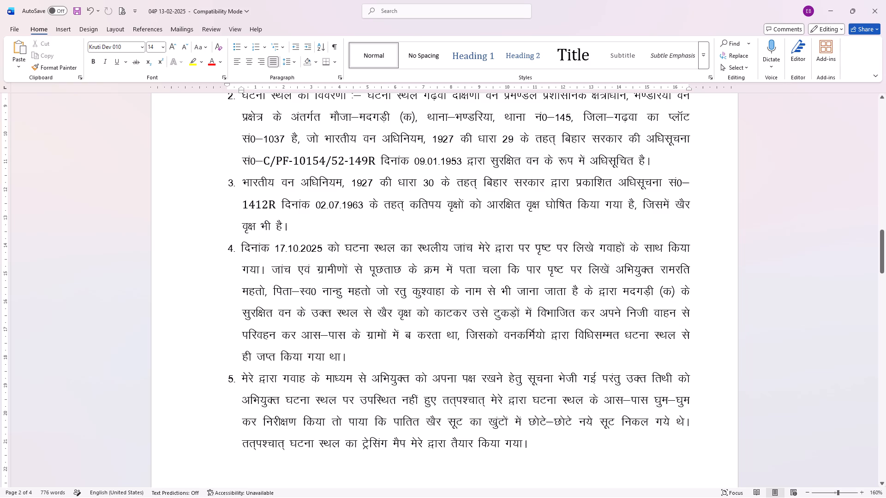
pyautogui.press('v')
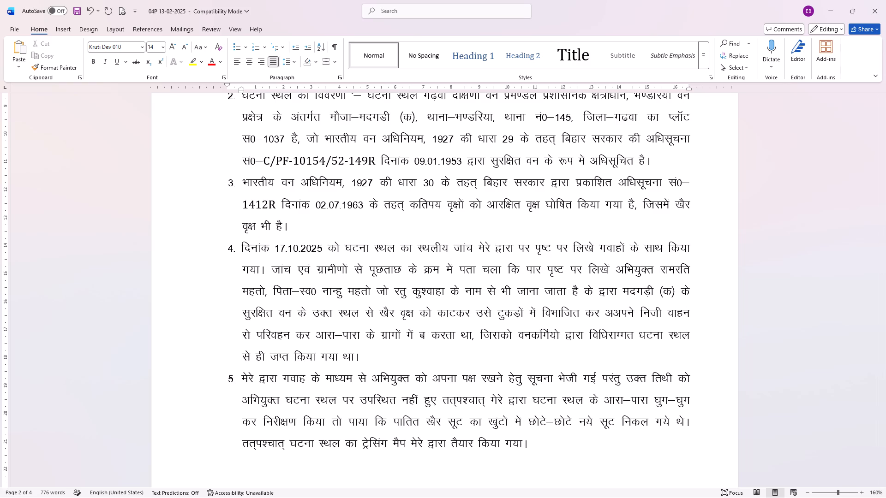
pyautogui.press('BackSpace')
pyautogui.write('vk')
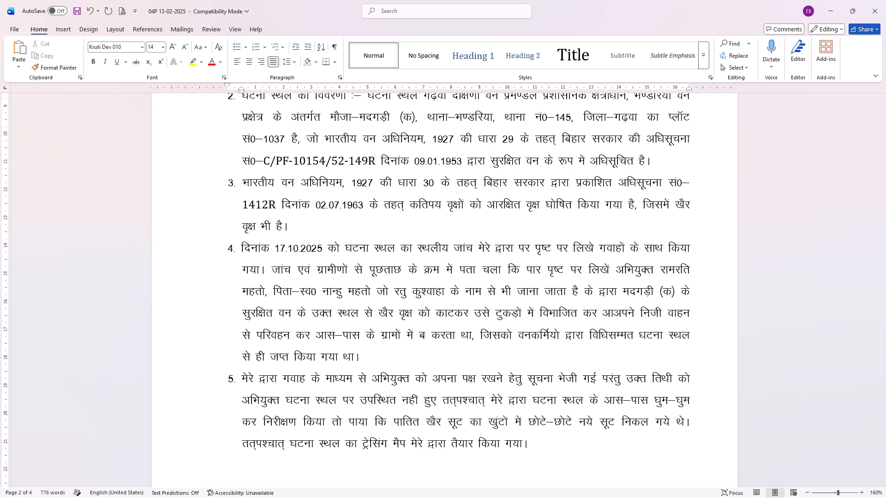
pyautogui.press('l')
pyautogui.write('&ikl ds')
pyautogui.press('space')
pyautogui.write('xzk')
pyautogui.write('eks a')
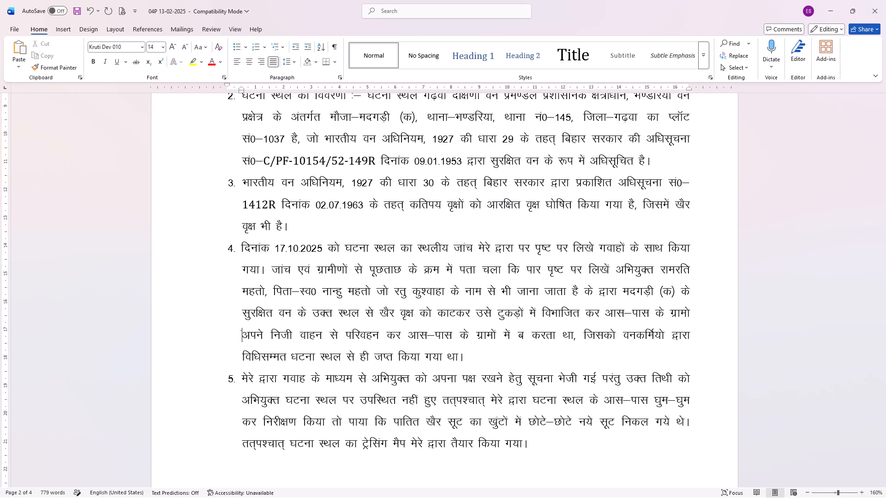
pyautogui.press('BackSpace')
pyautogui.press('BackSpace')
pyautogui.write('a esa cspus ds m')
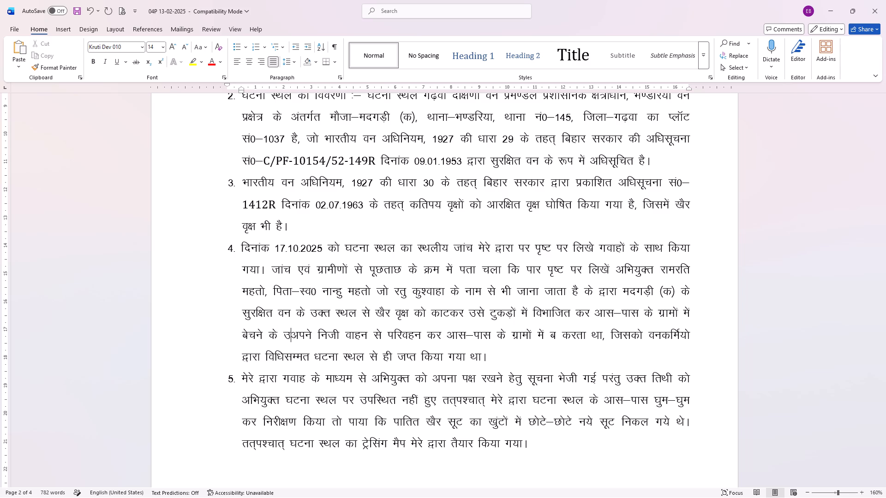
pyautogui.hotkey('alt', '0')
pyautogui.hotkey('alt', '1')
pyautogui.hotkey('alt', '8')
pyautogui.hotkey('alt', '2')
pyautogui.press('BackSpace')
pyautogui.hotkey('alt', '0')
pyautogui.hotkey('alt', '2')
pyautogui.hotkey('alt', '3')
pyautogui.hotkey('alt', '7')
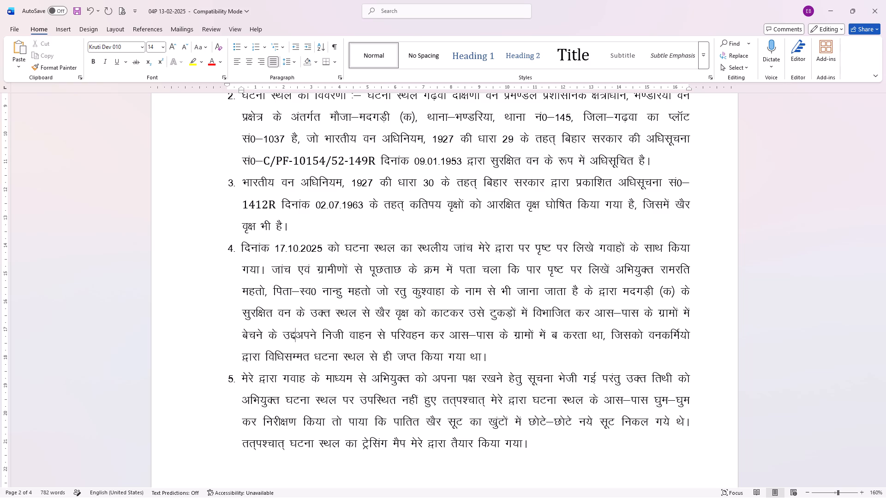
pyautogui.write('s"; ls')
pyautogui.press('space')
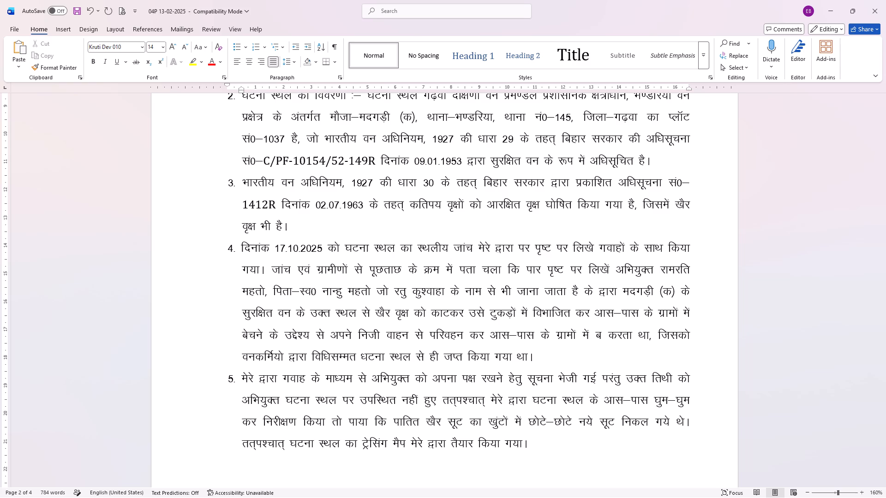
# Replace कर आस–पास के ग्रामों में ब करता था, after परिवहन in paragraph 4 with किया गया.
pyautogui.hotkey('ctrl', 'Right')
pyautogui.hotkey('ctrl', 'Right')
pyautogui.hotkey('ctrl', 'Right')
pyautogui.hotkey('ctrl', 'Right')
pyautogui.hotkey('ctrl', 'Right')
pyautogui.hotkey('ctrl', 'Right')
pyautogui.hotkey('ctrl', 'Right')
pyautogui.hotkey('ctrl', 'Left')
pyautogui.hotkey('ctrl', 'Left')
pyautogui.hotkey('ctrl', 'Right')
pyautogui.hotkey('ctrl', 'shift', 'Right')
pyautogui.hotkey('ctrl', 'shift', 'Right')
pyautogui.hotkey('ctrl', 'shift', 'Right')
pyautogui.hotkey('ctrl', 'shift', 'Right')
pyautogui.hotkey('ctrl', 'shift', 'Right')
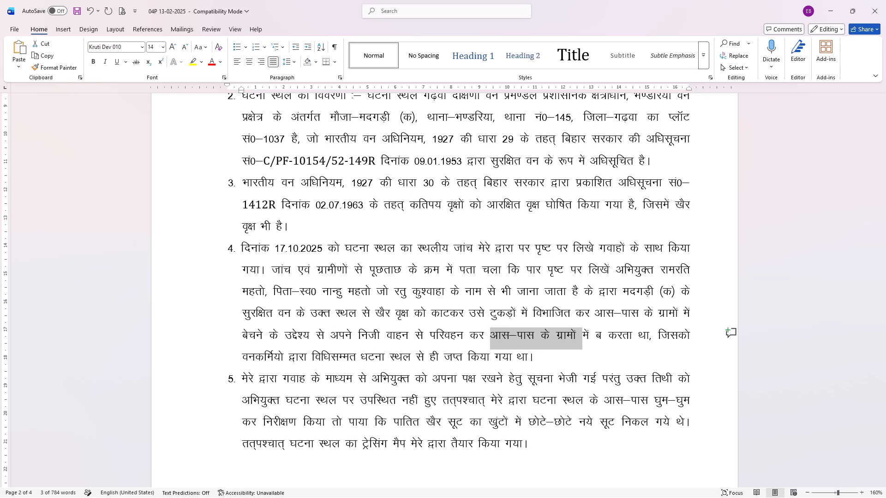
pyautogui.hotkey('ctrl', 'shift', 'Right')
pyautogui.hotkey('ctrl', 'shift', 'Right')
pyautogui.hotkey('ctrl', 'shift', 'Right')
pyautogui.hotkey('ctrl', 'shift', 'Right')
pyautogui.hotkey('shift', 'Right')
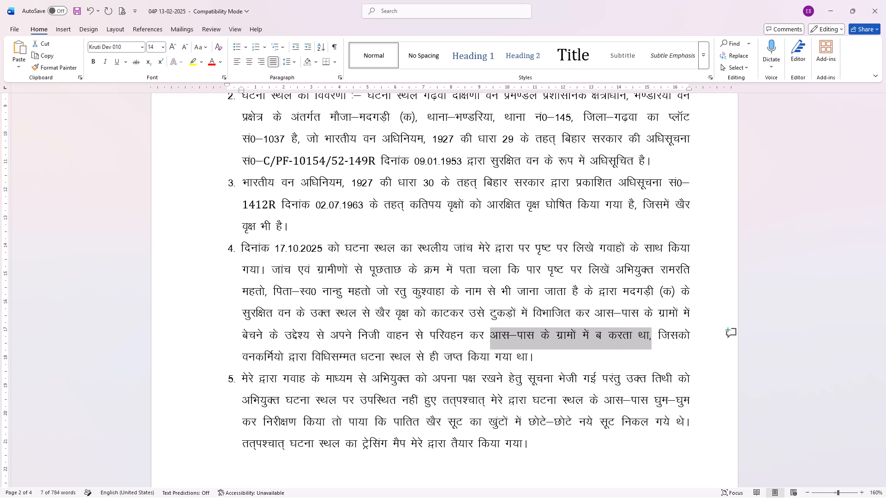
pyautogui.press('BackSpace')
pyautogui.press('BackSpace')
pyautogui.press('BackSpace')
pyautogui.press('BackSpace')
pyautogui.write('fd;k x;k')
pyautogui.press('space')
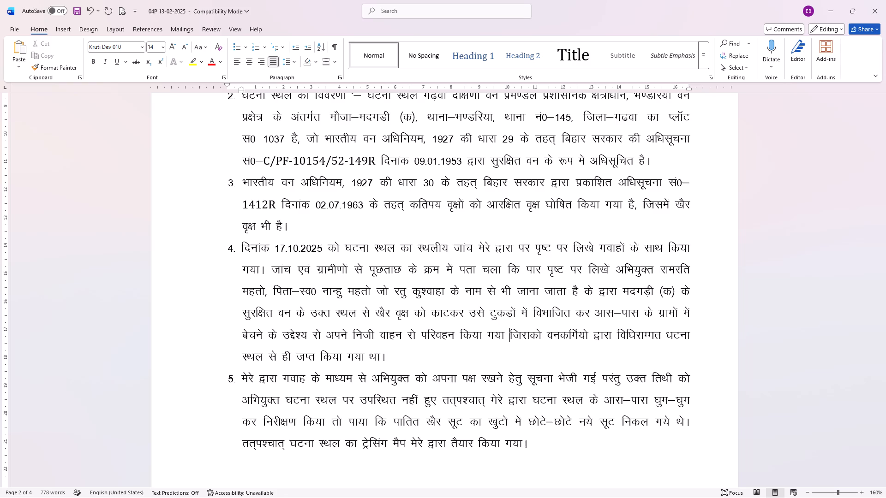
# Add a comma after किया गया and replace जिसको before वनकर्मियो with जिस क्रम में in paragraph 4.
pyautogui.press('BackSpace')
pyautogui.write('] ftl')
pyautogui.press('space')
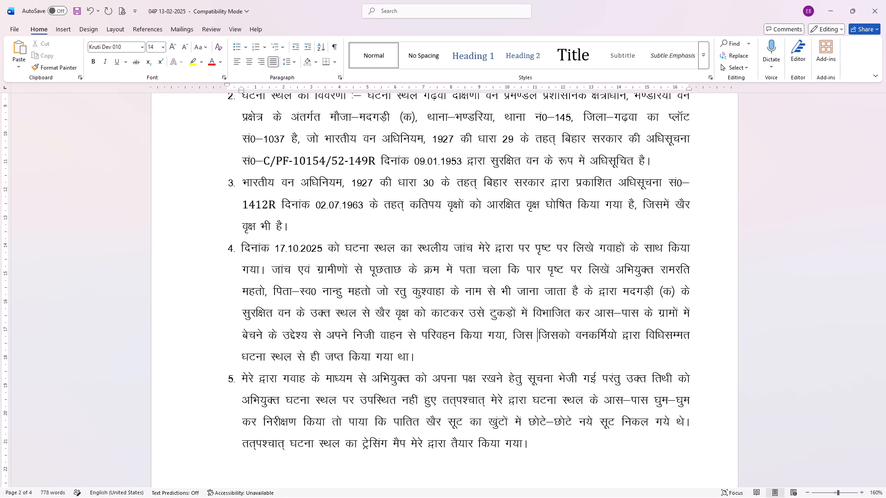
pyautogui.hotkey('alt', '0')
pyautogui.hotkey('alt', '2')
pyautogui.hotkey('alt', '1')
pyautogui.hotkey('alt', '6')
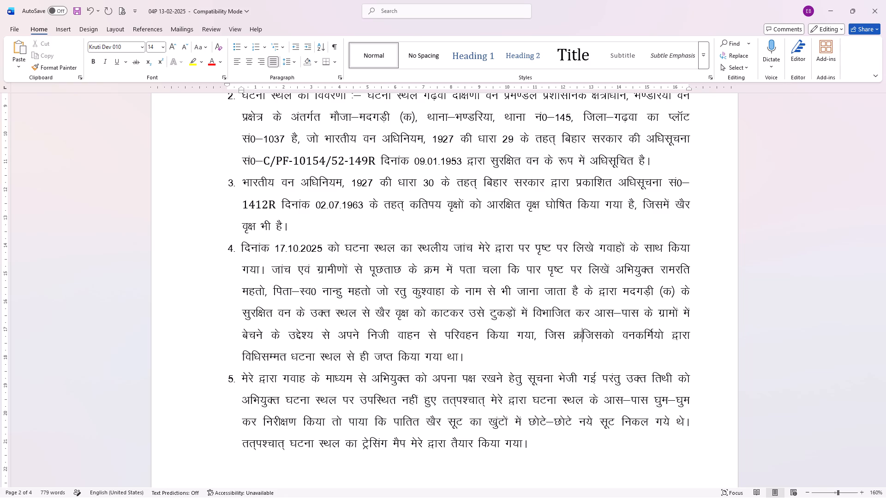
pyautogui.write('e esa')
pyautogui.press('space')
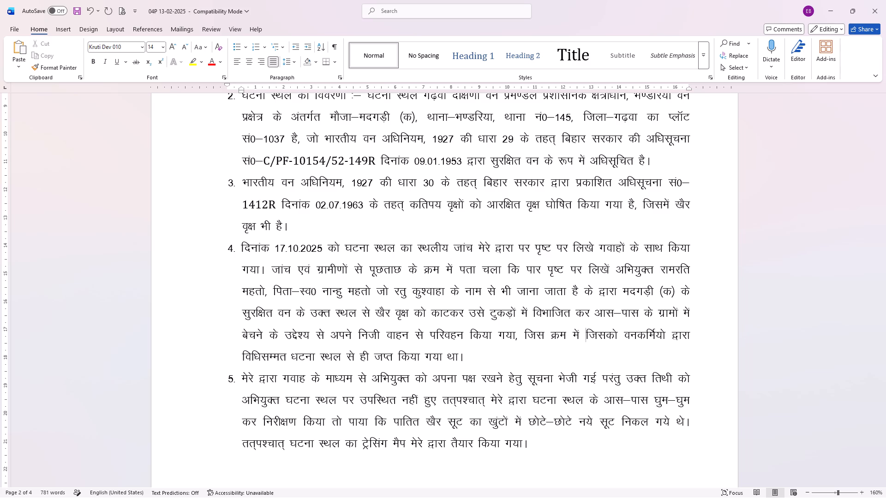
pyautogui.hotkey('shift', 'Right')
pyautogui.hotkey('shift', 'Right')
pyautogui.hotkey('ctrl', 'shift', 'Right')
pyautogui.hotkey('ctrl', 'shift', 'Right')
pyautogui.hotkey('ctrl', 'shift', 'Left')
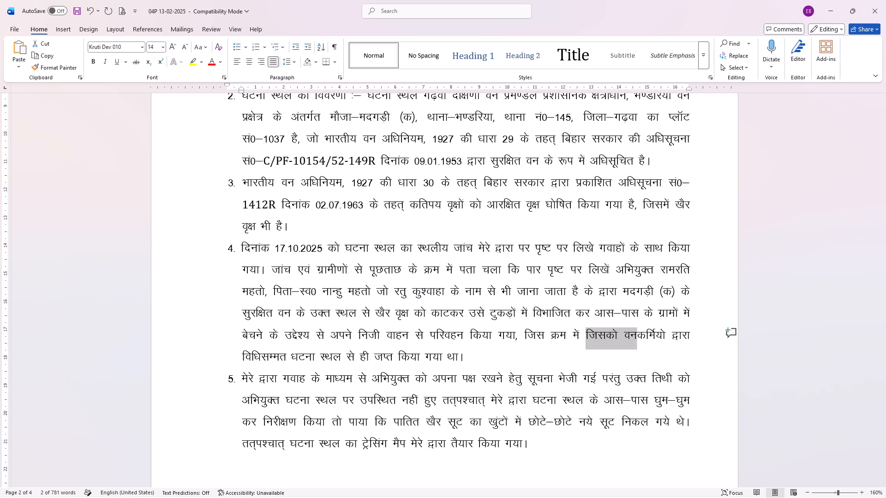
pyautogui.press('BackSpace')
# Correct वनकर्मियो to वनकर्मियों in paragraph 4.
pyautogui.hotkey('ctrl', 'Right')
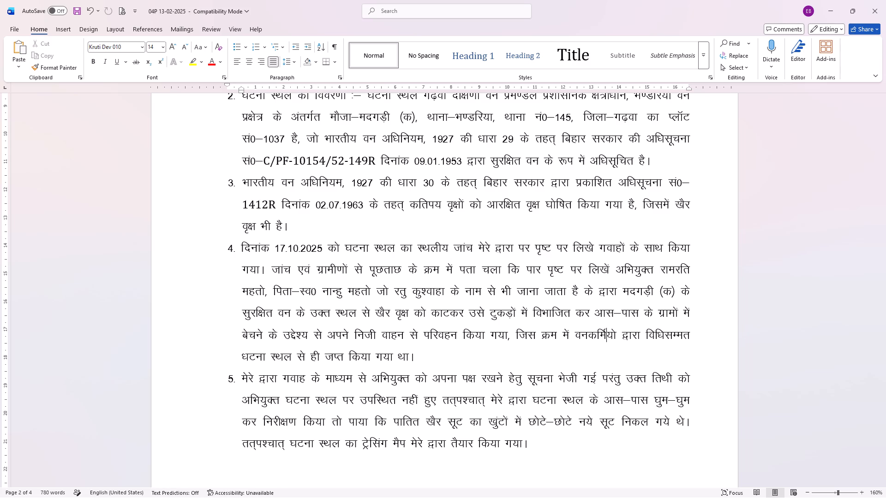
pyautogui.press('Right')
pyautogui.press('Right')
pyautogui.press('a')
# Insert उसे between वनकर्मियों द्वारा and विधिसम्मत in paragraph 4.
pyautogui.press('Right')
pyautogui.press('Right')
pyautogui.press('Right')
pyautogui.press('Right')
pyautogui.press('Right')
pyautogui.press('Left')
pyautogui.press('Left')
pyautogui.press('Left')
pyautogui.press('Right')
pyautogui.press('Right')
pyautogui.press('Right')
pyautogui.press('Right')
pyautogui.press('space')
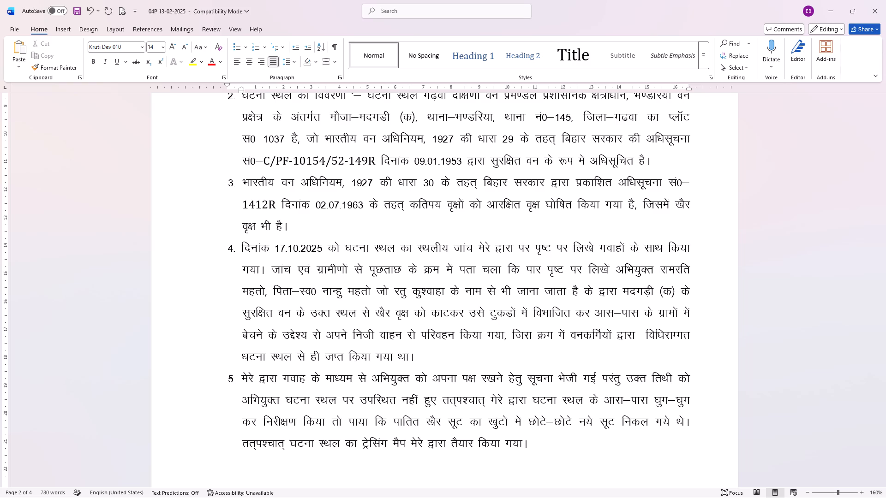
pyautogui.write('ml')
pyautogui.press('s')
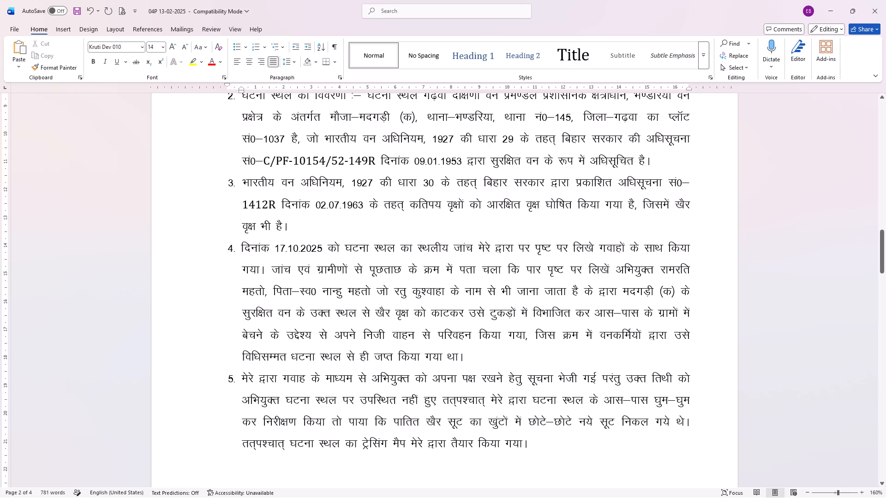
# Correct धटना to घटना after विधिसम्मत in paragraph 4 and save the document.
pyautogui.click(296, 354)
pyautogui.press('BackSpace')
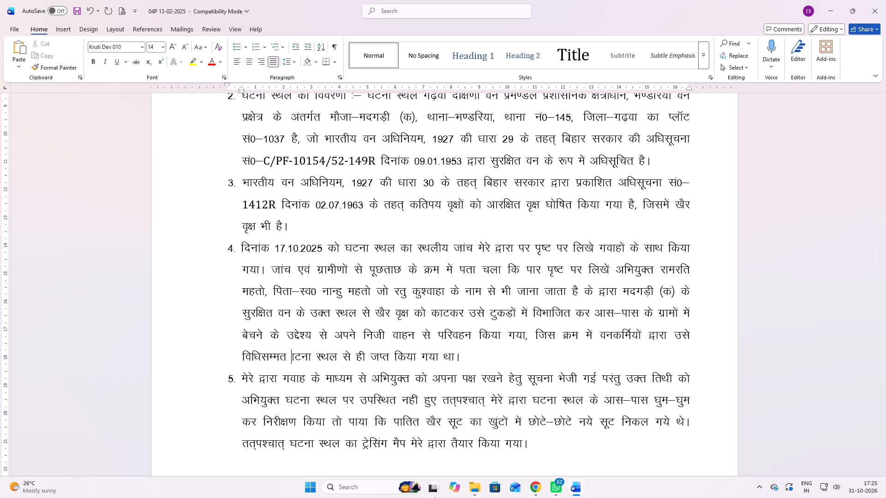
pyautogui.hotkey('shift', '?')
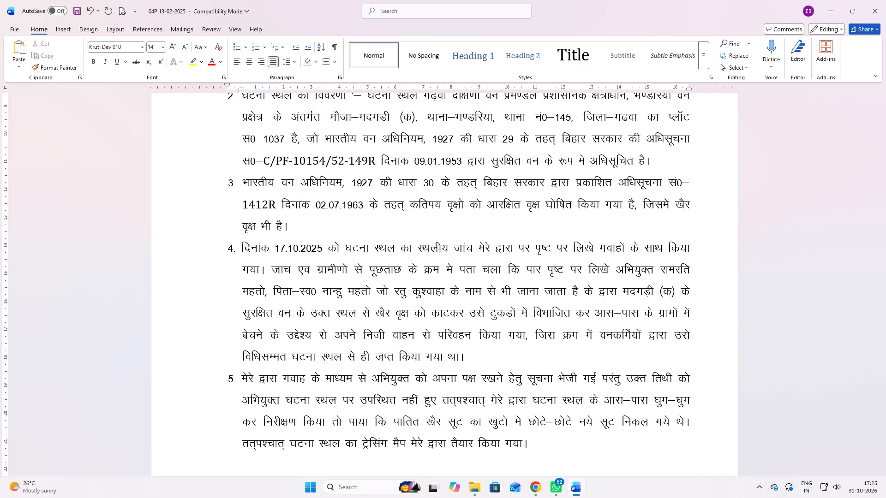
pyautogui.hotkey('ctrl', 's')
pyautogui.hotkey('ctrl', 's')
pyautogui.hotkey('ctrl', 's')
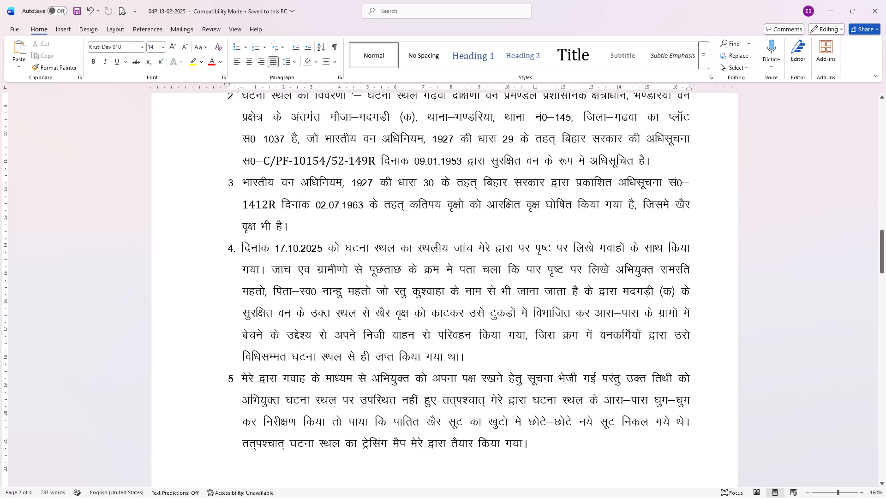
# Append the sentence जूर्म प्रतिवेदन में वर्णित तथ्य कथन सही पाया गया। to the end of paragraph 4 and save the document.
pyautogui.click(242, 376)
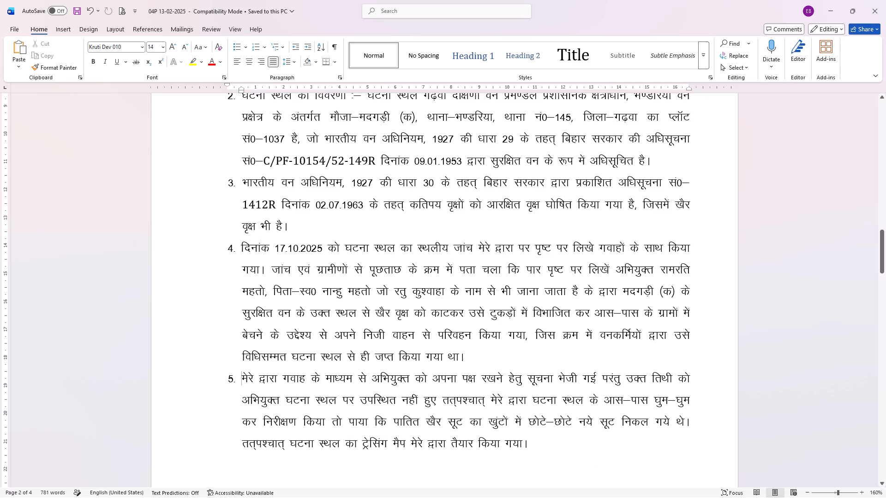
pyautogui.click(464, 354)
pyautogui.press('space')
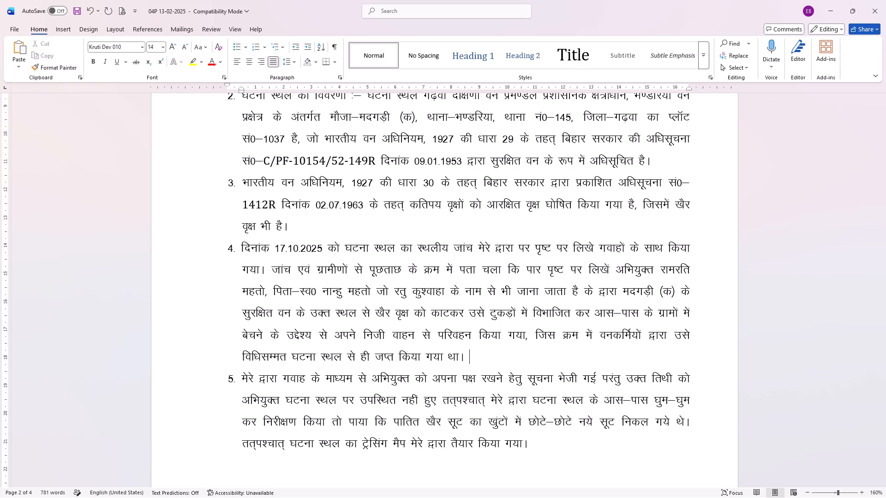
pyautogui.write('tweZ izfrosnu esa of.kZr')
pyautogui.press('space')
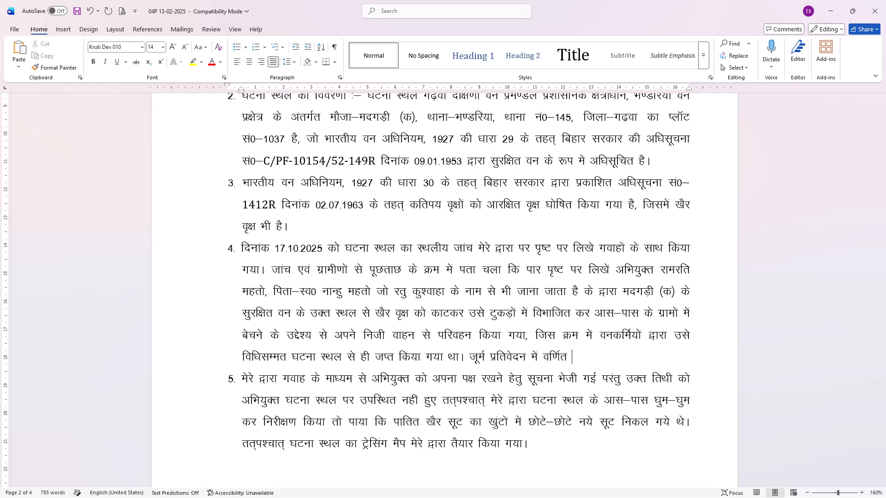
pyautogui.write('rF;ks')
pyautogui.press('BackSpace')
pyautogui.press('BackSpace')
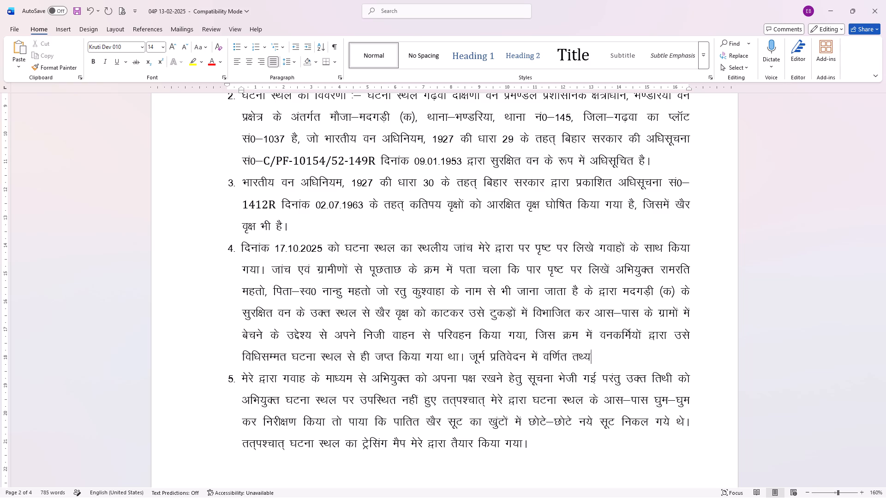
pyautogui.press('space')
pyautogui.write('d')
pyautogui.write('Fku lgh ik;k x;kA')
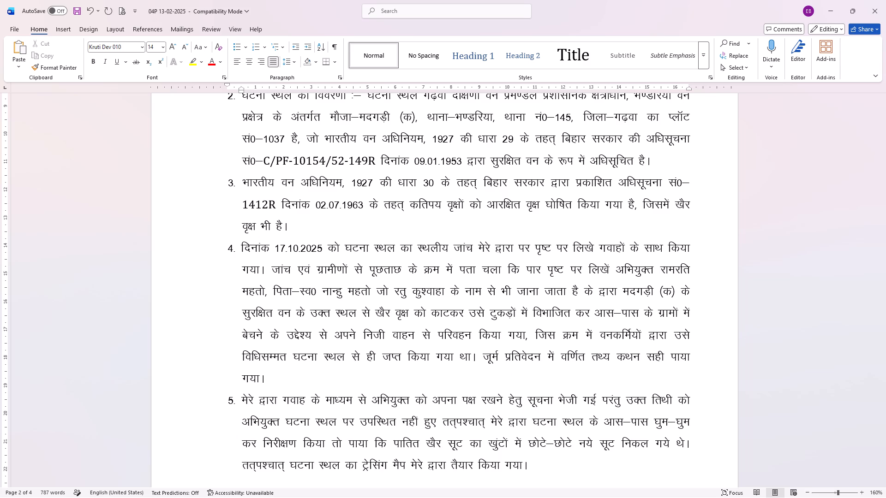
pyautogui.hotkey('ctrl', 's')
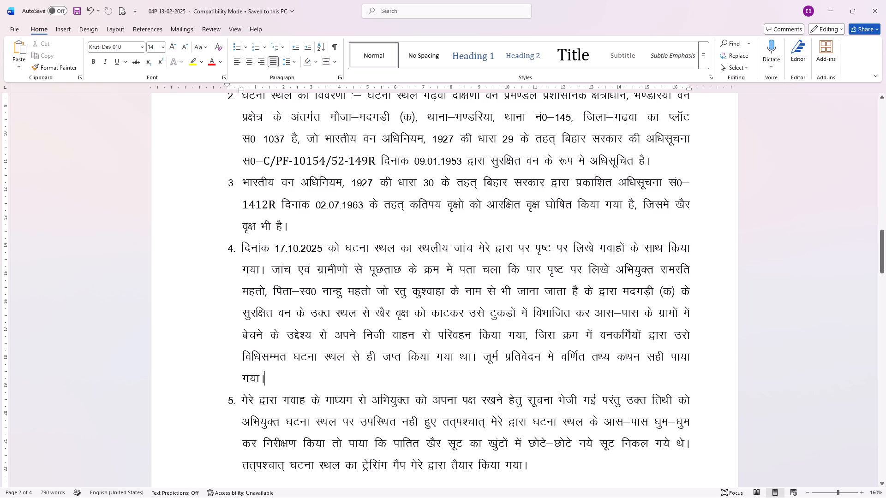
# Begin a new sentence before जूर्म प्रतिवेदन in paragraph 4 with the words घटना स्थल के स्थलीय.
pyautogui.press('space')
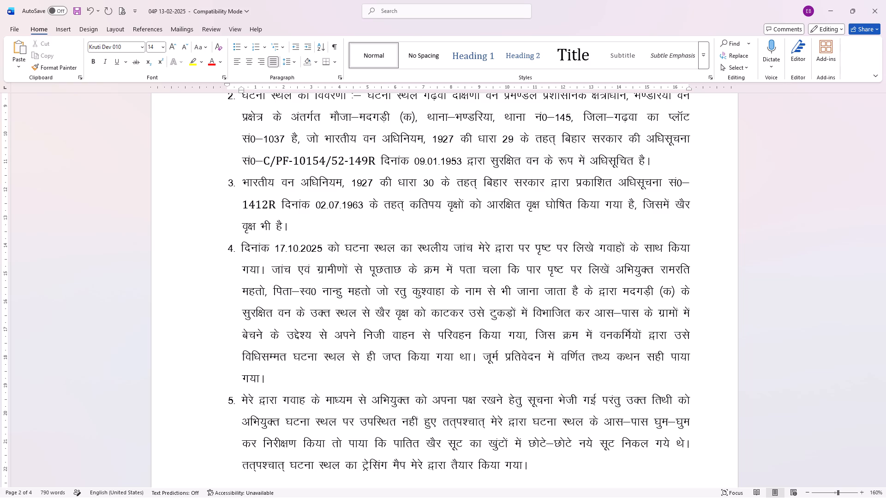
pyautogui.click(484, 360)
pyautogui.click(477, 354)
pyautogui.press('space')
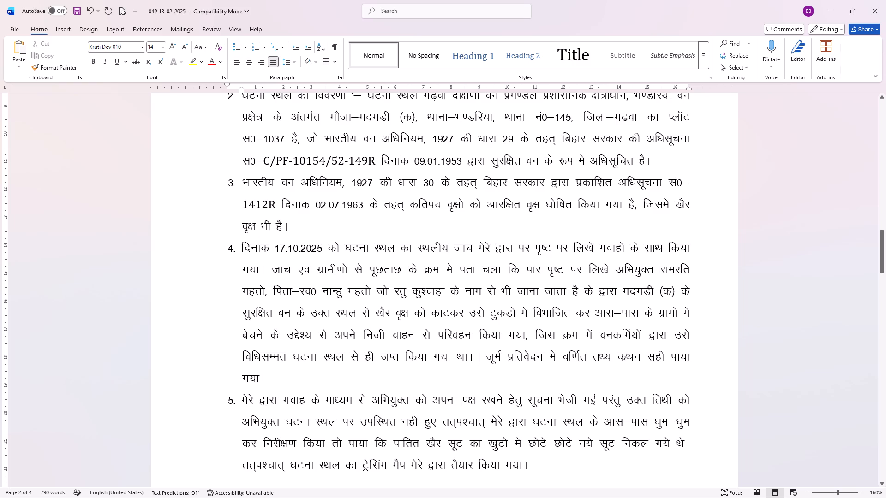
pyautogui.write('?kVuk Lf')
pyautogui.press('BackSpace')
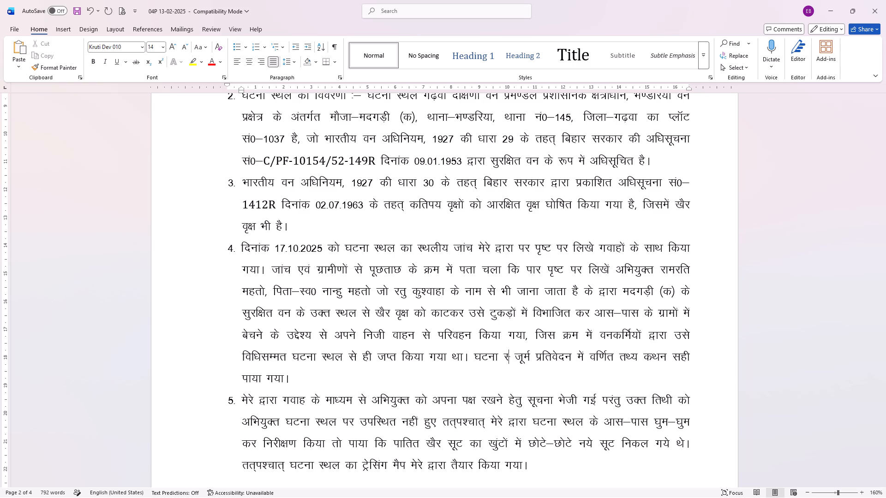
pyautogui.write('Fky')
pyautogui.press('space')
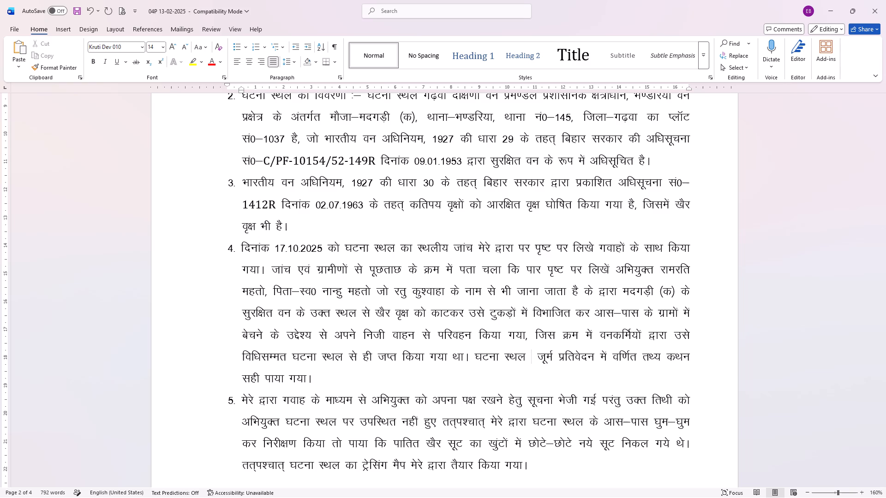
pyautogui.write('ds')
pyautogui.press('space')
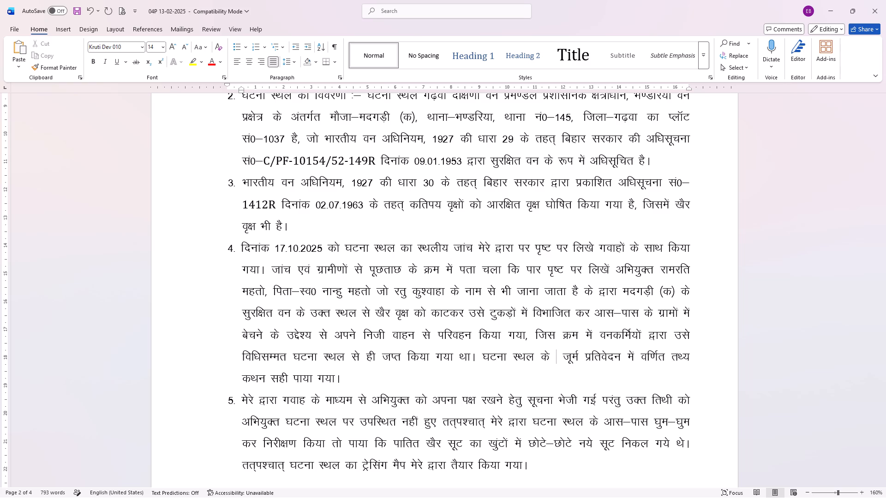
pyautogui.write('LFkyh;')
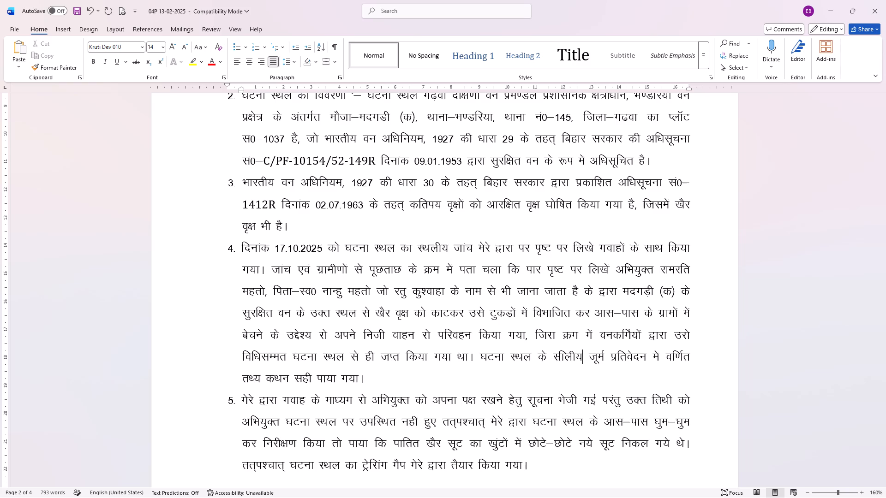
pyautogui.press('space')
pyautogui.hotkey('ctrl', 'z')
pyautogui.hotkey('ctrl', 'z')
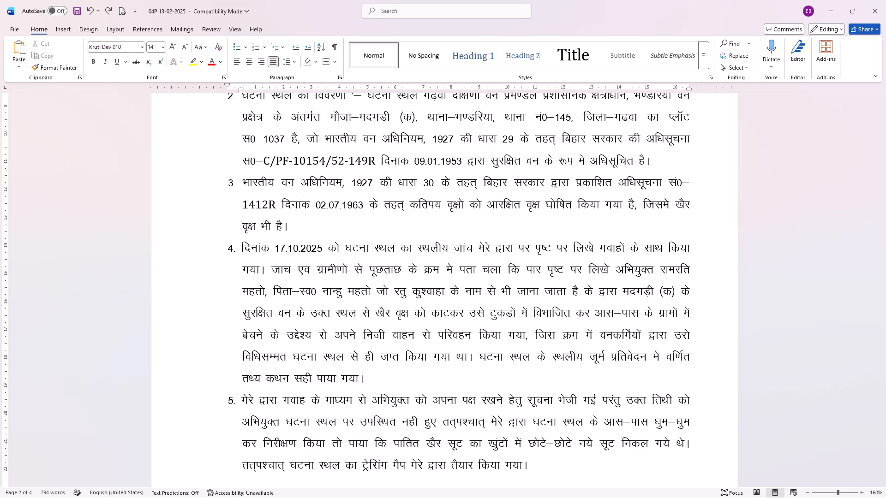
# Continue the new sentence in paragraph 4 with निरीक्षण के क्रम में after स्थलीय.
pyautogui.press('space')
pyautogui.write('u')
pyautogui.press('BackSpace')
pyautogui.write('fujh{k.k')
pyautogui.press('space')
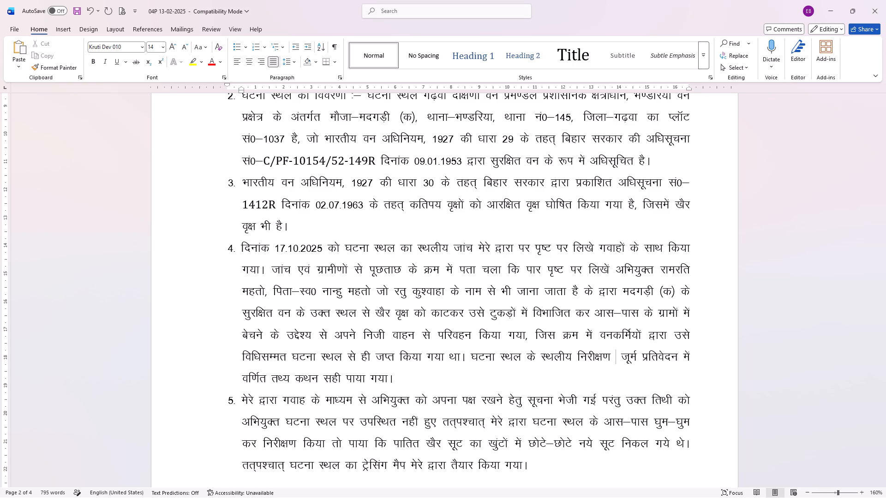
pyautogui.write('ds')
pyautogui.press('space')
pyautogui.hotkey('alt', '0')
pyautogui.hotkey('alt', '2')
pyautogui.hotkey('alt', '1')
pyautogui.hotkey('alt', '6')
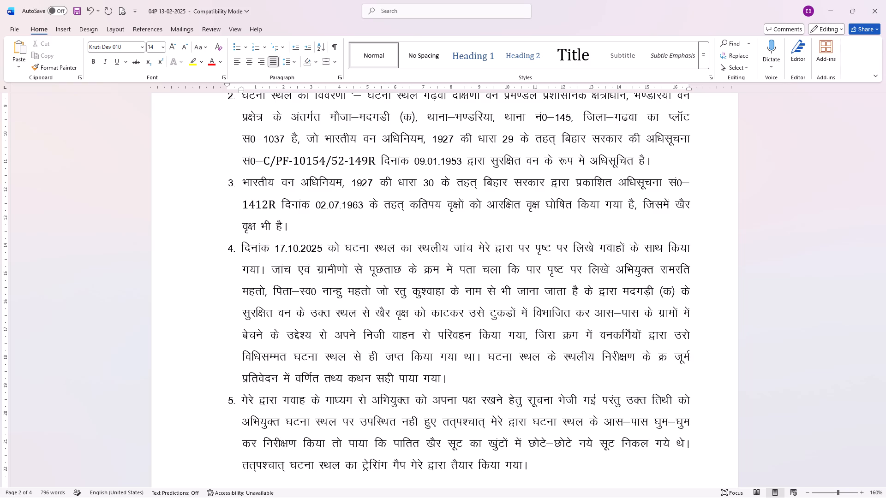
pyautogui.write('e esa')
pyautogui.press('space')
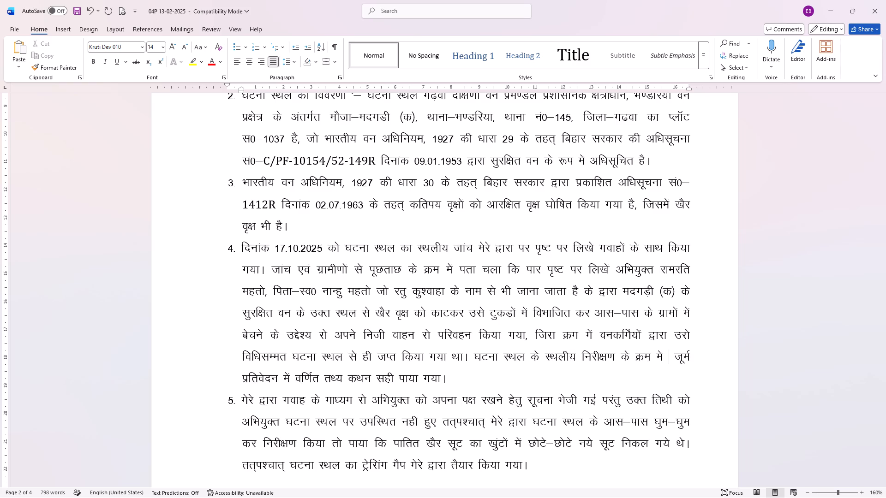
# Finish the inserted sentence in paragraph 4 with पातित खैर सूट के खूटे पाये गये। and save the document.
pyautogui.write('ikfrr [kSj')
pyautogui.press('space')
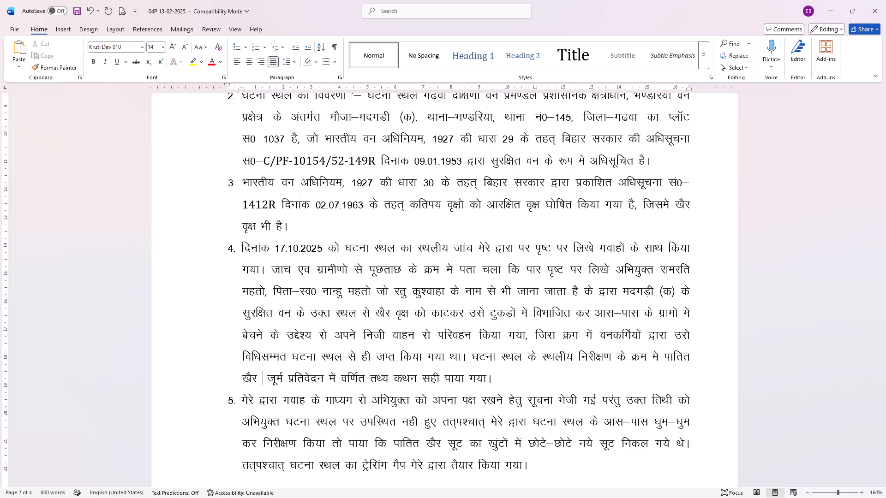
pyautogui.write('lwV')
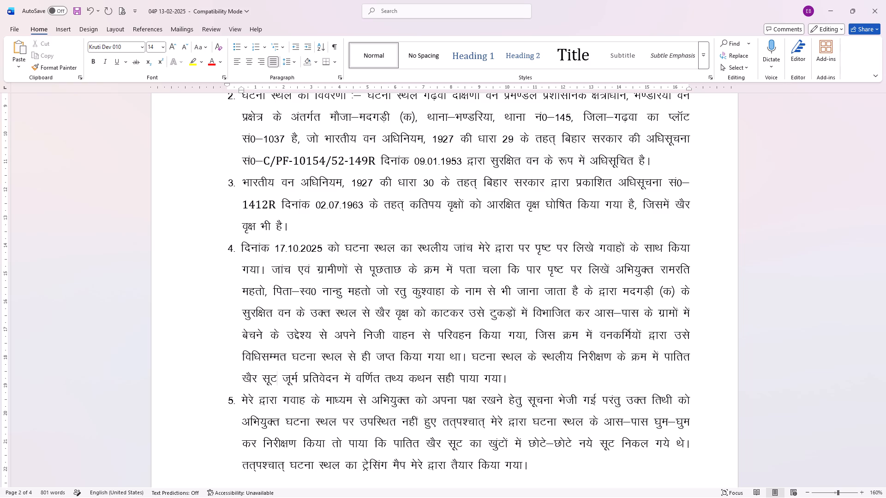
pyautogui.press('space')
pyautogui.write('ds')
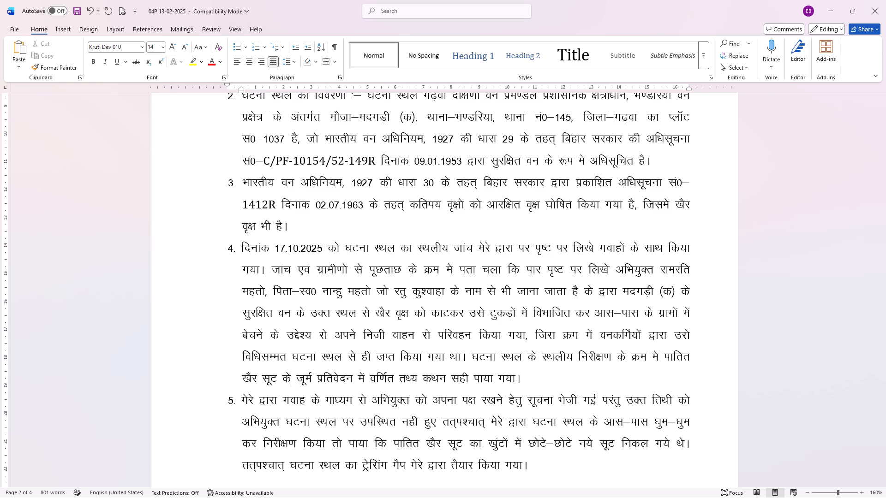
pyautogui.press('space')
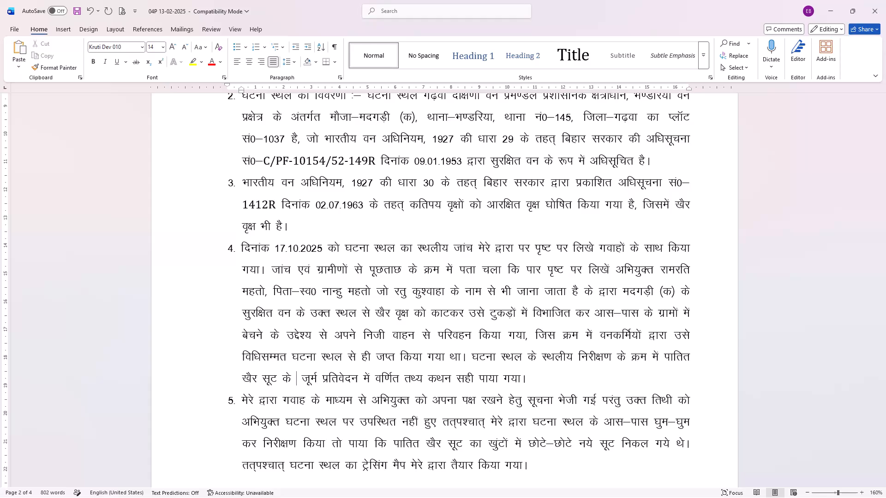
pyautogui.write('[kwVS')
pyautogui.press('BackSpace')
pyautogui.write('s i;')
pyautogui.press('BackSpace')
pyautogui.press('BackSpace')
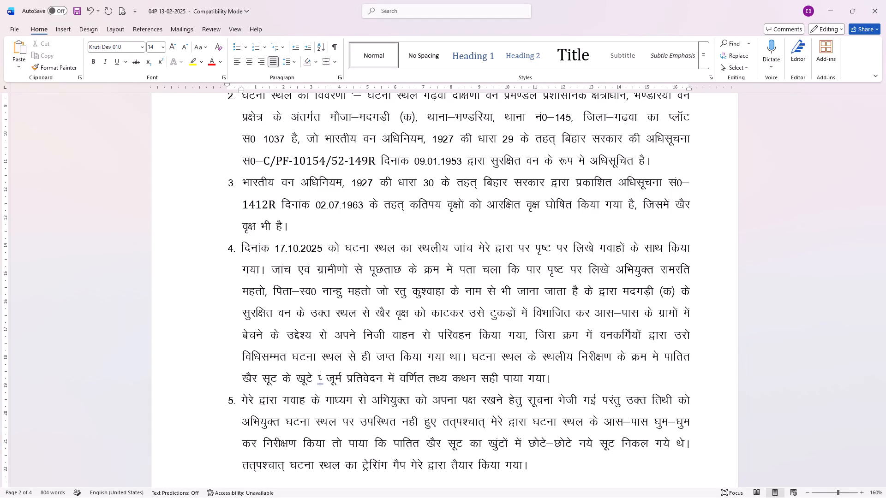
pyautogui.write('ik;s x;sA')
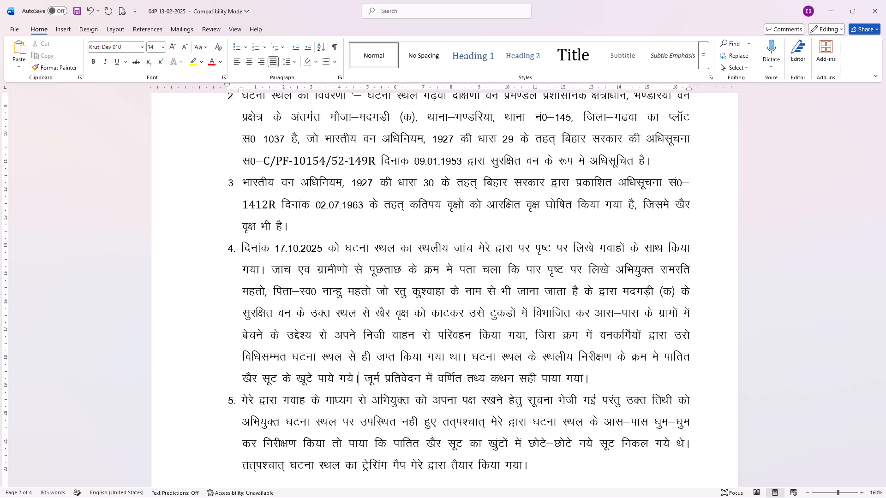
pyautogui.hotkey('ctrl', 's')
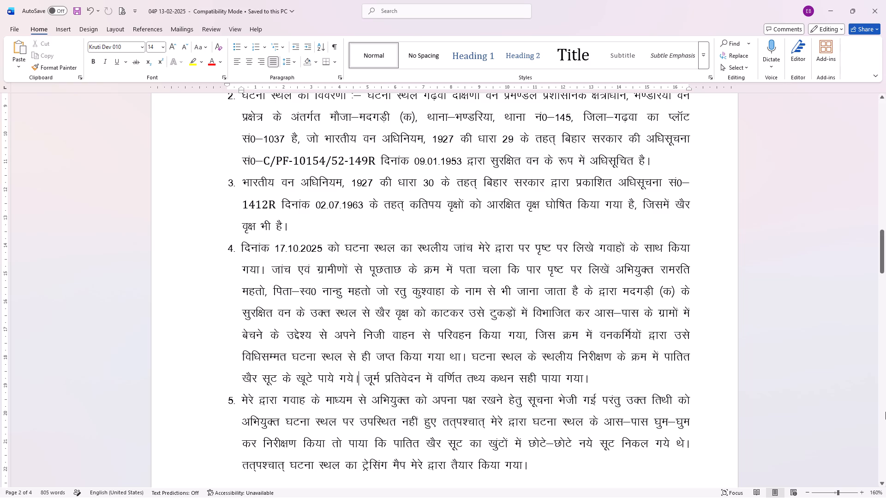
# Save the document and start a new item numbered 5 on its own line directly below paragraph 4.
pyautogui.moveTo(883, 246); pyautogui.dragTo(884, 264)
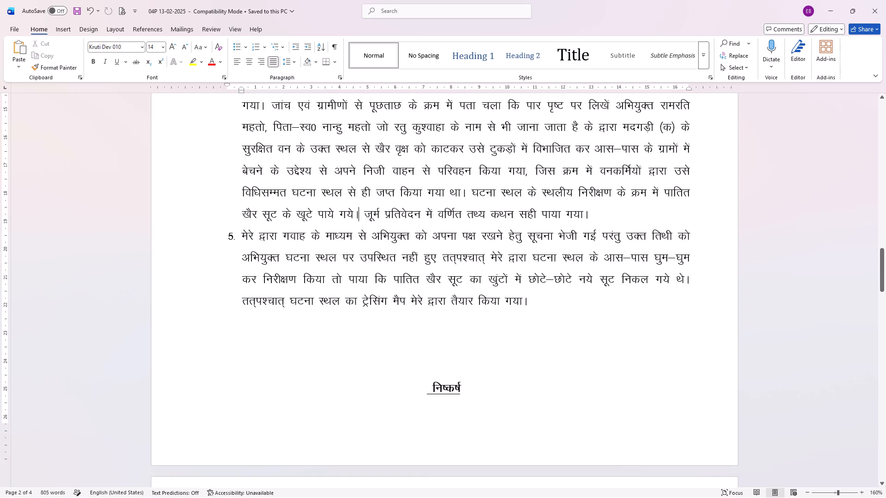
pyautogui.hotkey('ctrl', 's')
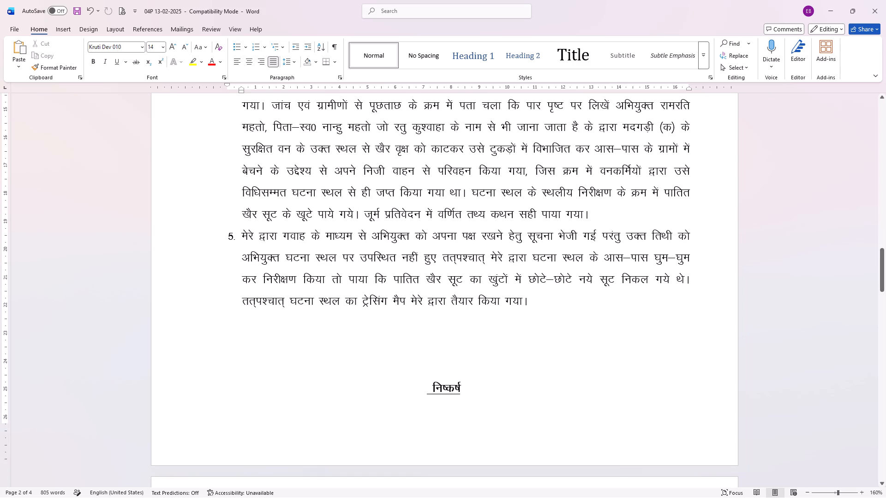
pyautogui.click(363, 213)
pyautogui.click(590, 215)
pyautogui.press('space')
pyautogui.press('Return')
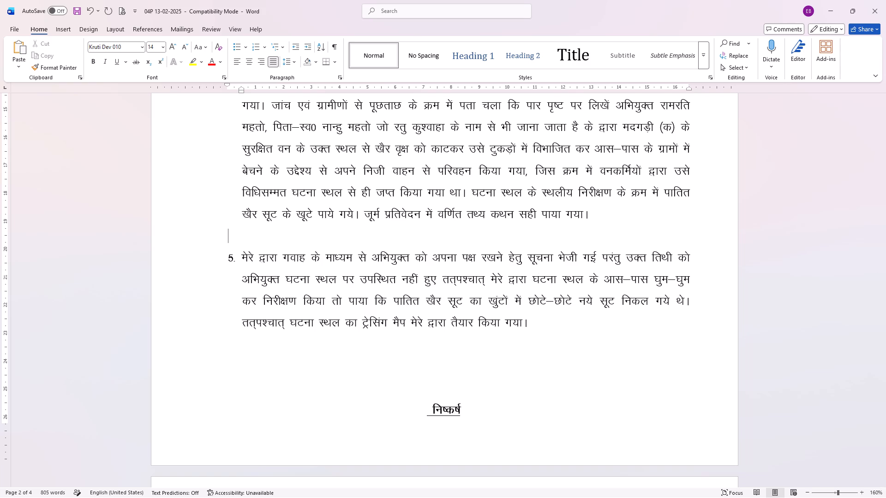
pyautogui.press('BackSpace')
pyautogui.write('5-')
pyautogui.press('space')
# Begin item 5 with the words जप्त वाहन छत्तिसगढ़ राज्य के.
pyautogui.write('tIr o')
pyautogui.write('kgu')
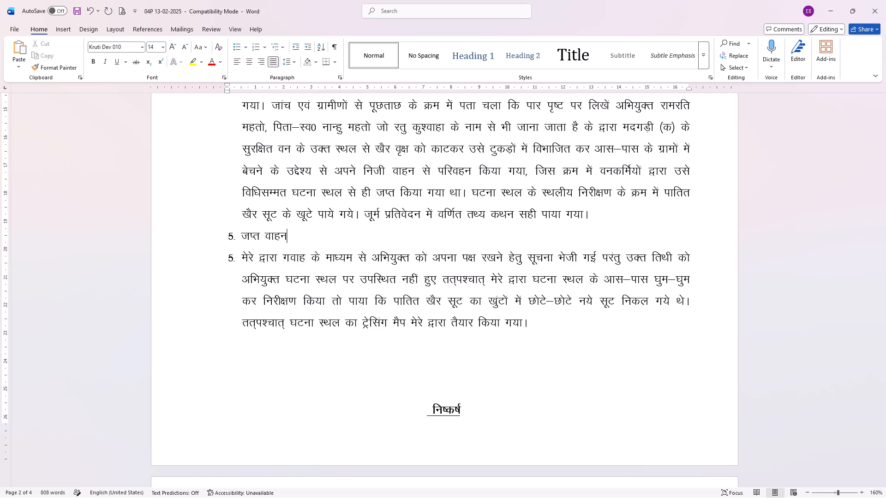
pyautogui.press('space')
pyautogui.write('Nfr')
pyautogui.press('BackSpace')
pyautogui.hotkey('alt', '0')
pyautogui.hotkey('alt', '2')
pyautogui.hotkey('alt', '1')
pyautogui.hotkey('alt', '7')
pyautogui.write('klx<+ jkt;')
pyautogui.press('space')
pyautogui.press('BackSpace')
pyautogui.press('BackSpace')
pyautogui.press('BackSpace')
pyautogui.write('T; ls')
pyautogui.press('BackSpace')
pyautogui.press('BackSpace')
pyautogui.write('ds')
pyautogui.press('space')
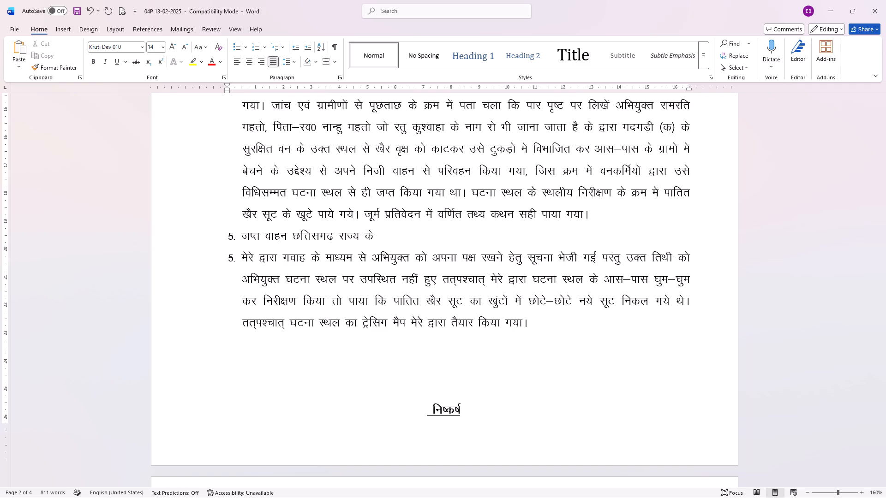
# Continue item 5 with श्री, the registered owner's name and the words के नाम से निबंधित है.
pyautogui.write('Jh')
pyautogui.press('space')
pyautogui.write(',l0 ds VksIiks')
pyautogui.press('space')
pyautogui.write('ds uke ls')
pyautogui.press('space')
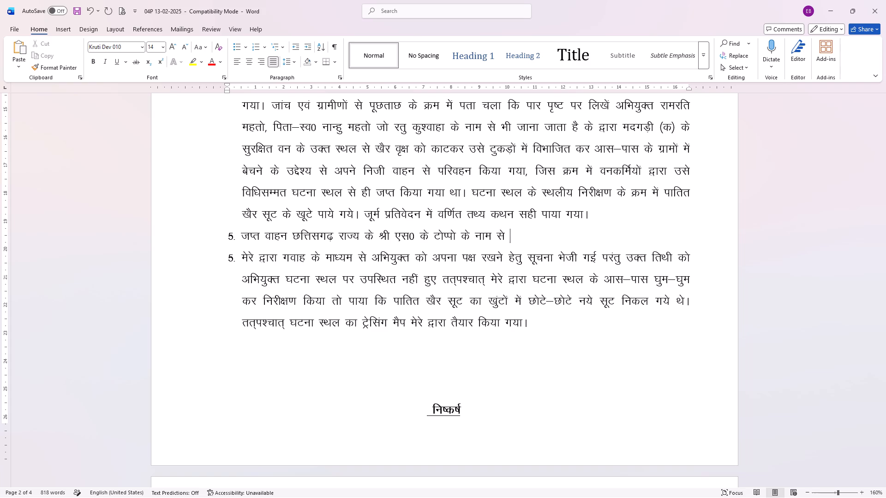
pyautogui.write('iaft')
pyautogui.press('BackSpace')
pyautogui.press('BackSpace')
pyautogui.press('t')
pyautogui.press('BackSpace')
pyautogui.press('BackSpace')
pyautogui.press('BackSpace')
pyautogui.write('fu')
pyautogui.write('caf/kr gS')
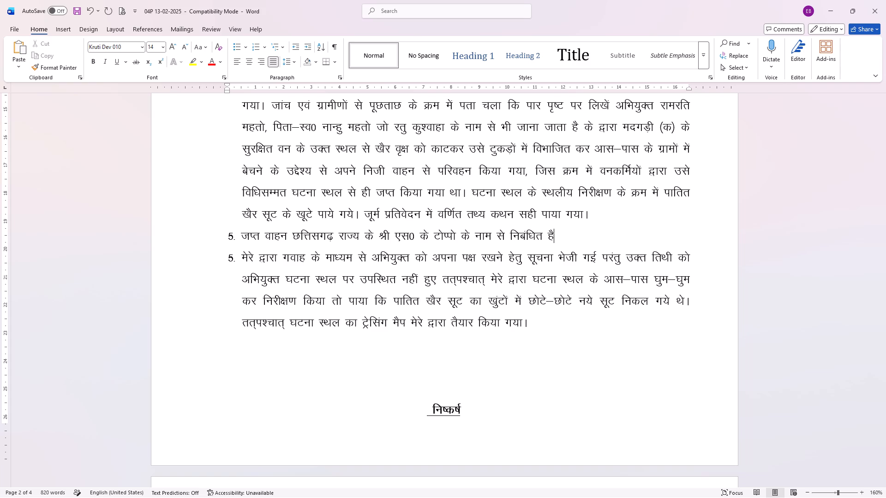
# Continue item 5 after a comma with जिनसे पार पृष्ट पर अंकित अभियुक्त द्वारा जप्त वाहन खरीदा गया था and a closing comma.
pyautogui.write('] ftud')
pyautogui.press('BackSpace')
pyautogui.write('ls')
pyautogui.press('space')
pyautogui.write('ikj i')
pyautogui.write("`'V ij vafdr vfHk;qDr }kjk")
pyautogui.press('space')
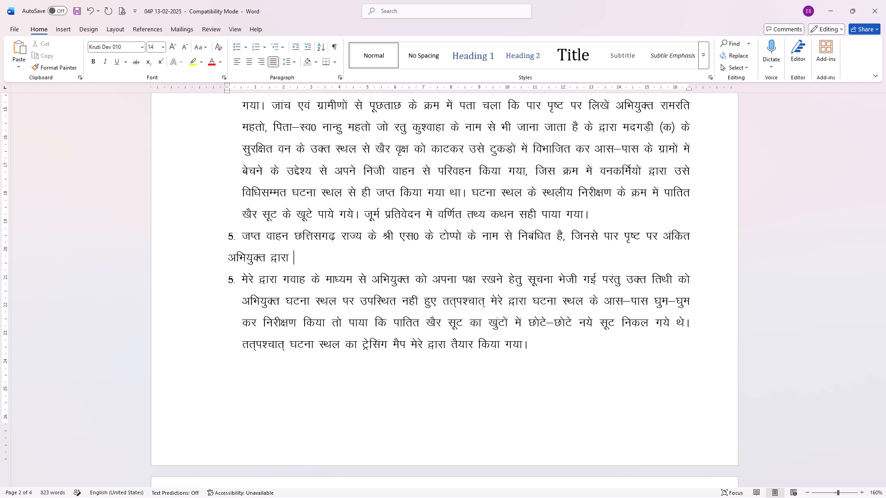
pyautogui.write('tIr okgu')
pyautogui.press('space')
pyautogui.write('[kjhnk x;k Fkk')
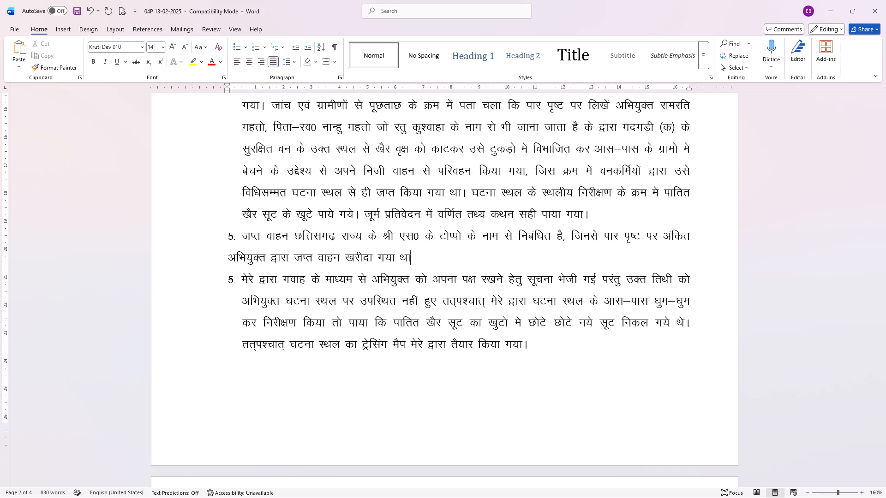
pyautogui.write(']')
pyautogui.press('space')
# Finish the item 5 sentence with परंतु उसका निबंधन को परिवर्तित नही किया गया।.
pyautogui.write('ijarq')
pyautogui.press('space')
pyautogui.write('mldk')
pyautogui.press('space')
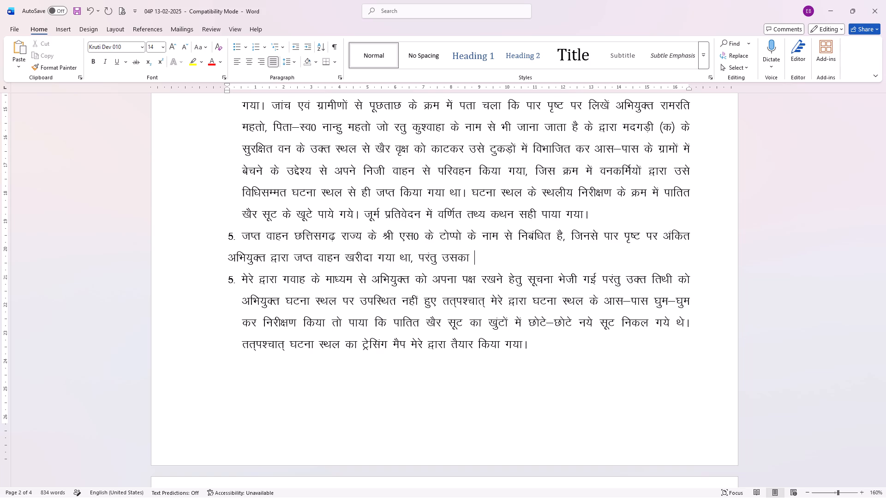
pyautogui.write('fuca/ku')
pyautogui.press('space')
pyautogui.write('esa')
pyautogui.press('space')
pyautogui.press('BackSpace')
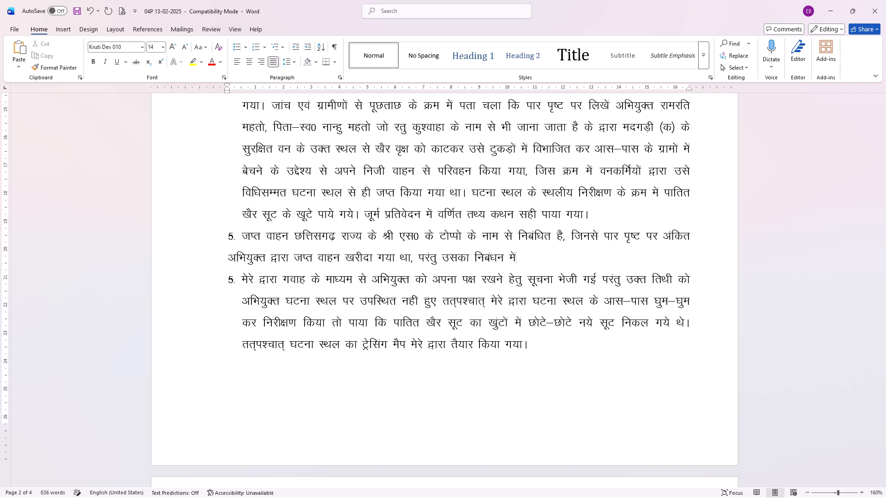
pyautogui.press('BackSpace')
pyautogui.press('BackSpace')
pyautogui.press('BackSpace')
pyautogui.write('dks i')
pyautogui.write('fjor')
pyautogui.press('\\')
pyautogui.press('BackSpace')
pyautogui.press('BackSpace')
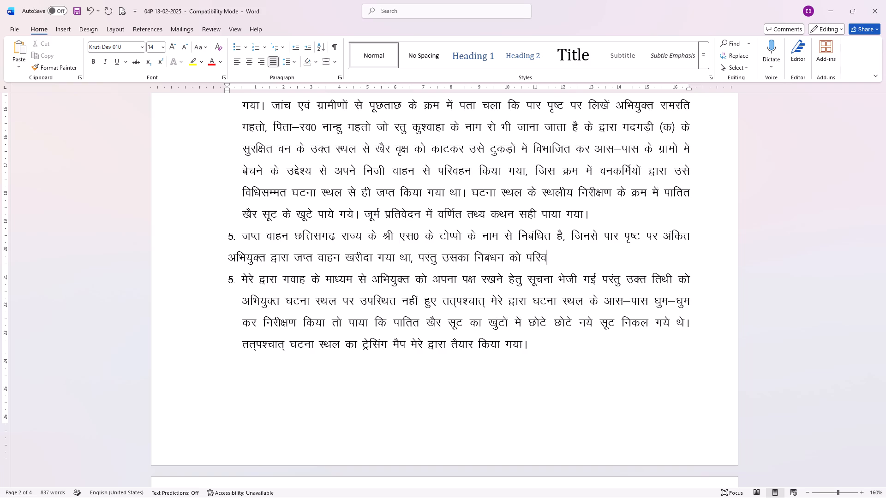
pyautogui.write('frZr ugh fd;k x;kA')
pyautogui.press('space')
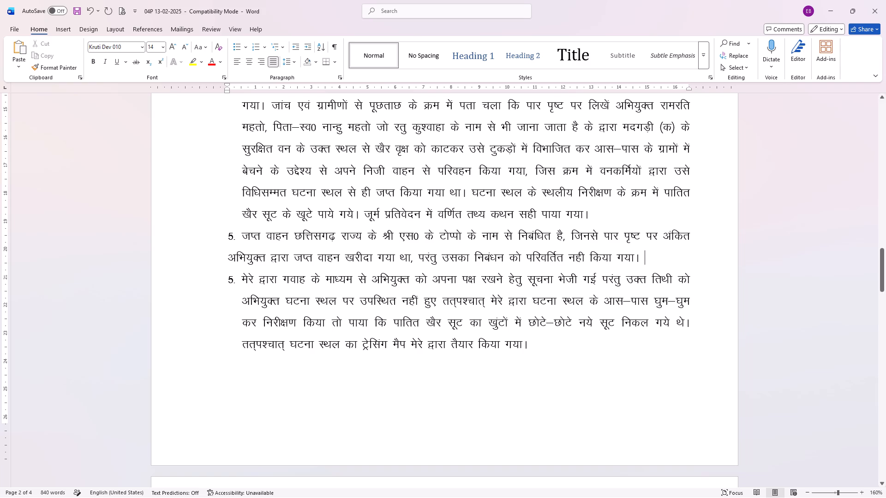
# Give item 5 the same hanging indent as paragraph 4 by rejoining it to that paragraph and splitting it off again.
pyautogui.click(227, 237)
pyautogui.press('BackSpace')
pyautogui.press('Return')
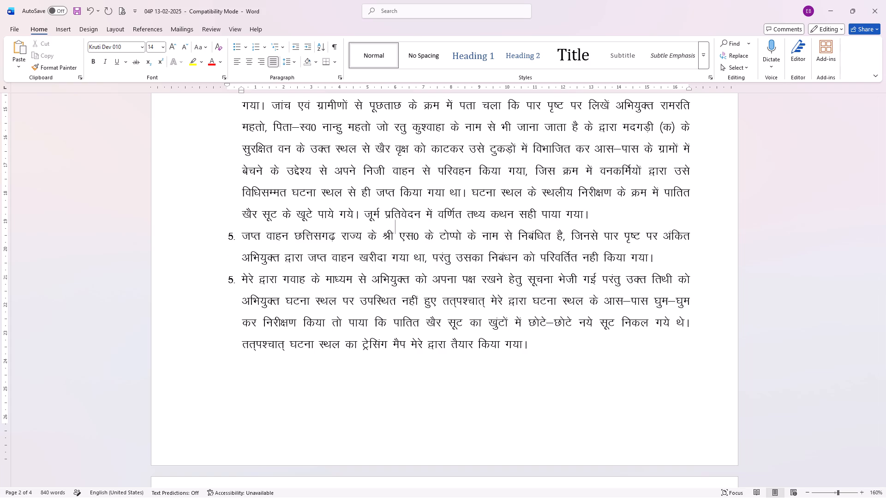
# Renumber the paragraph beginning मेरे द्वारा गवाह as 6 and keep its hanging indent aligned with item 5.
pyautogui.click(233, 281)
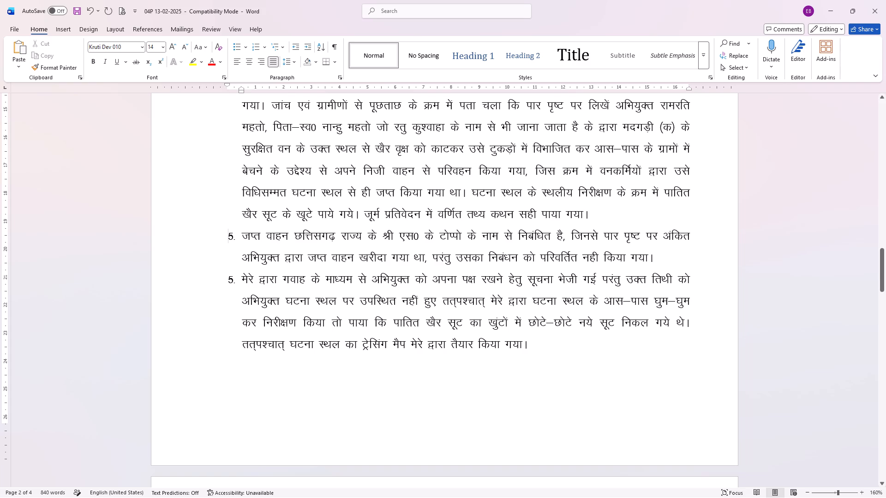
pyautogui.press('BackSpace')
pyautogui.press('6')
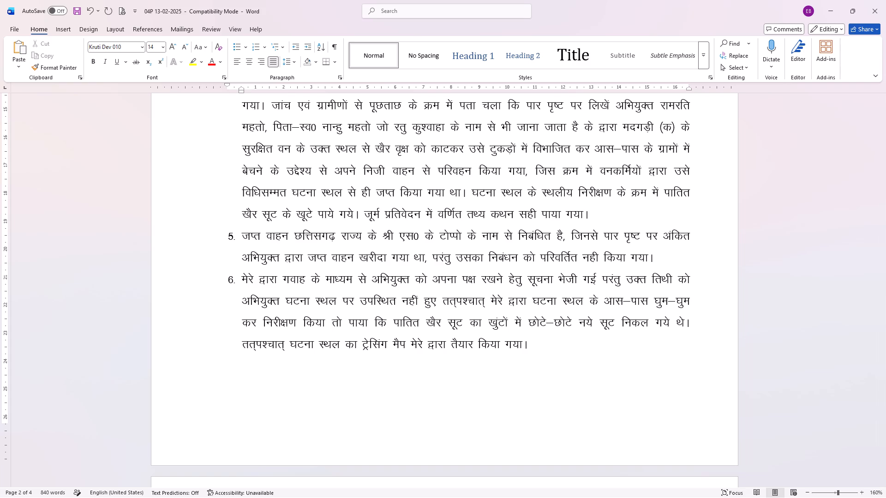
pyautogui.click(229, 280)
pyautogui.press('BackSpace')
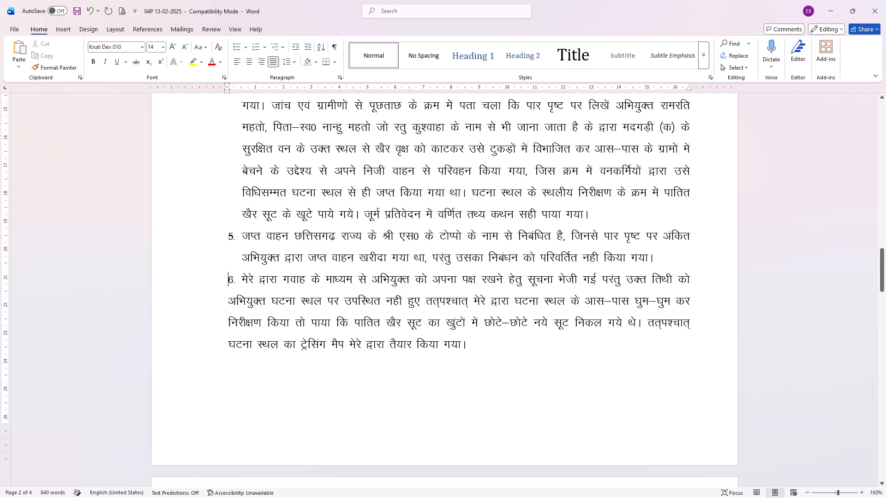
pyautogui.press('BackSpace')
pyautogui.press('Return')
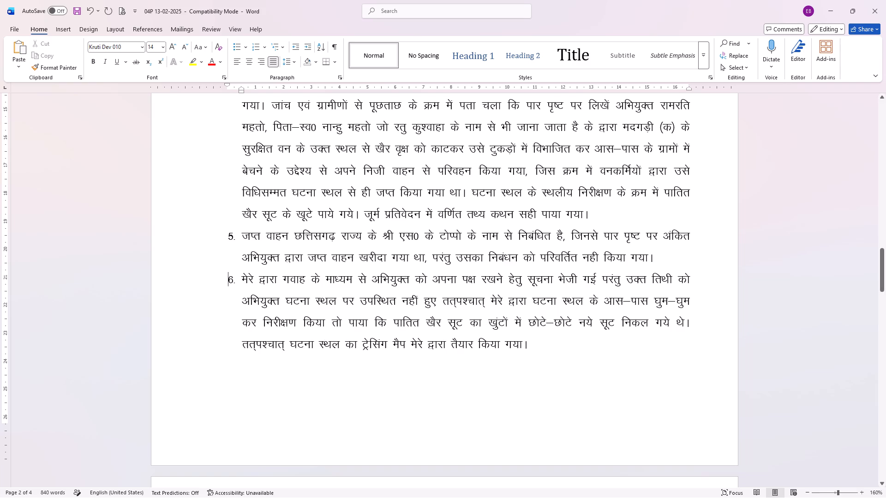
# Replace गवाह with वनरक्षी in the first line of item 6 and save the document.
pyautogui.moveTo(282, 277); pyautogui.dragTo(298, 279)
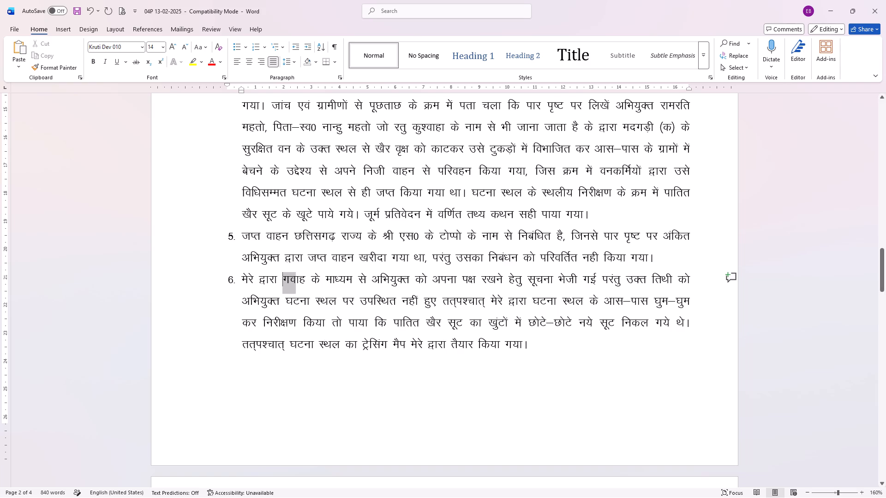
pyautogui.moveTo(298, 279); pyautogui.dragTo(304, 280)
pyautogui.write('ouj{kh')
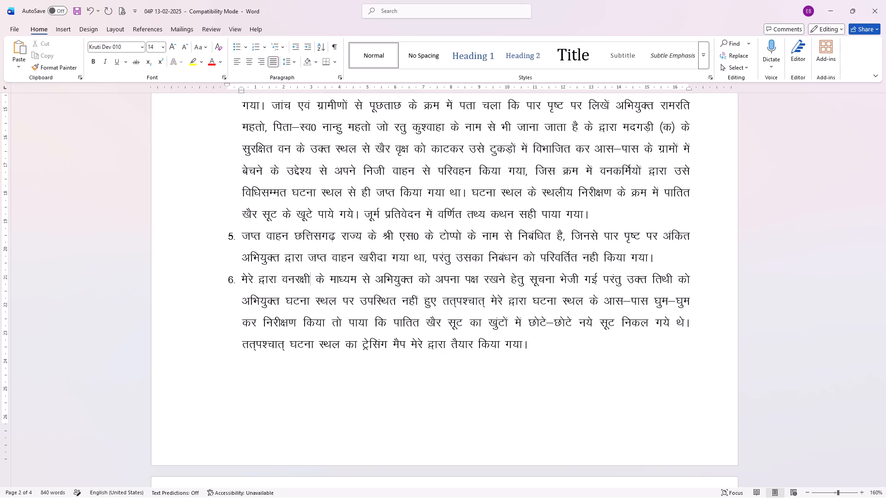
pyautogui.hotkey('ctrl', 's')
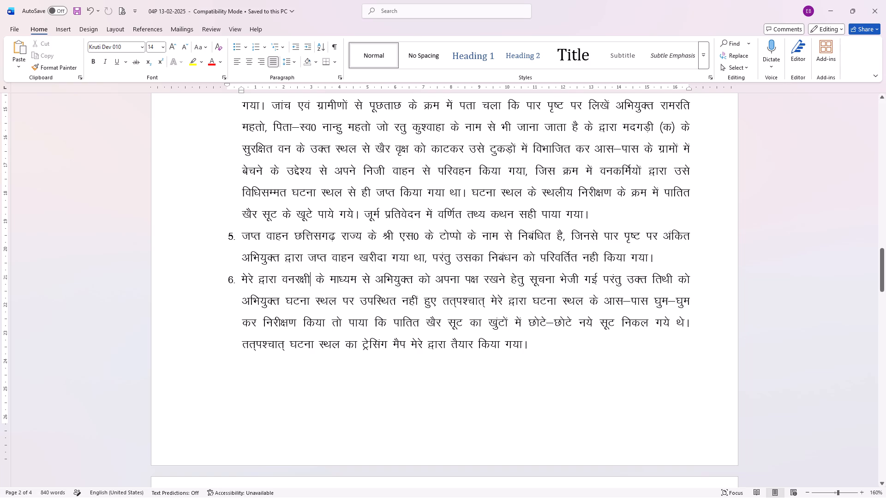
# Add और ना ही अपने बचाव में कोई साक्ष्य या अभिलेख समर्पित किये। after नहीं हुए in item 6.
pyautogui.click(442, 300)
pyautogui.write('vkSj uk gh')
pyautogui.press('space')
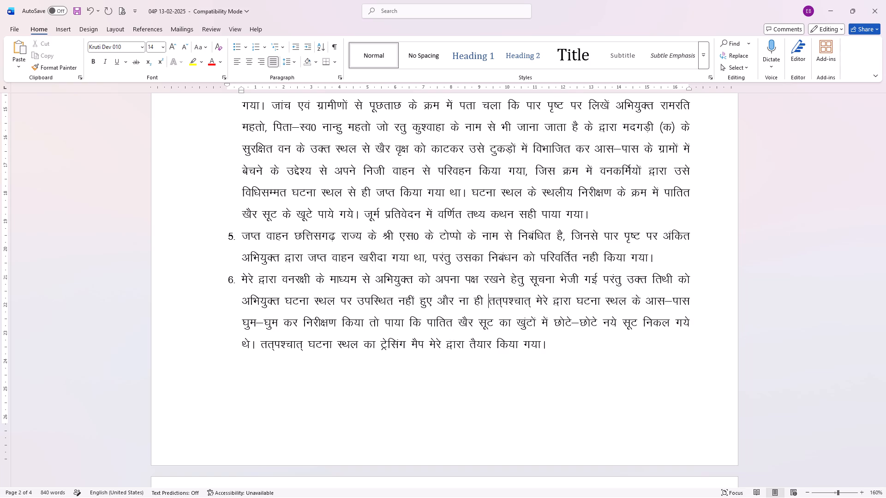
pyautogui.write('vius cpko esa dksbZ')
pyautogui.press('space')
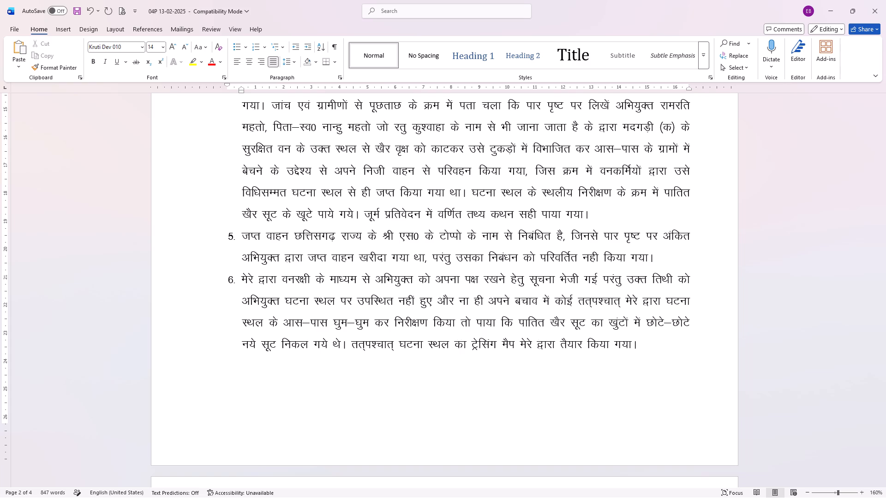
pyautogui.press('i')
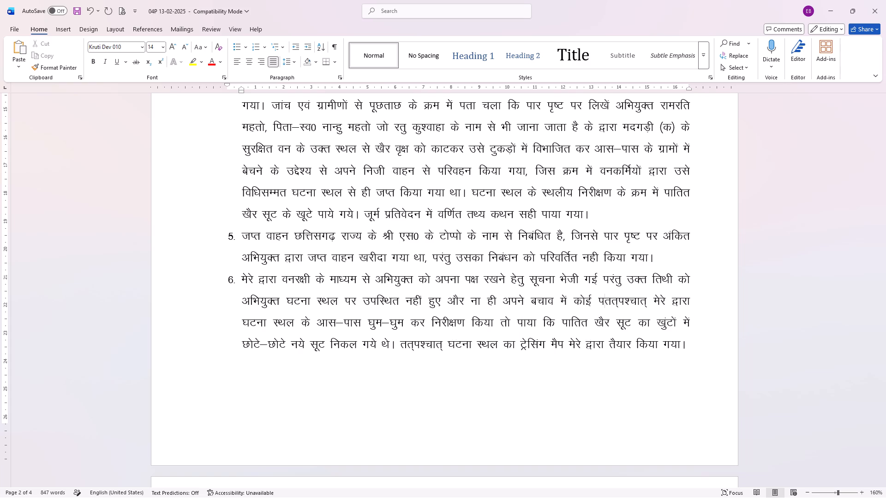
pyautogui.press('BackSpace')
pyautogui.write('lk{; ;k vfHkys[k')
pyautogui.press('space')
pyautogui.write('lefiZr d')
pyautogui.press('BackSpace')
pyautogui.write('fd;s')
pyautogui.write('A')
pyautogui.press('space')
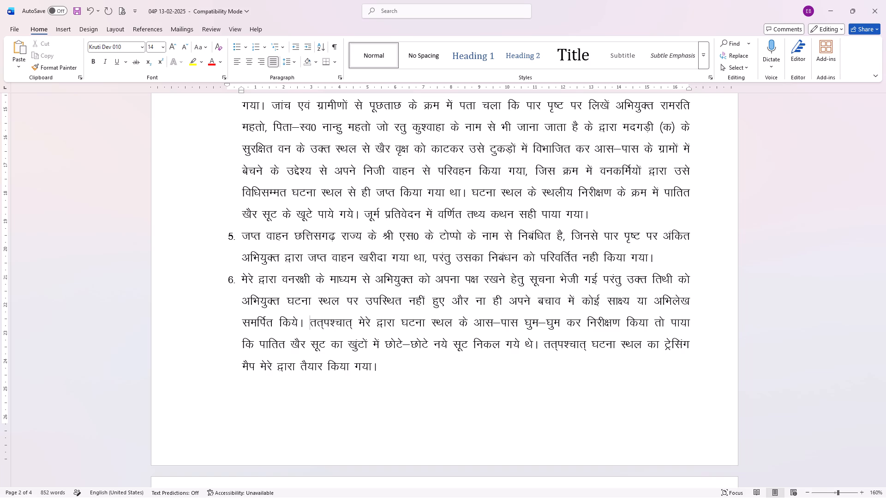
# Make the verbs in item 6 singular, changing हुए to हुआ and किये to किया.
pyautogui.moveTo(432, 302); pyautogui.dragTo(444, 304)
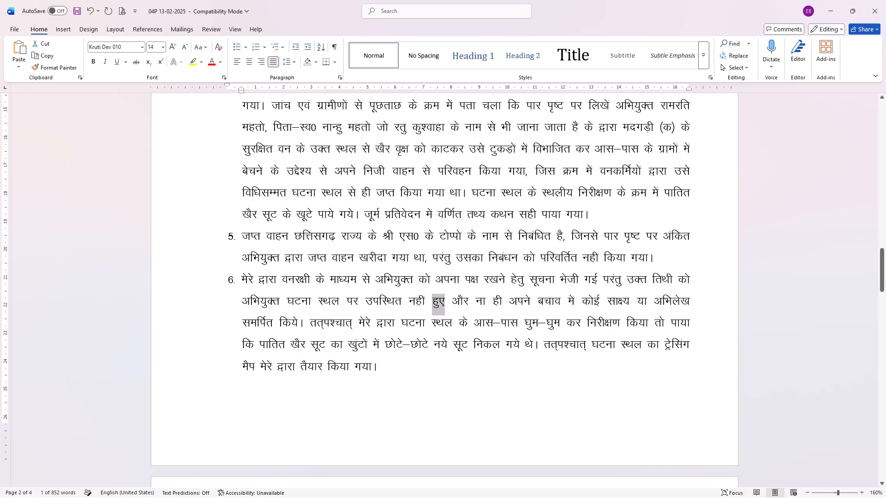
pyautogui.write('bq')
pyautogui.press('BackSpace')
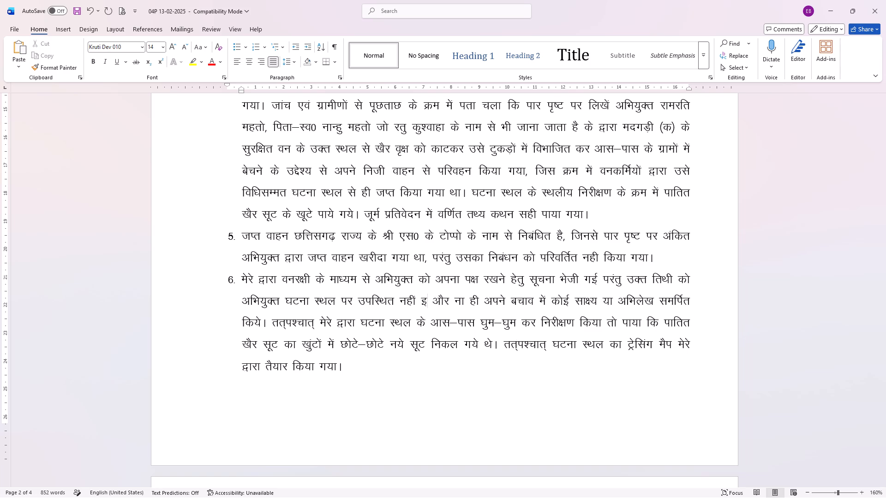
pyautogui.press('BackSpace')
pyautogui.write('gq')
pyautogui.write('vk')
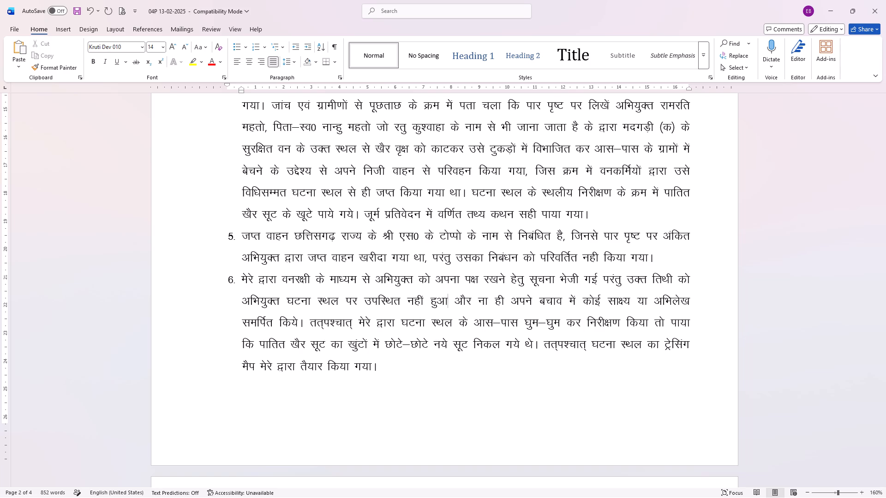
pyautogui.click(297, 319)
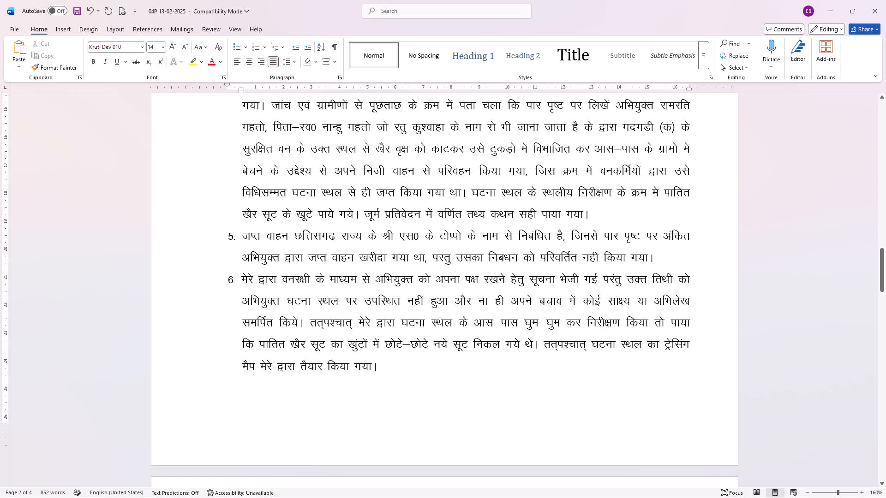
pyautogui.press('BackSpace')
pyautogui.press('Delete')
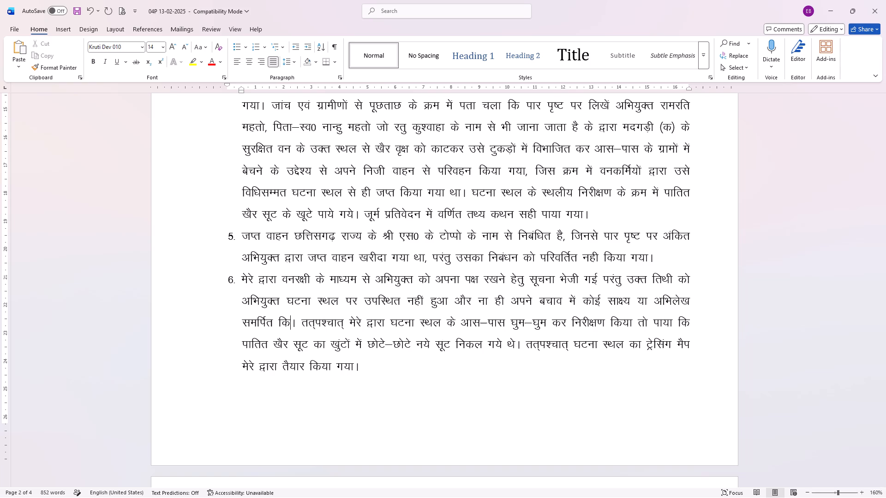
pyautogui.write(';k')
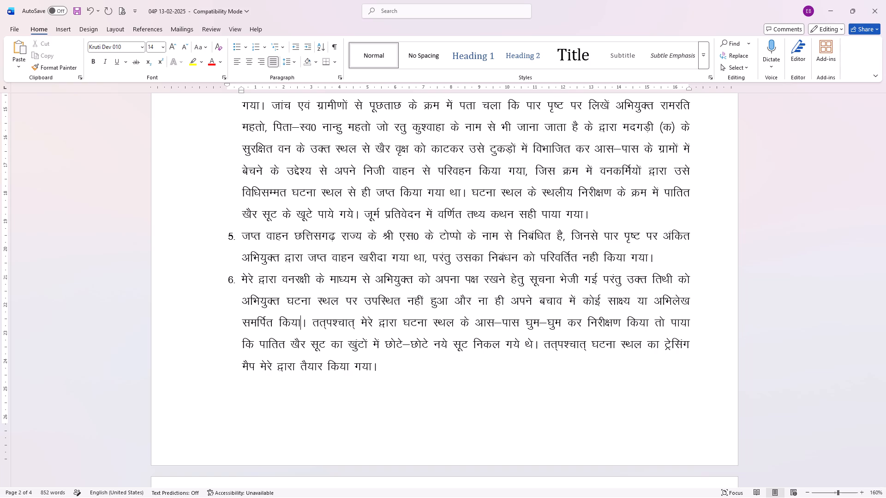
# Replace item 6's site inspection sentence ending in निकल गये थे। with the words जप्त वाहन में परिवहन की जा रही वन उपज.
pyautogui.moveTo(311, 319); pyautogui.dragTo(336, 366)
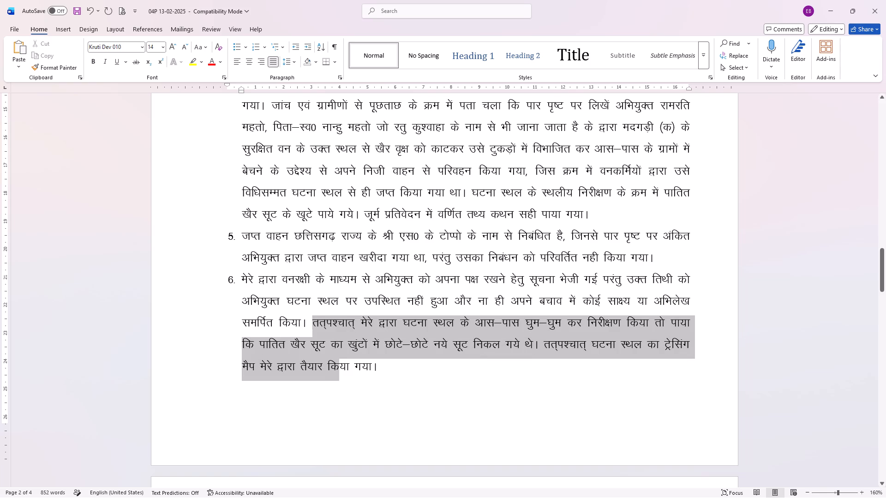
pyautogui.moveTo(336, 366); pyautogui.dragTo(393, 351)
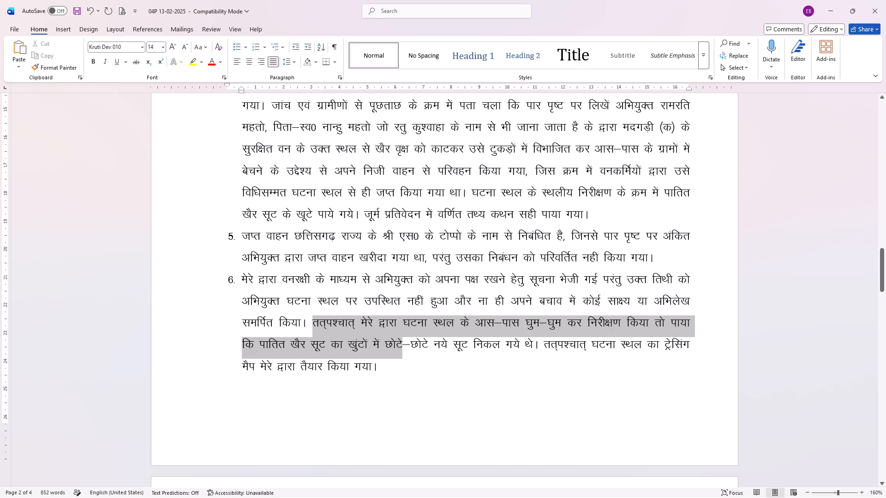
pyautogui.moveTo(393, 351); pyautogui.dragTo(530, 345)
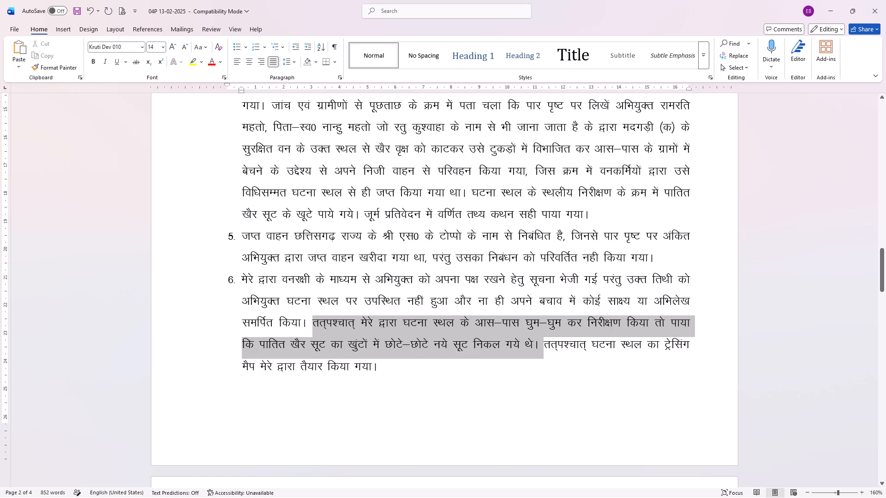
pyautogui.moveTo(530, 345); pyautogui.dragTo(536, 346)
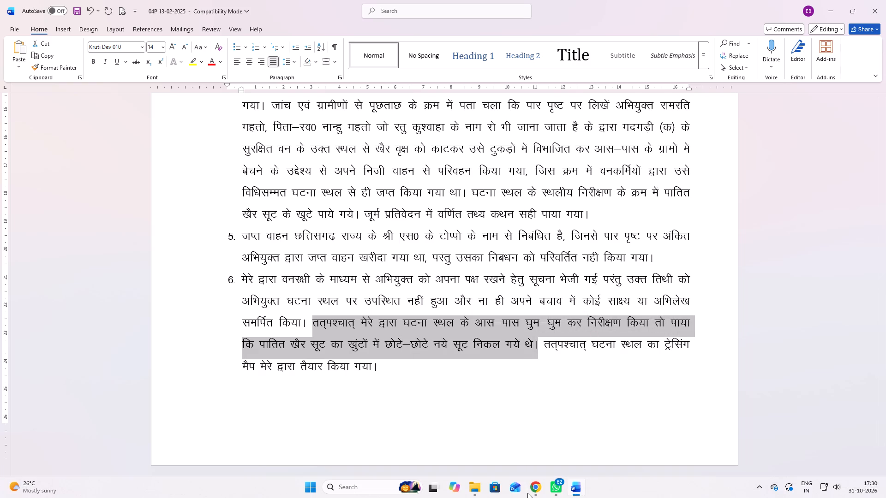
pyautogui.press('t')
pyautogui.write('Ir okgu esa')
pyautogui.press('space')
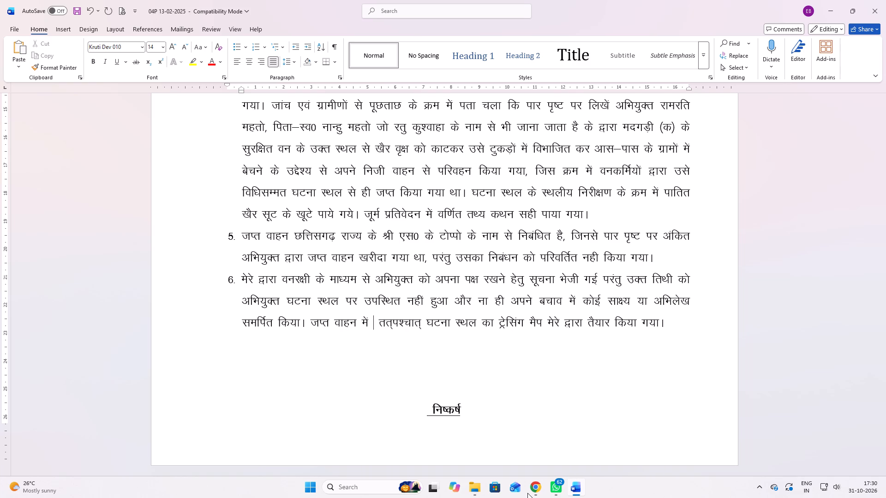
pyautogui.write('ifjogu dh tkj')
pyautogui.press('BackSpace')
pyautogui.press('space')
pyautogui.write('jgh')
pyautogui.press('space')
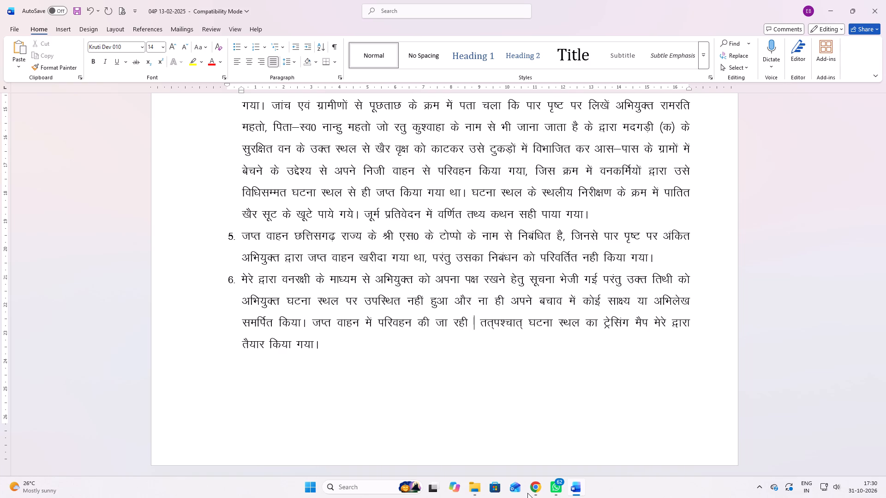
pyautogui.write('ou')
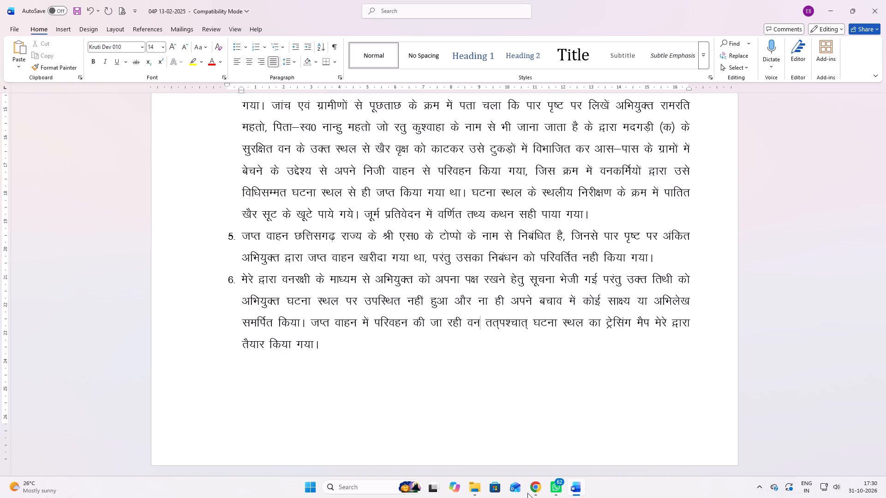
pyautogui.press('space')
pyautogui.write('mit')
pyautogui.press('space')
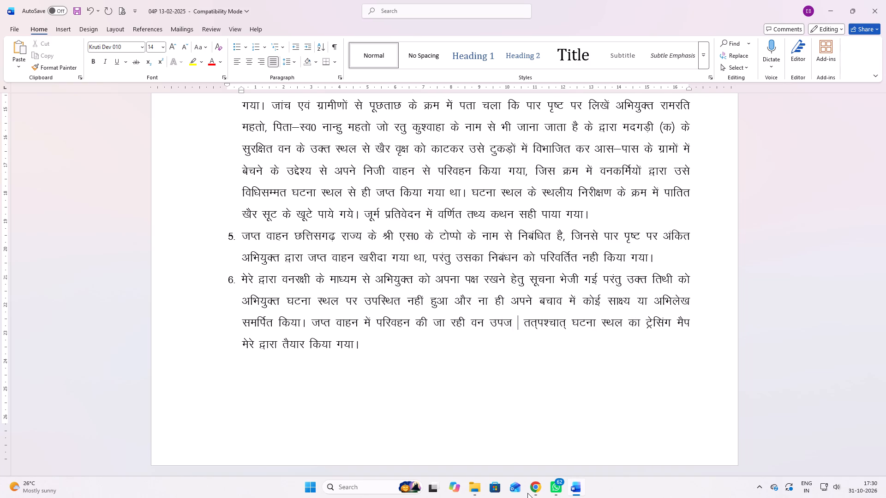
# Complete the new item 6 sentence with के संबंध में सक्षम प्राधिकार द्वारा निर्गत कोई अनुज्ञा पत्र नही पाया गया।.
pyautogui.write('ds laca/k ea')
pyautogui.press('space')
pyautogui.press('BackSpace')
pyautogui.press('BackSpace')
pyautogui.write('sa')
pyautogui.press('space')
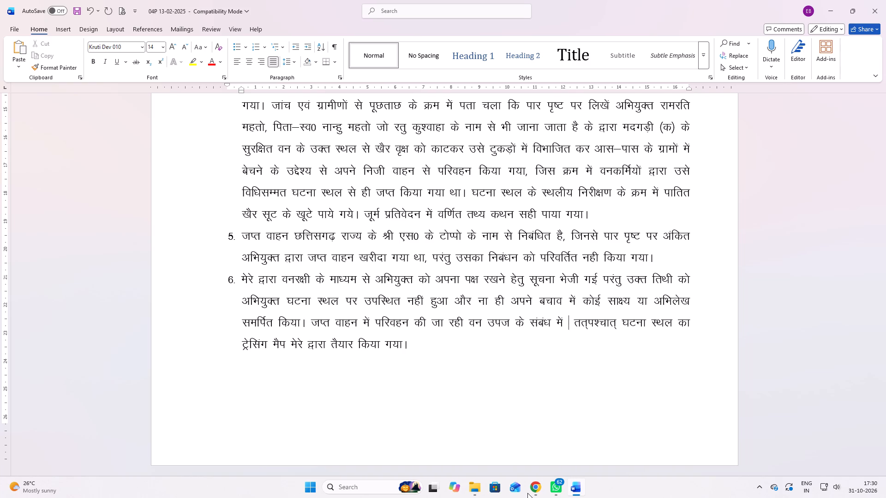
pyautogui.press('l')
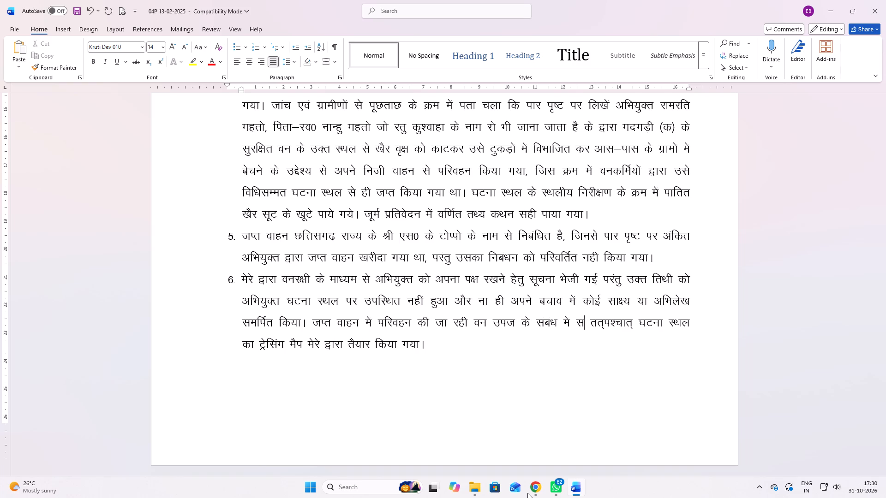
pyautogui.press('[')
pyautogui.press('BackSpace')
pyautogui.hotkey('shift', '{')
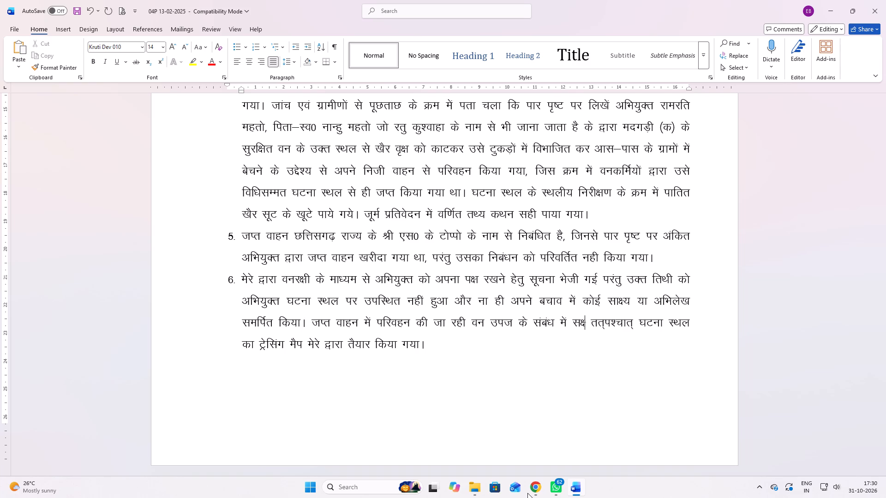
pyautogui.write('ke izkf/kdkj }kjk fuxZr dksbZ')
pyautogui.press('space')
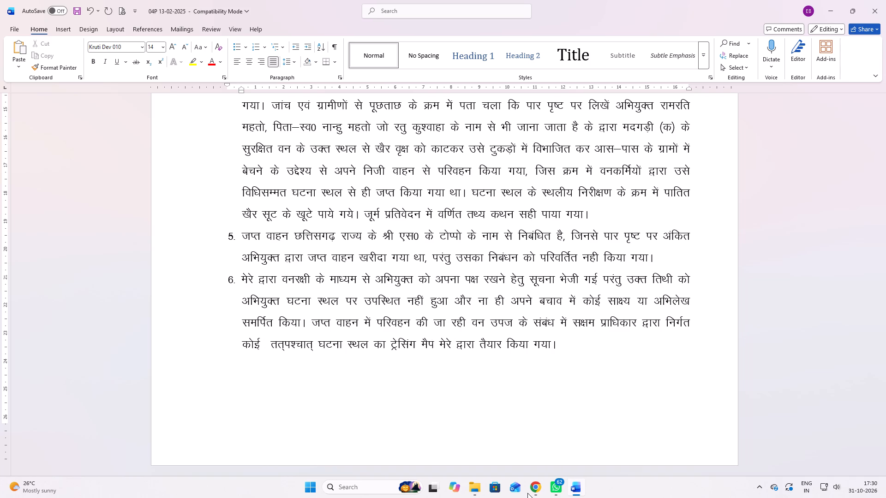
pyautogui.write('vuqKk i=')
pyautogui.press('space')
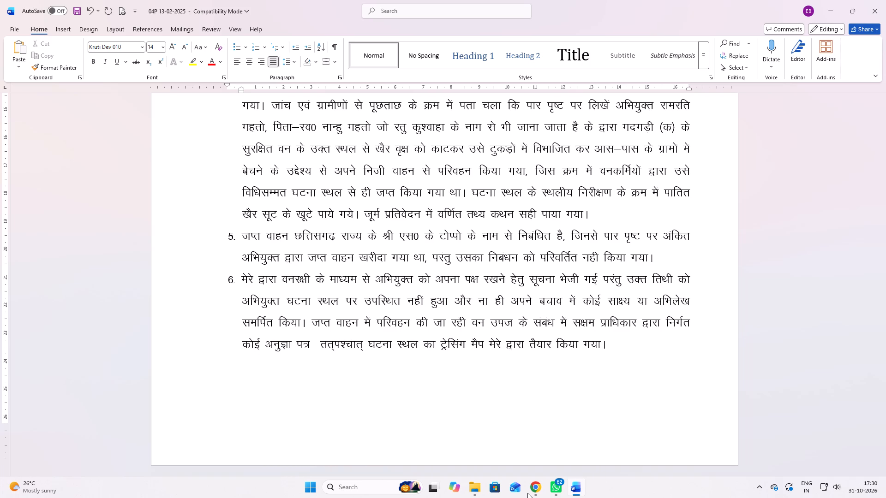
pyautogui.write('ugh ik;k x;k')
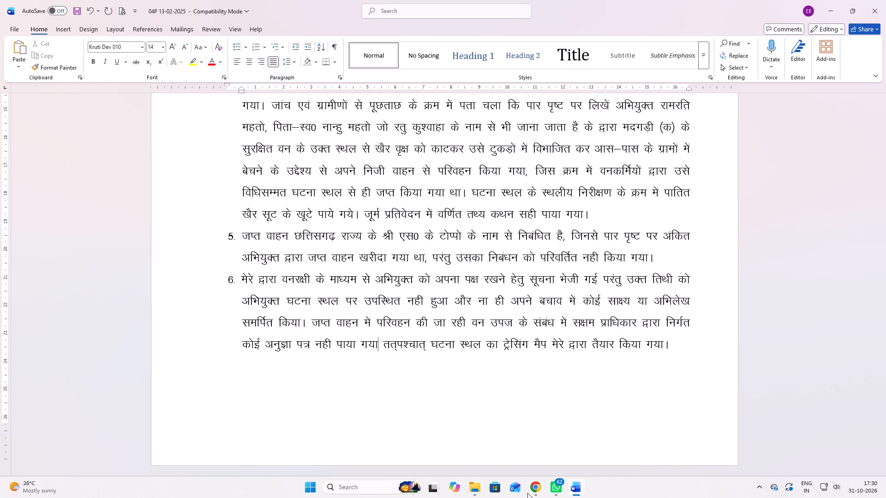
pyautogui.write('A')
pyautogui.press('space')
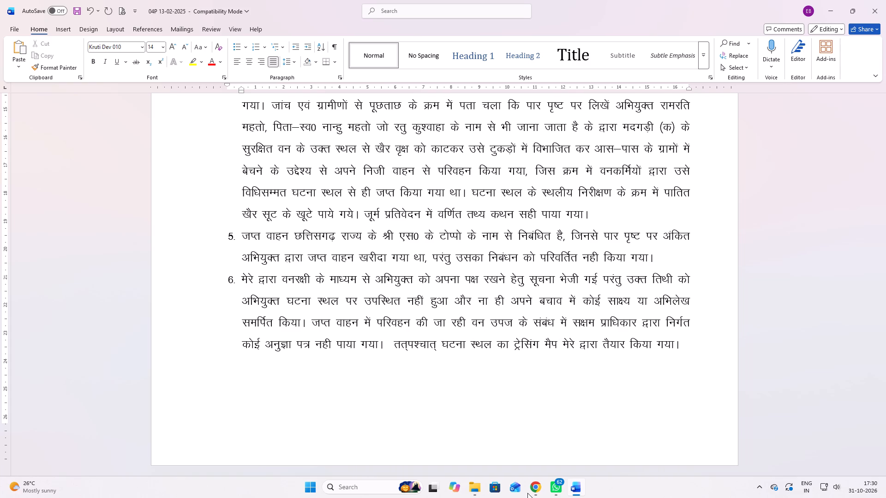
# Delete item 6's closing sentence about the tracing map, beginning तत्पश्चात् घटना स्थल, and save the document.
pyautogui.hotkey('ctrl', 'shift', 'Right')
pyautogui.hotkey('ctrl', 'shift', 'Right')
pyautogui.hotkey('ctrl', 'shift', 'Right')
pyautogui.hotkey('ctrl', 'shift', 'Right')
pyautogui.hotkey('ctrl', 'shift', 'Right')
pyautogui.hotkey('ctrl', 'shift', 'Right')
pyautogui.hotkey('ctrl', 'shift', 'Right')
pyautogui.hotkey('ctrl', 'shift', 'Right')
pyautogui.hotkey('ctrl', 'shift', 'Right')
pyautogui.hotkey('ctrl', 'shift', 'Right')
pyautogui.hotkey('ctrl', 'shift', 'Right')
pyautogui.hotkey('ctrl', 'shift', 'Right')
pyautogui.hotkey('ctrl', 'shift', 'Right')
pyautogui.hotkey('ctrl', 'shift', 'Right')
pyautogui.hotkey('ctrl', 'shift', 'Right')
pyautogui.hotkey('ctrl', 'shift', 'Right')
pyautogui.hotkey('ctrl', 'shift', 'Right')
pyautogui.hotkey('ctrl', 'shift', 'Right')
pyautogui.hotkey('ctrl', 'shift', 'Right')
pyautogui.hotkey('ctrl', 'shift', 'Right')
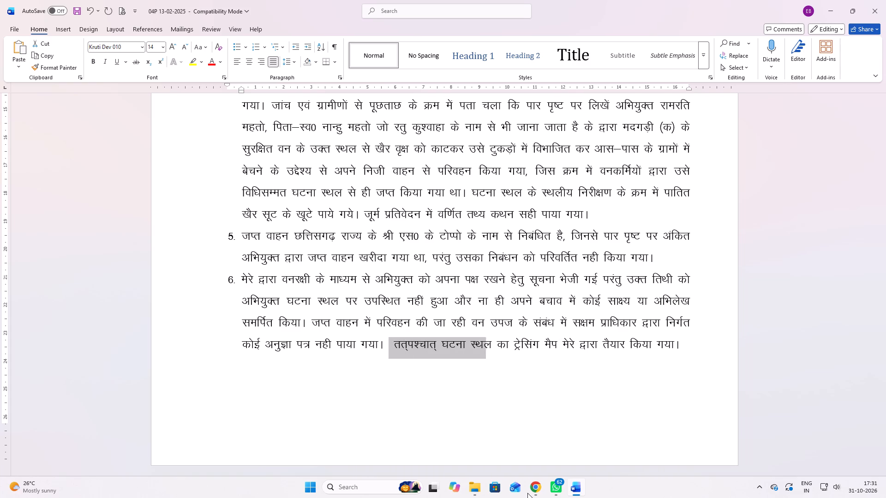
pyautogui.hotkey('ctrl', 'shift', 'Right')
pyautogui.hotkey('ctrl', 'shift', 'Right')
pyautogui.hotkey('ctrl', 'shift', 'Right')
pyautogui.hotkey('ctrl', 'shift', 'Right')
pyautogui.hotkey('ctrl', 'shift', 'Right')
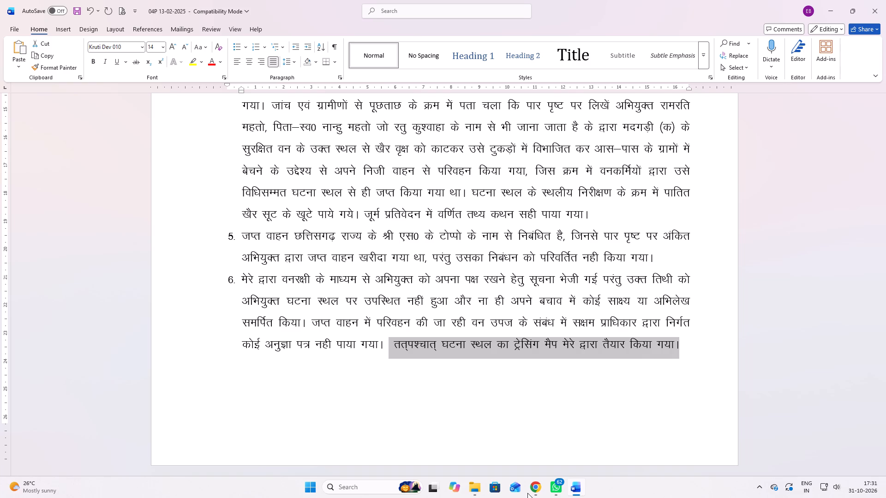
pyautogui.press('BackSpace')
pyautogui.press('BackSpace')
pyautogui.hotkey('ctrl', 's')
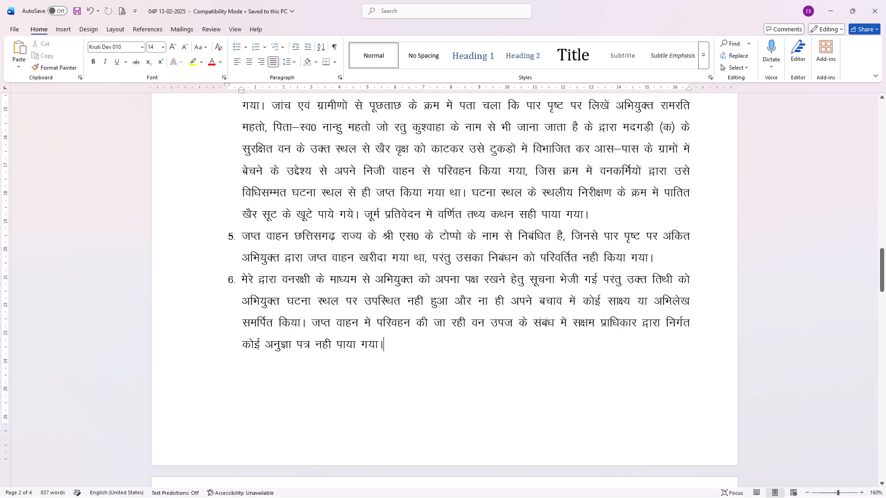
# Renumber the paragraph under the निष्कर्ष heading as 7.
pyautogui.scroll(-2, 515, 367)
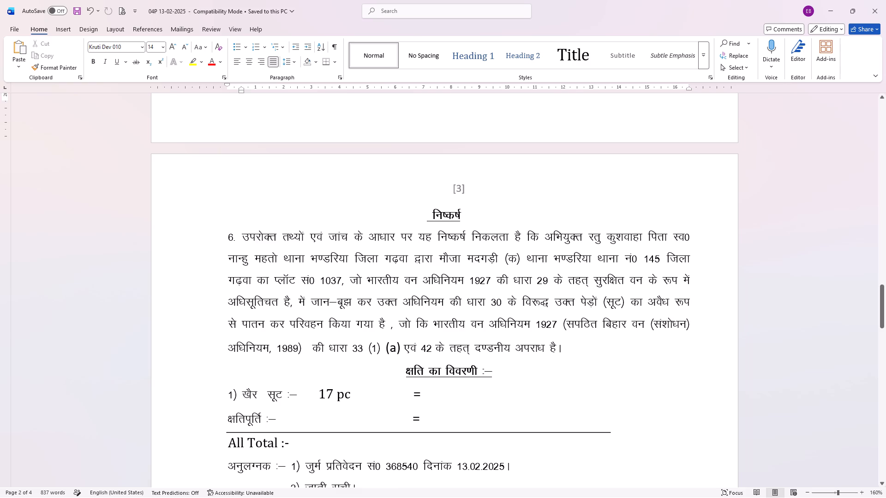
pyautogui.scroll(1, 232, 220)
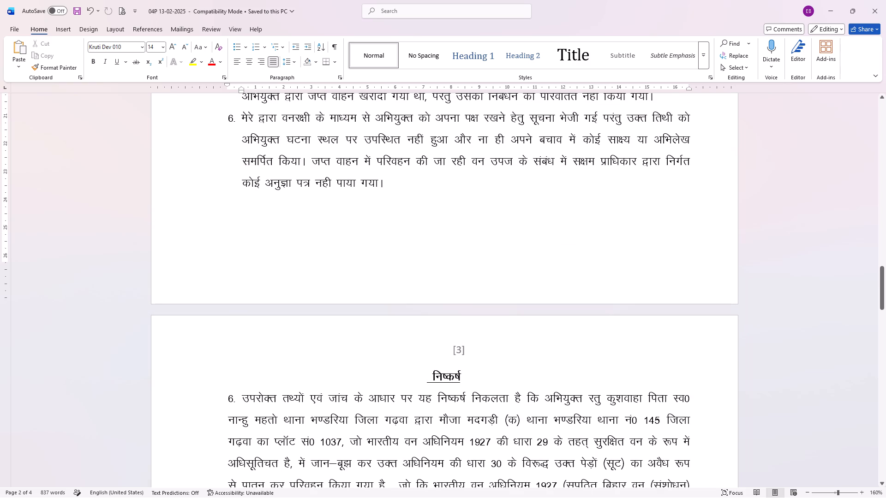
pyautogui.click(232, 398)
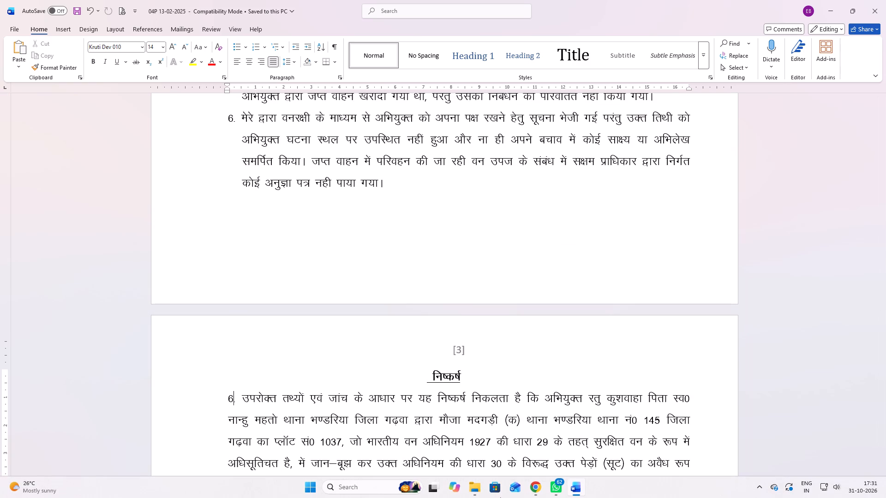
pyautogui.press('BackSpace')
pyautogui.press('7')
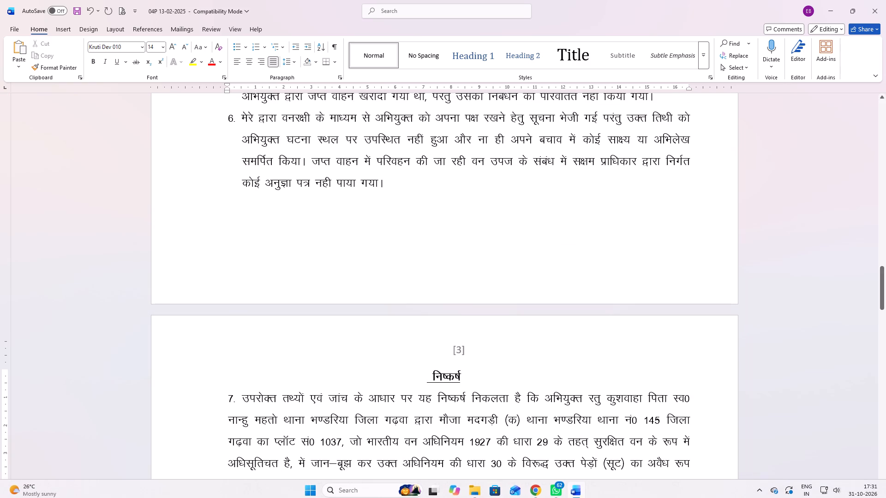
# Give paragraph 7 under निष्कर्ष a hanging indent matching item 6, and save the document.
pyautogui.click(243, 115)
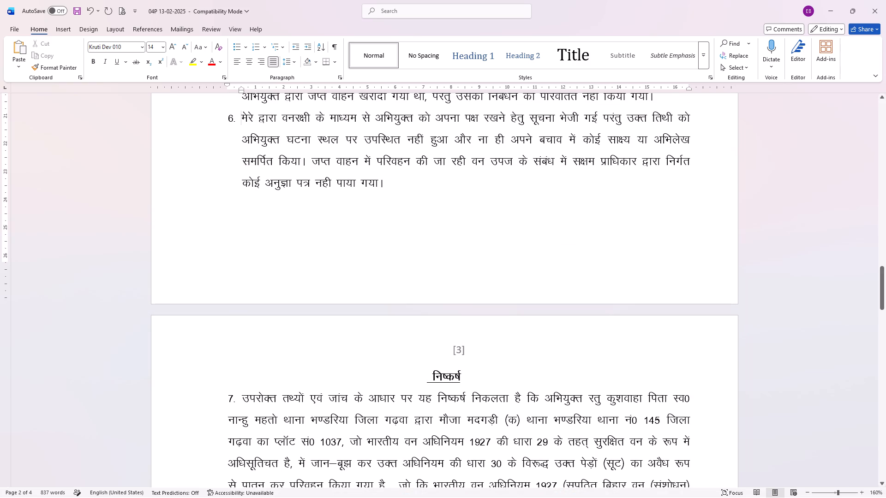
pyautogui.click(238, 396)
pyautogui.moveTo(227, 91); pyautogui.dragTo(229, 93)
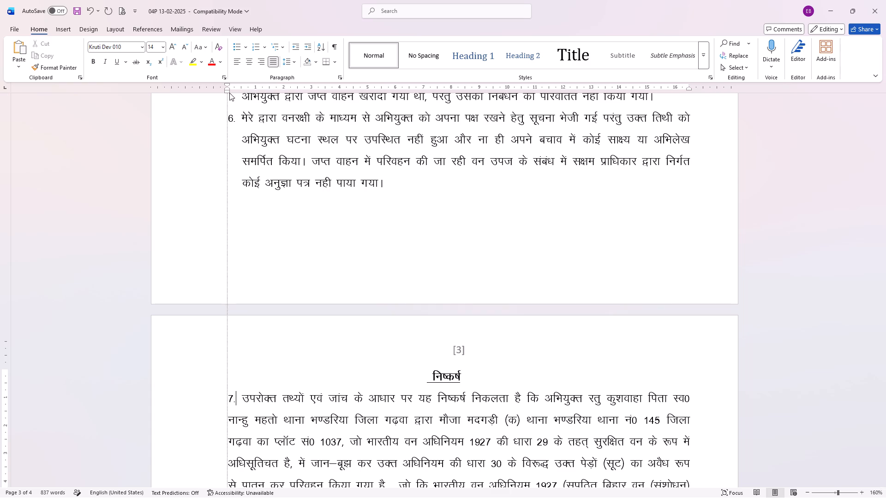
pyautogui.moveTo(229, 93); pyautogui.dragTo(242, 96)
pyautogui.moveTo(239, 85); pyautogui.dragTo(231, 85)
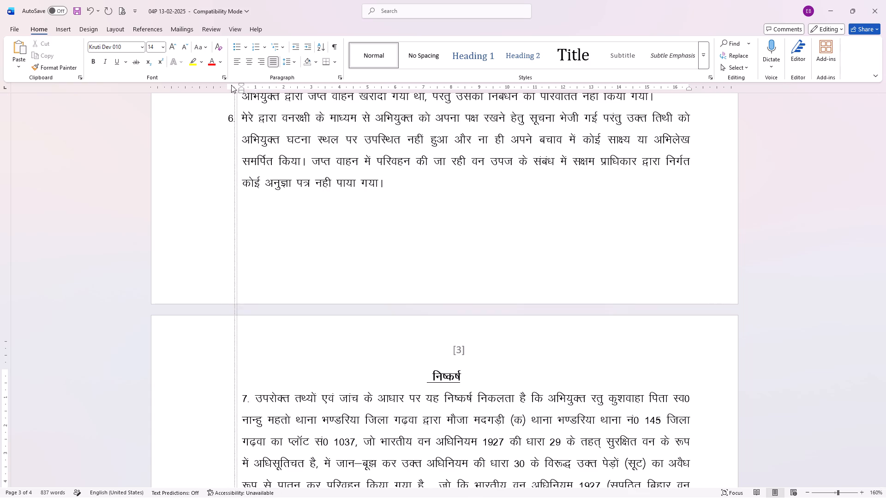
pyautogui.moveTo(231, 85); pyautogui.dragTo(227, 86)
pyautogui.click(277, 422)
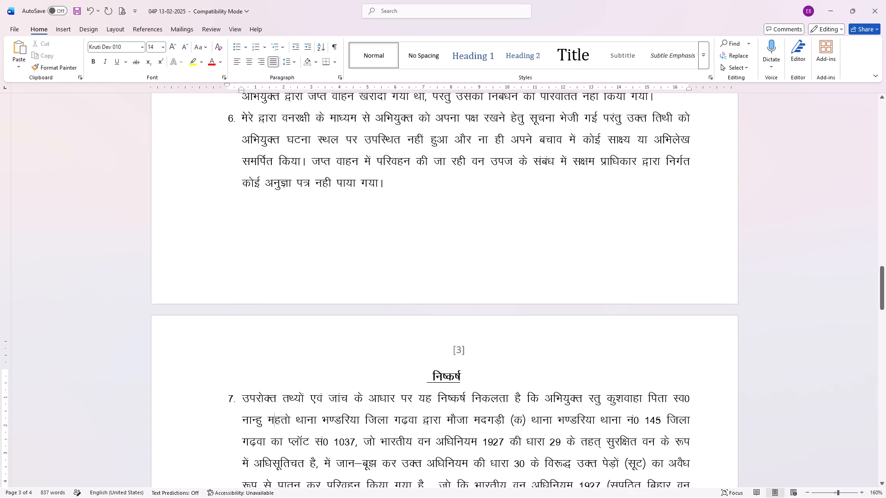
pyautogui.hotkey('ctrl', 's')
# Correct the accused's name after अभियुक्त in paragraph 7, removing the old surname and adding a comma before पिता, and save.
pyautogui.scroll(-1, 473, 370)
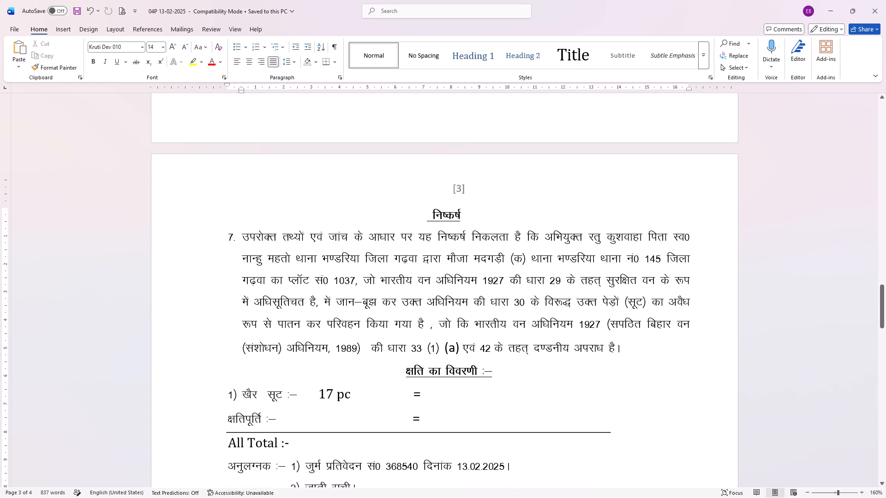
pyautogui.moveTo(589, 235); pyautogui.dragTo(599, 235)
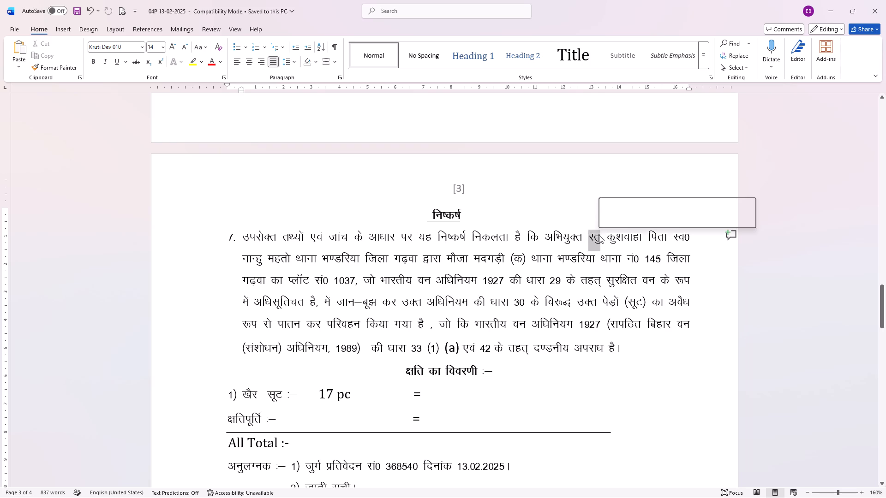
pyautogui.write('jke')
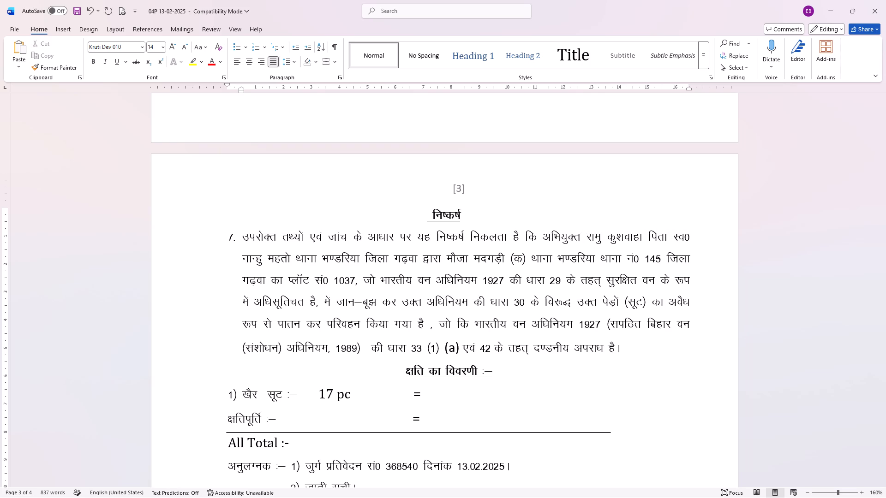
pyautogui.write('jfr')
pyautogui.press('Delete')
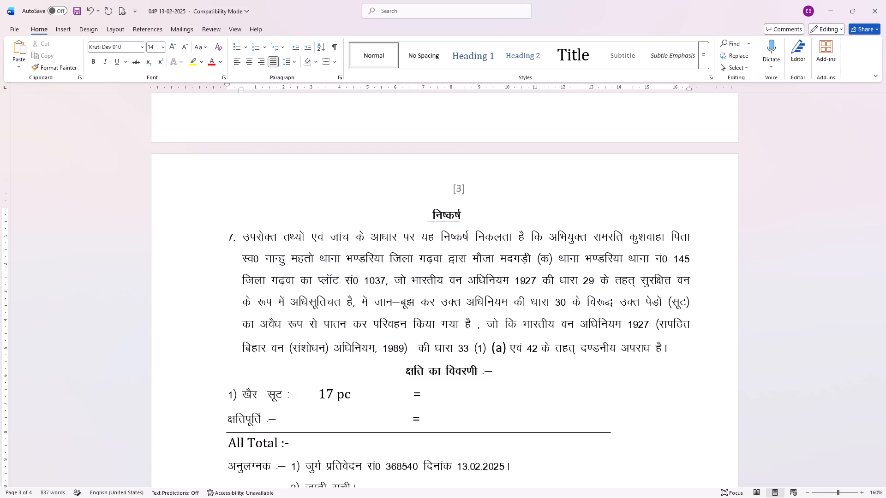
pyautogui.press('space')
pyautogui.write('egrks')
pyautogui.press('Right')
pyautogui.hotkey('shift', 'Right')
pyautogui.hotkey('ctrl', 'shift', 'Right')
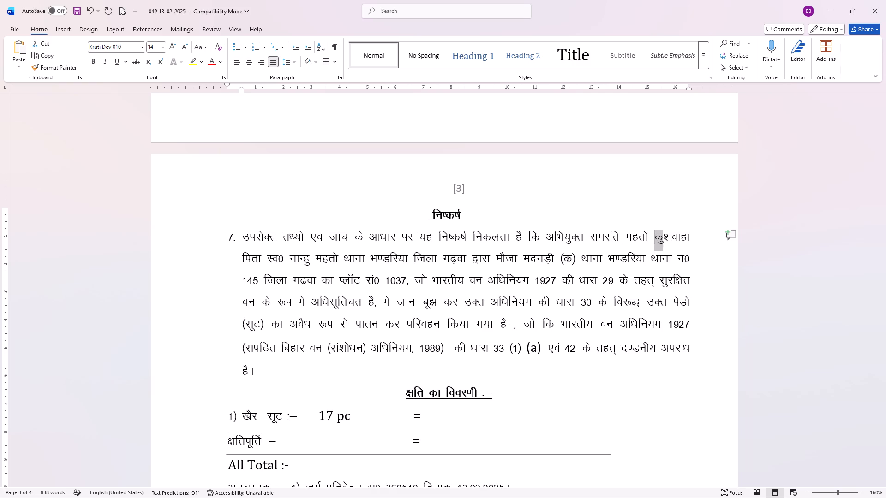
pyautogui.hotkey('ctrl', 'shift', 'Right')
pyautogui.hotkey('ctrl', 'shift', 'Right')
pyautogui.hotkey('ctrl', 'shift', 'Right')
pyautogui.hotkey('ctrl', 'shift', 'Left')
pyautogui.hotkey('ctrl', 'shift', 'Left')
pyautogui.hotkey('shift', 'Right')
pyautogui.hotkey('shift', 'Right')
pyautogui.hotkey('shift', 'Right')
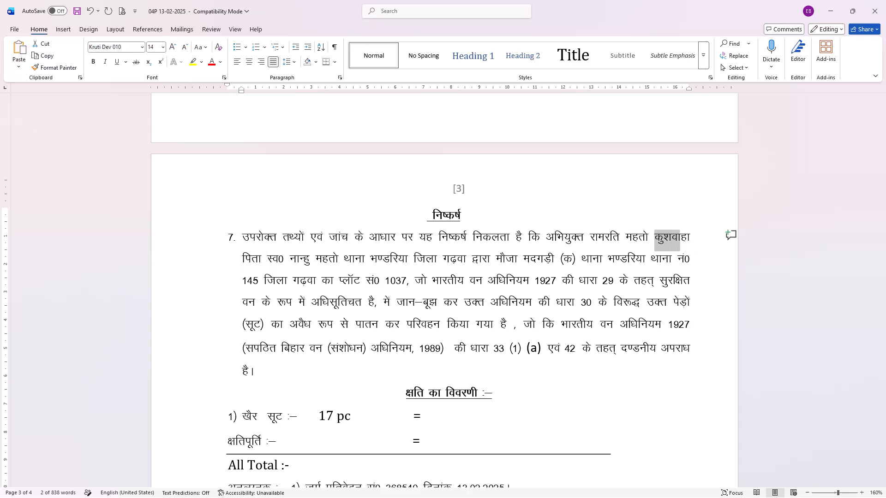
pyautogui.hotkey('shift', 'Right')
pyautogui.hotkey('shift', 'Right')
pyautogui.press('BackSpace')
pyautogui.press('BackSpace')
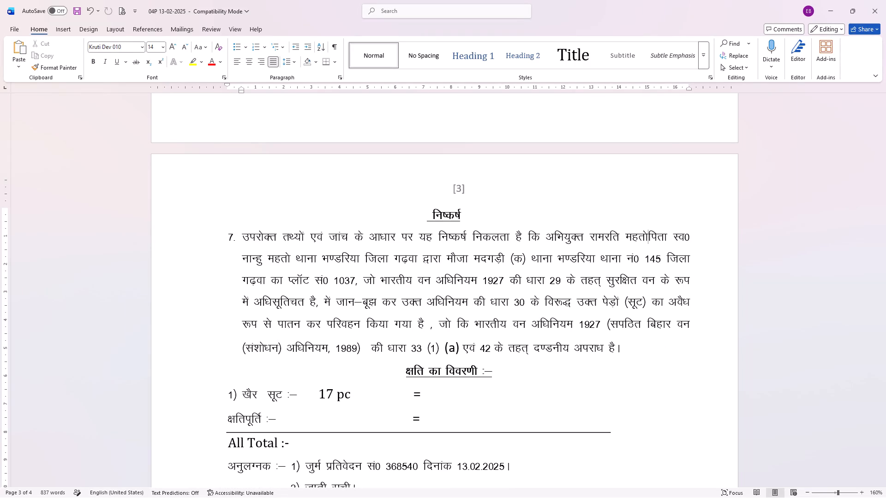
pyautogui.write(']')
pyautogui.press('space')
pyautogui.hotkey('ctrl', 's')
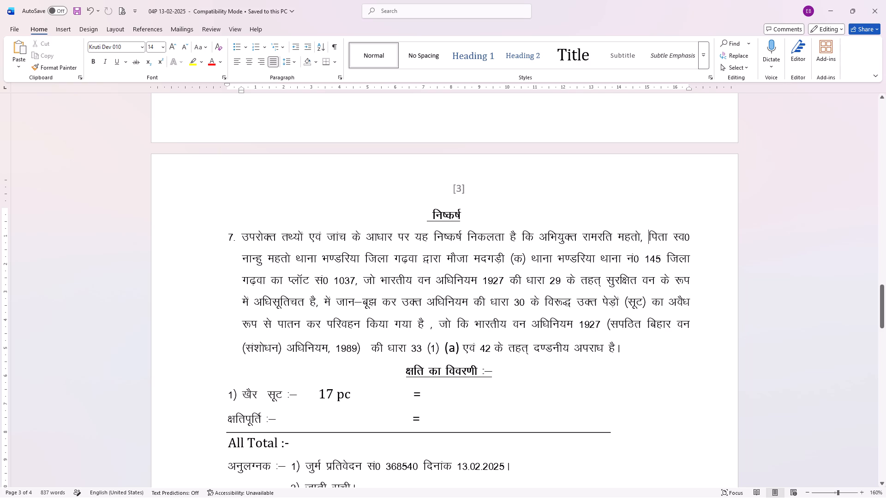
# In paragraph 7, add a comma after the father's name and join थाना to the accused's station name with a dash.
pyautogui.click(292, 255)
pyautogui.press(']')
pyautogui.hotkey('ctrl', 'Right')
pyautogui.press('Right')
pyautogui.hotkey('ctrl', 'Right')
pyautogui.press('Right')
pyautogui.press('Left')
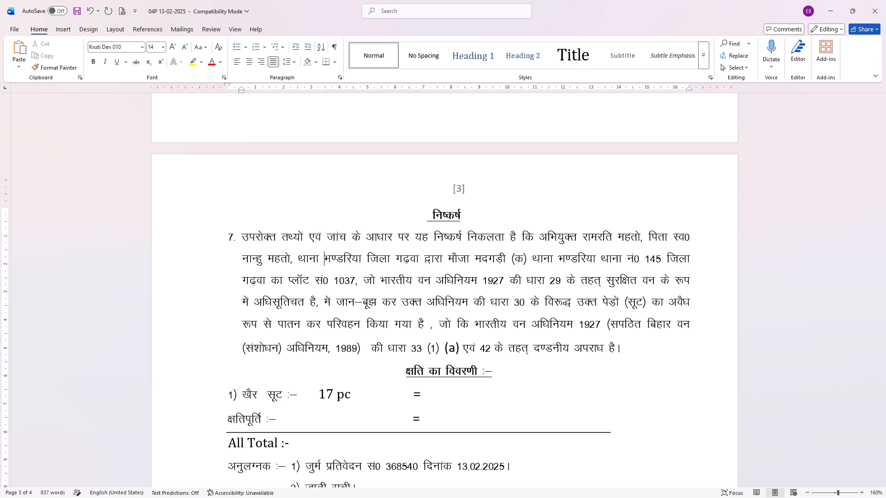
pyautogui.press('Left')
pyautogui.hotkey('shift', '&')
pyautogui.press('Delete')
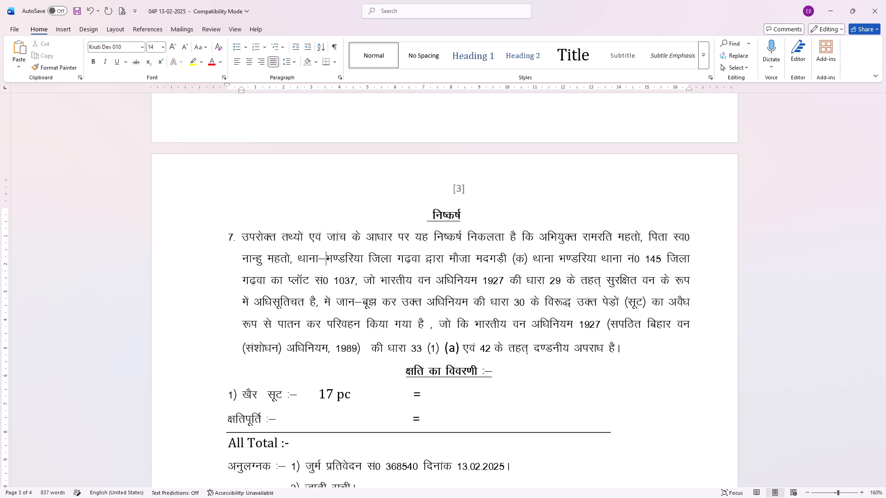
# Add a comma after the accused's police station name and join जिला to the district name with a dash.
pyautogui.hotkey('ctrl', 'Right')
pyautogui.press('Right')
pyautogui.press('Right')
pyautogui.press('Right')
pyautogui.hotkey('ctrl', 'Right')
pyautogui.hotkey('ctrl', 'Right')
pyautogui.press('Right')
pyautogui.press(']')
pyautogui.hotkey('ctrl', 'Right')
pyautogui.hotkey('ctrl', 'Right')
pyautogui.hotkey('ctrl', 'Right')
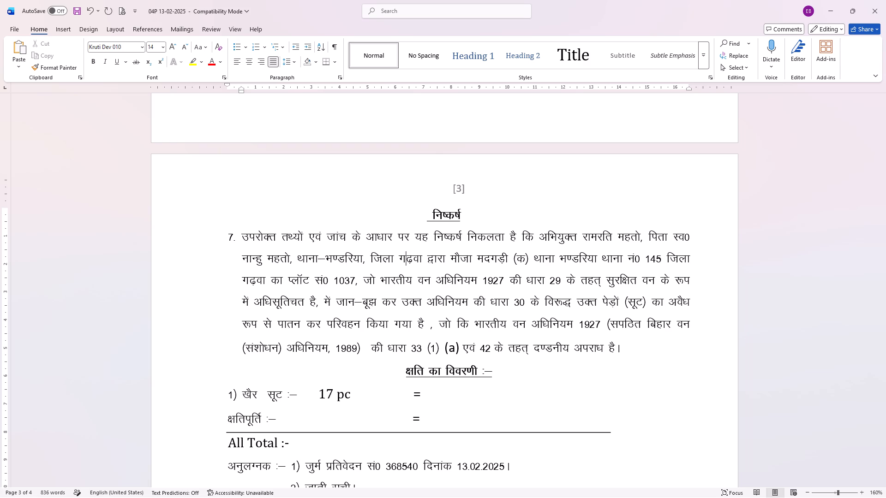
pyautogui.hotkey('ctrl', 'Left')
pyautogui.press('BackSpace')
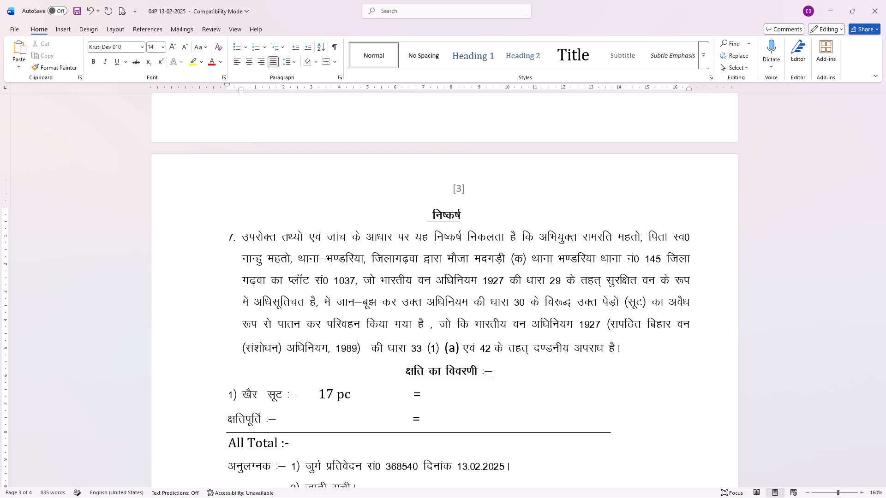
pyautogui.hotkey('shift', '&')
# Replace the space between मौजा and मदगड़ी in paragraph 7 with a dash.
pyautogui.press('Right')
pyautogui.press('Right')
pyautogui.press('Right')
pyautogui.press('Right')
pyautogui.press('Right')
pyautogui.press('Right')
pyautogui.press('Right')
pyautogui.press('Right')
pyautogui.press('Right')
pyautogui.press('Right')
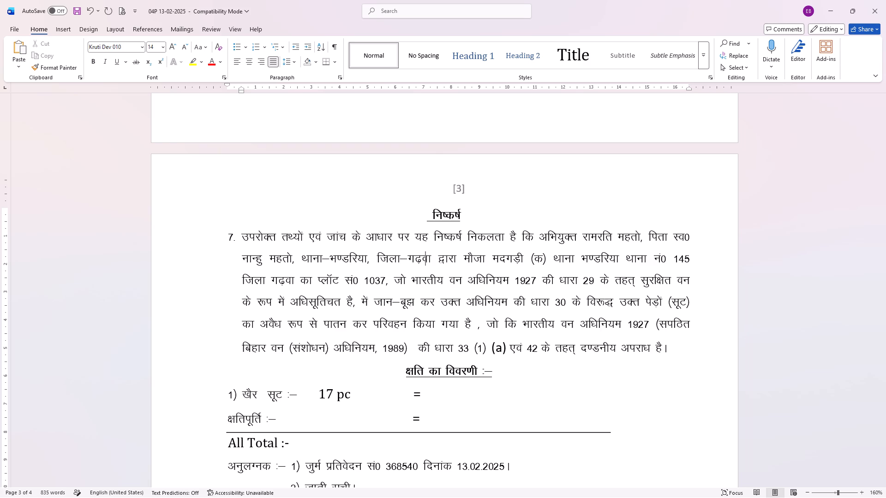
pyautogui.press('Right')
pyautogui.press('Right')
pyautogui.press('Right')
pyautogui.press('Right')
pyautogui.press('Right')
pyautogui.press('Right')
pyautogui.press('BackSpace')
pyautogui.hotkey('ctrl', 'z')
pyautogui.hotkey('shift', '&')
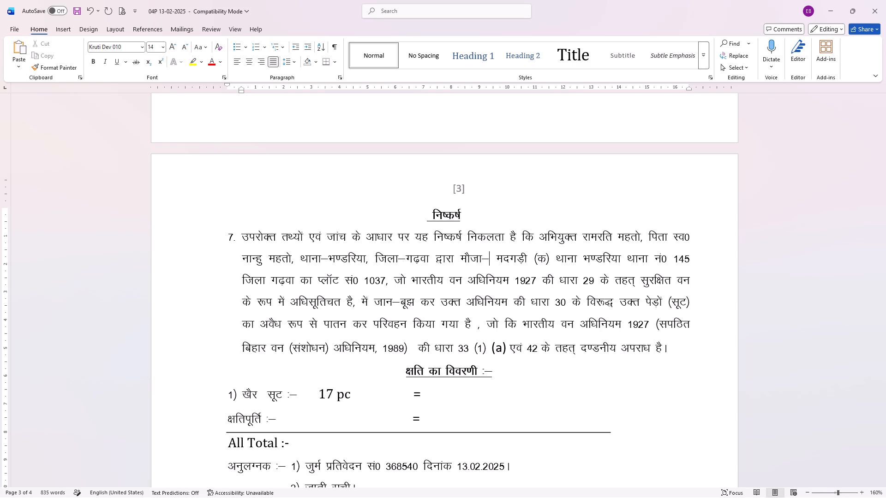
pyautogui.press('Delete')
# Add a comma after मदगड़ी (क) and join the following थाना and भण्डरिया with a dash.
pyautogui.hotkey('ctrl', 'Right')
pyautogui.hotkey('ctrl', 'Right')
pyautogui.hotkey('ctrl', 'Right')
pyautogui.hotkey('ctrl', 'Right')
pyautogui.hotkey('ctrl', 'Right')
pyautogui.hotkey('ctrl', 'Right')
pyautogui.hotkey('ctrl', 'Right')
pyautogui.hotkey('ctrl', 'Right')
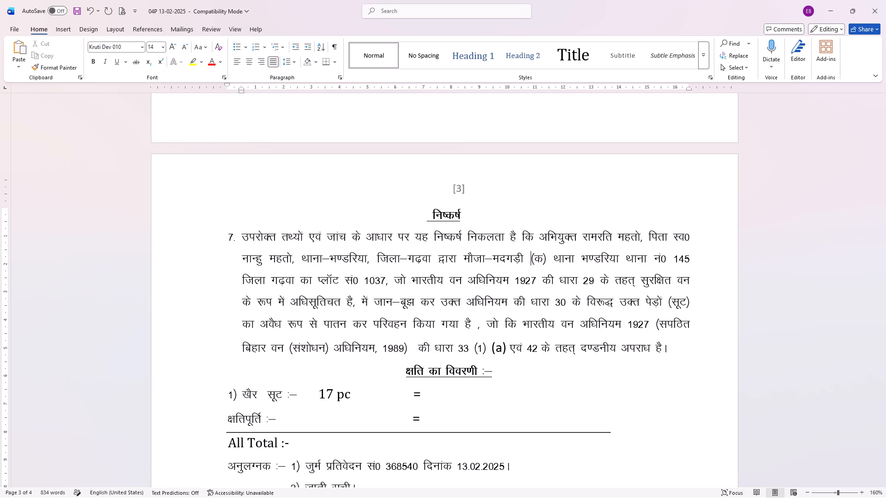
pyautogui.press('Left')
pyautogui.hotkey('ctrl', 'Left')
pyautogui.hotkey('ctrl', 'Left')
pyautogui.press('Left')
pyautogui.press(']')
pyautogui.press('Right')
pyautogui.press('Right')
pyautogui.press('Right')
pyautogui.press('Right')
pyautogui.press('Right')
pyautogui.press('Right')
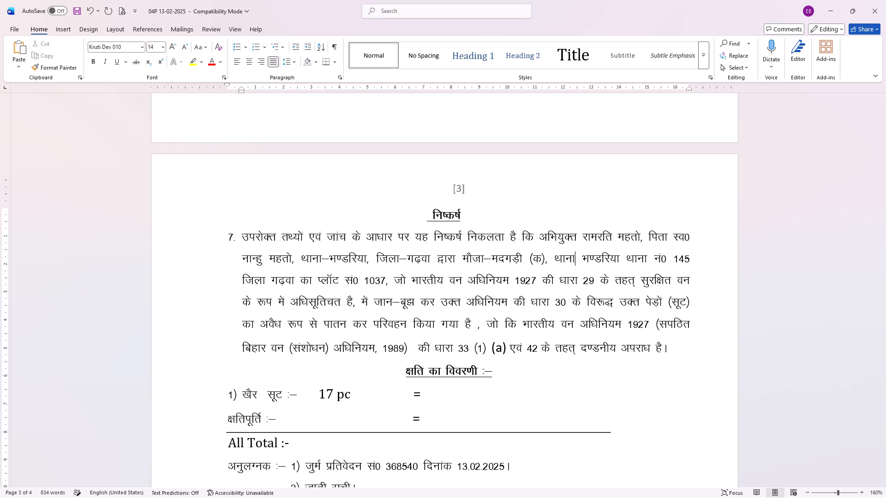
pyautogui.hotkey('shift', '&')
pyautogui.press('Delete')
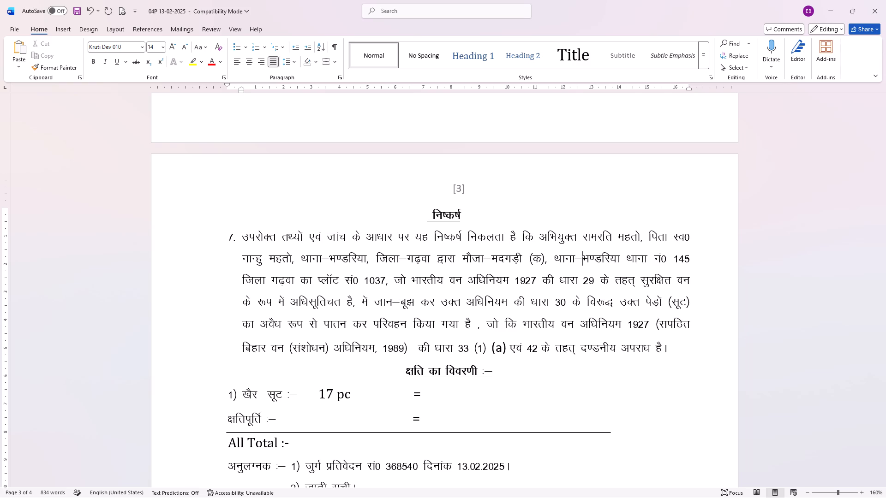
# Add a comma after the second भण्डरिया, join थाना नं0 and 145 with a dash, and save the document.
pyautogui.hotkey('ctrl', 'Right')
pyautogui.hotkey('ctrl', 'Right')
pyautogui.hotkey('ctrl', 'Right')
pyautogui.hotkey('ctrl', 'Right')
pyautogui.press('Right')
pyautogui.press(']')
pyautogui.press('Right')
pyautogui.press('Right')
pyautogui.press('Right')
pyautogui.hotkey('ctrl', 'Right')
pyautogui.hotkey('ctrl', 'Right')
pyautogui.hotkey('ctrl', 'Right')
pyautogui.press('Left')
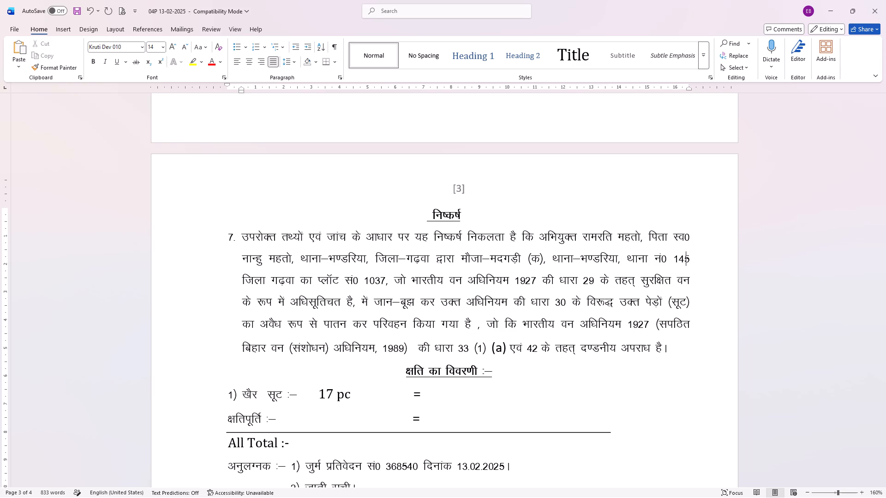
pyautogui.press('Left')
pyautogui.press('Left')
pyautogui.press('Left')
pyautogui.press('BackSpace')
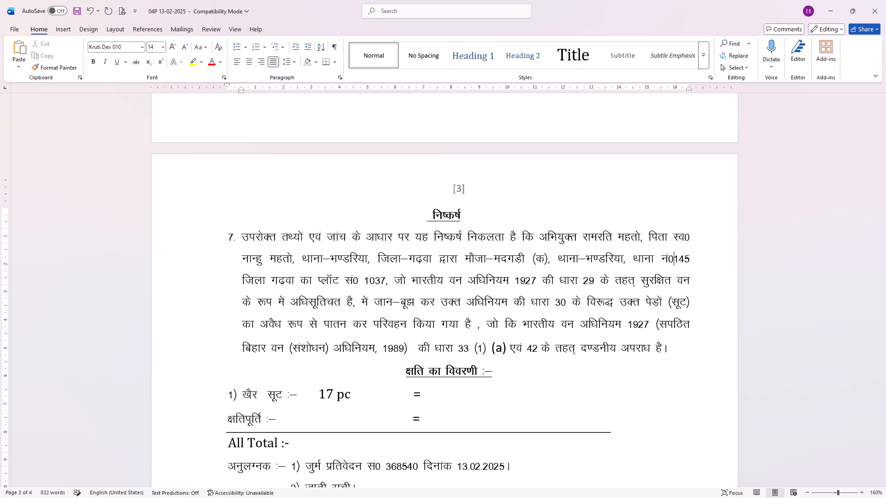
pyautogui.hotkey('shift', '&')
pyautogui.hotkey('ctrl', 's')
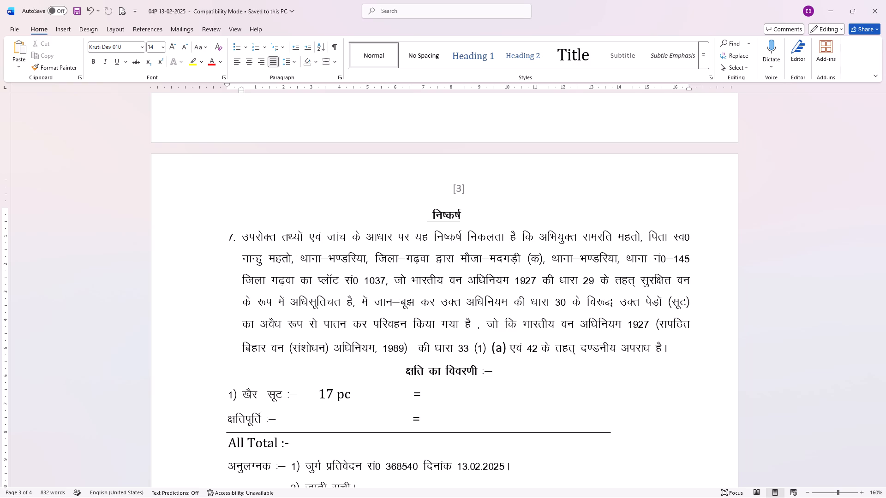
# Join जिला and गढ़वा after थाना नं0–145 with a dash, and save the document.
pyautogui.press('Right')
pyautogui.press('Right')
pyautogui.press('Right')
pyautogui.press('Right')
pyautogui.press('Right')
pyautogui.press('Right')
pyautogui.press('Right')
pyautogui.press('Right')
pyautogui.hotkey('shift', '&')
pyautogui.press('Delete')
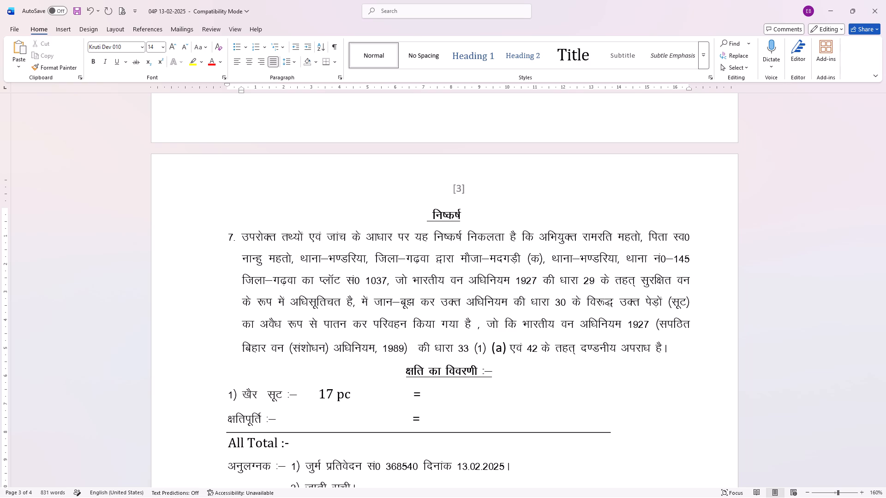
pyautogui.hotkey('ctrl', 's')
pyautogui.hotkey('ctrl', 's')
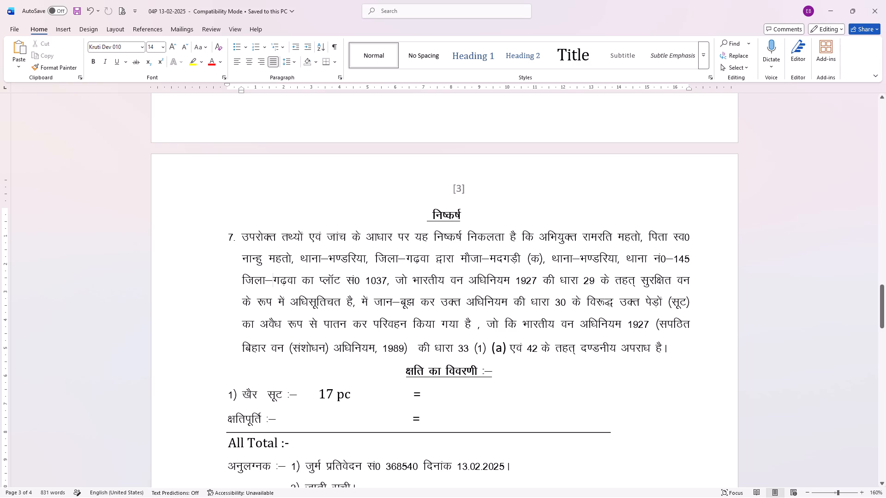
# Insert एवं धारा 41 after धारा 30 in paragraph 7.
pyautogui.click(567, 299)
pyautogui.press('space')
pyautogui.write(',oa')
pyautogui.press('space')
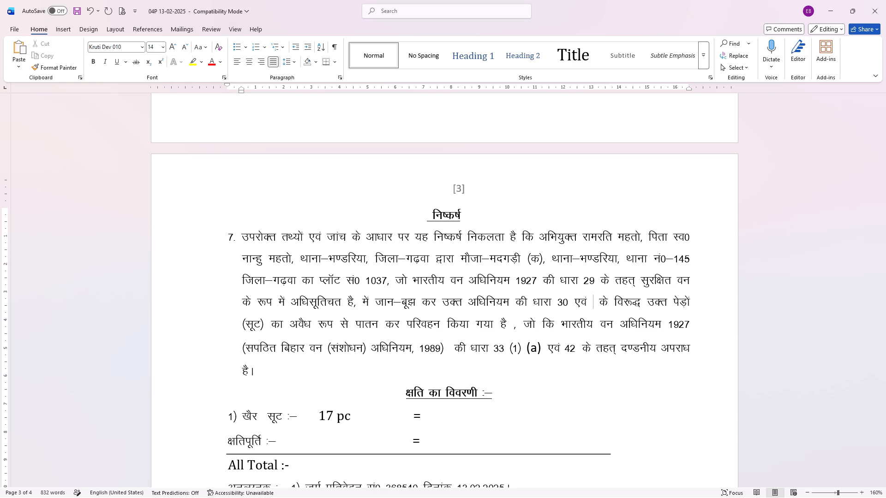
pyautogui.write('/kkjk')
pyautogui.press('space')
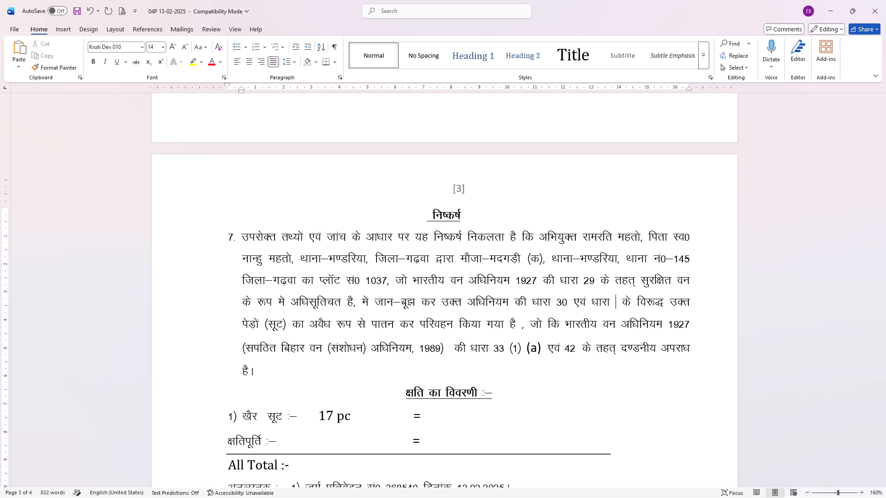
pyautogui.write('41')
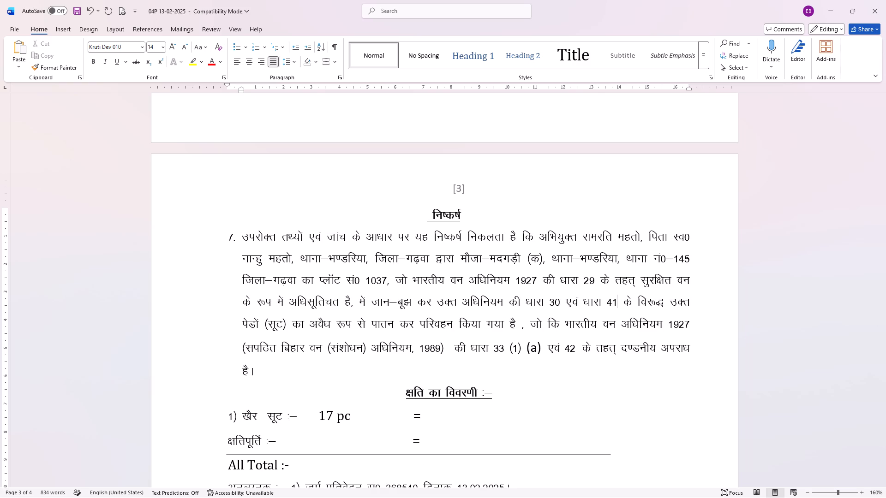
# Insert के तहत् after धारा 41 in paragraph 7 and save the document.
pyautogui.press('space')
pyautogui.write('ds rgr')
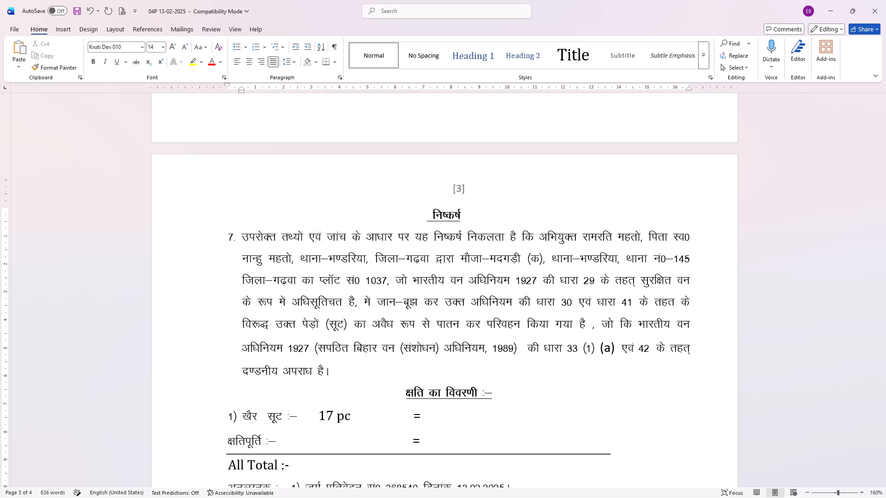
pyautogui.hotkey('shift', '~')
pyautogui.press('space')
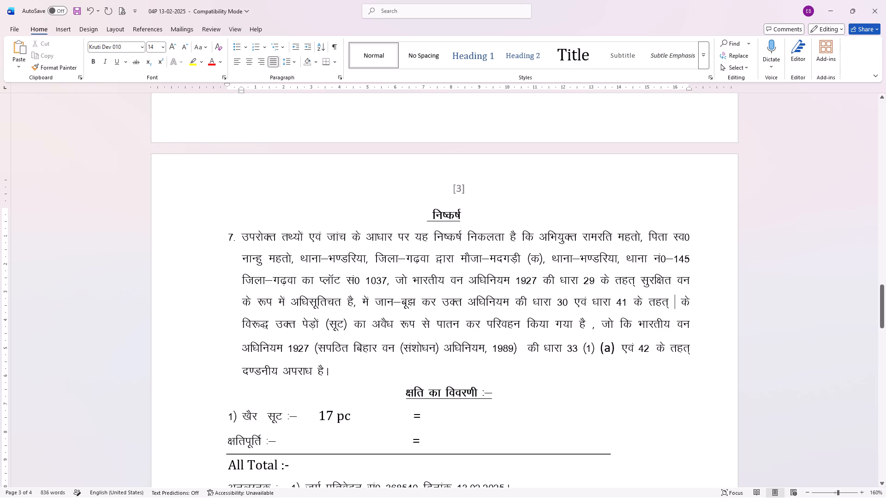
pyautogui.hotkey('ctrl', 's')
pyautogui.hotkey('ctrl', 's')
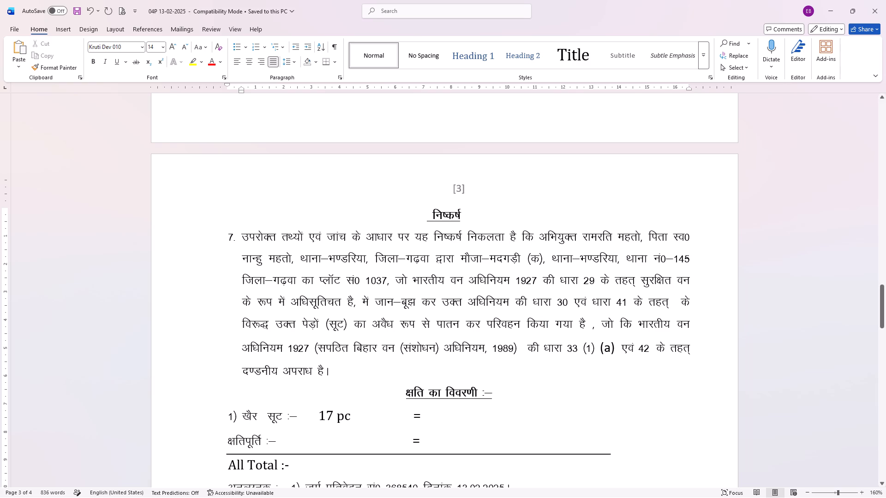
# Look through the report's paragraphs, enclosure list and closing page, returning to paragraph 7 of the conclusion.
pyautogui.scroll(3, 544, 327)
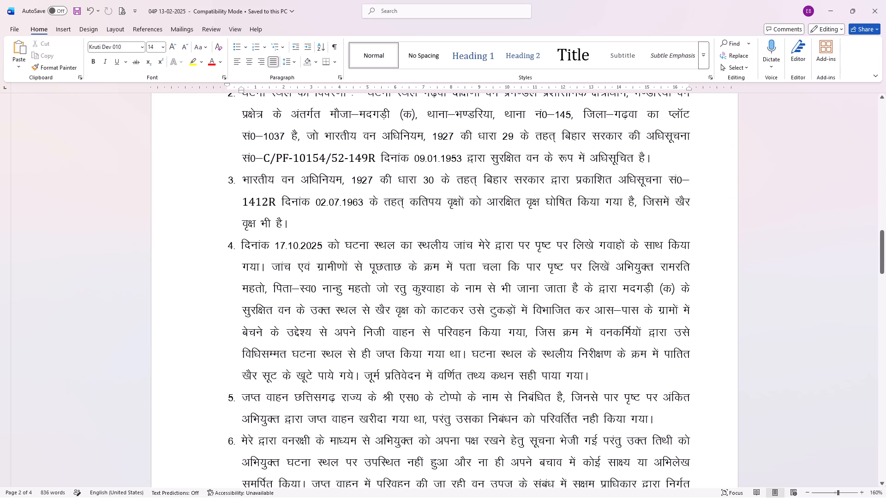
pyautogui.scroll(3, 533, 295)
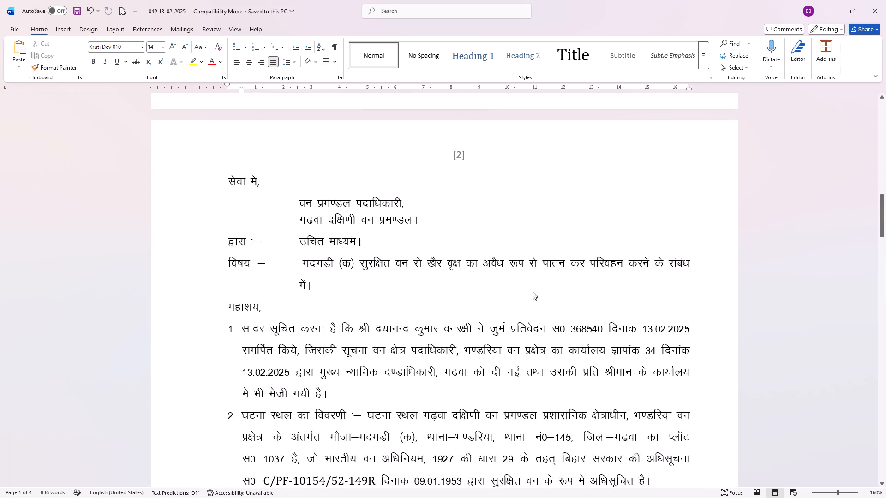
pyautogui.scroll(4, 533, 292)
pyautogui.scroll(-6, 533, 290)
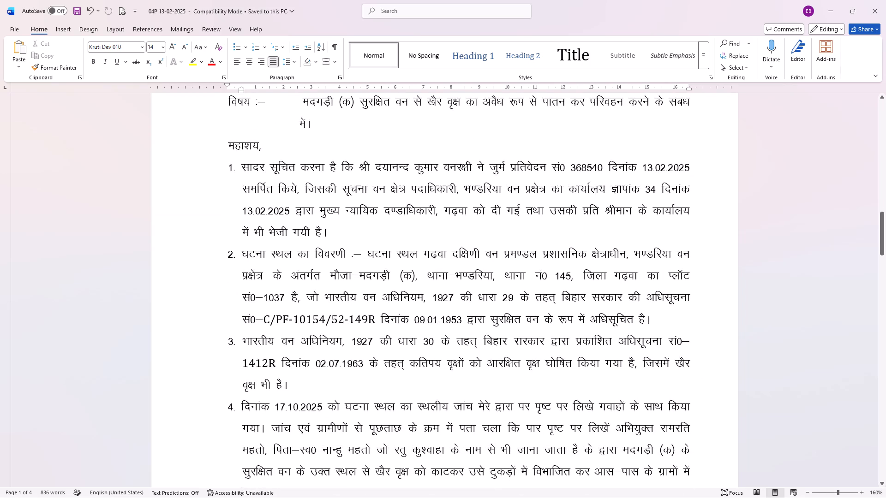
pyautogui.scroll(-3, 585, 242)
pyautogui.scroll(1, 552, 292)
pyautogui.scroll(-4, 552, 292)
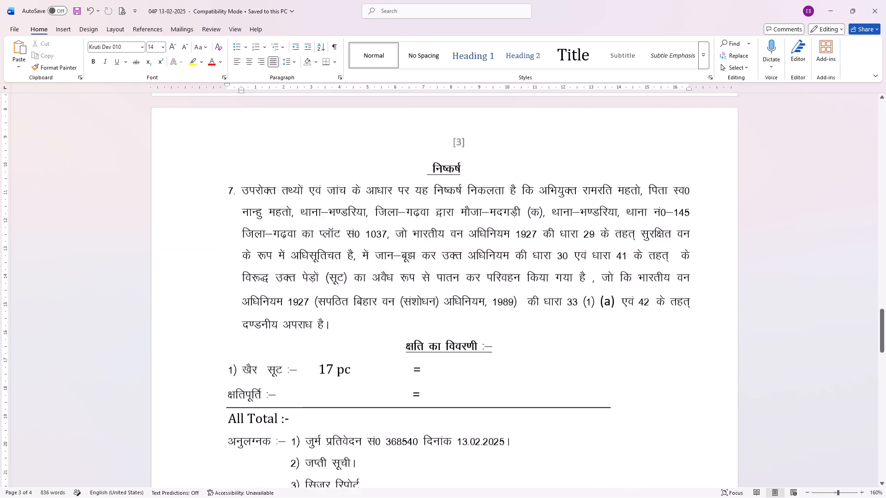
pyautogui.scroll(-7, 567, 319)
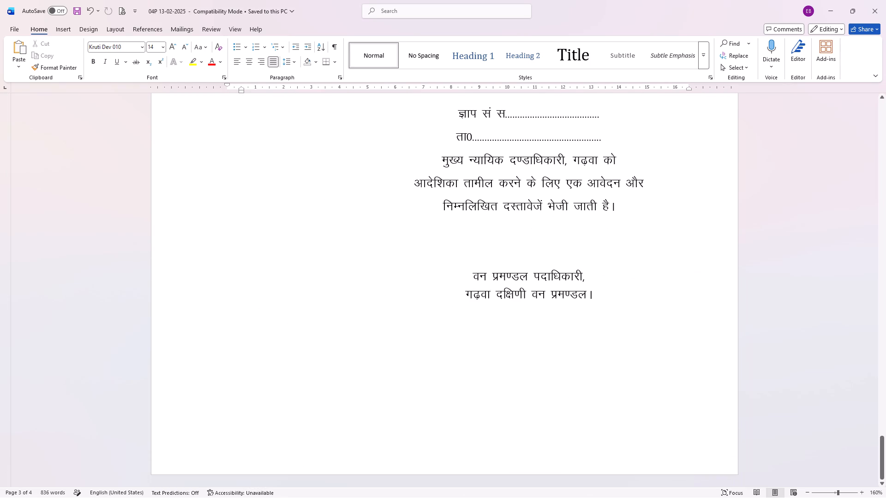
pyautogui.scroll(-4, 570, 320)
pyautogui.scroll(7, 570, 320)
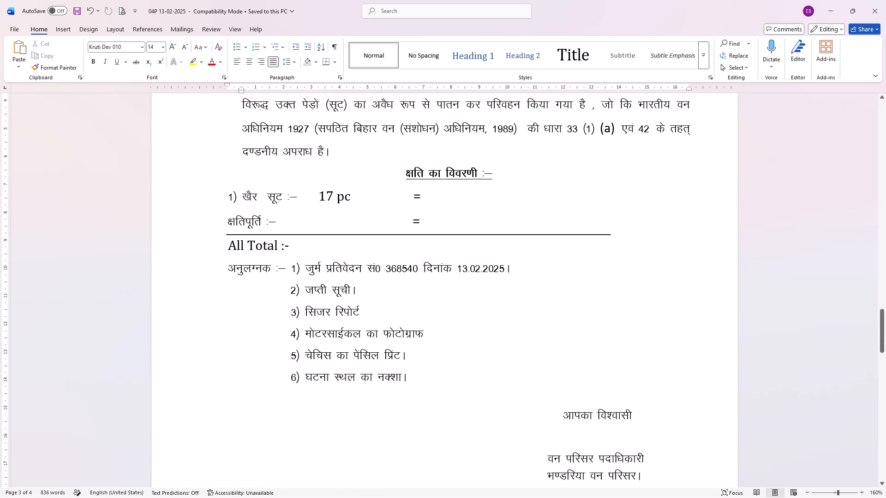
pyautogui.scroll(1, 571, 320)
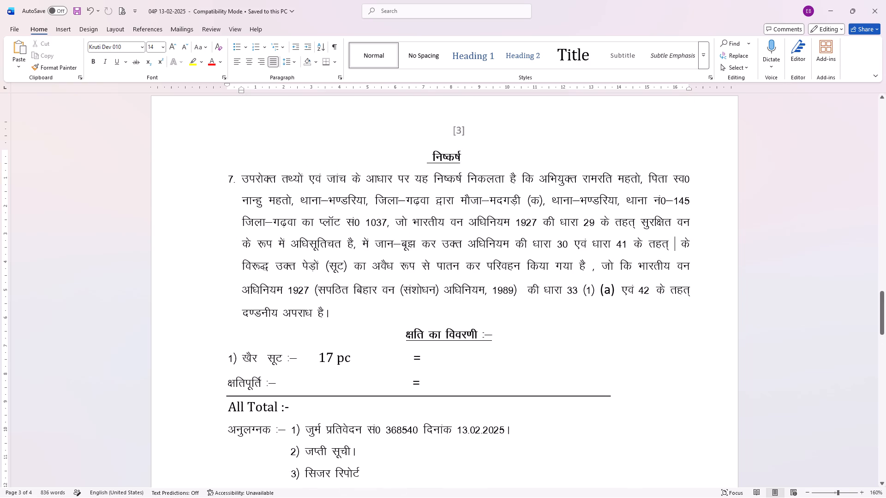
# Insert अधिसूचित झारखण्ड उपज after धारा 41 के तहत् in paragraph 7, leave a space after it, and save the document.
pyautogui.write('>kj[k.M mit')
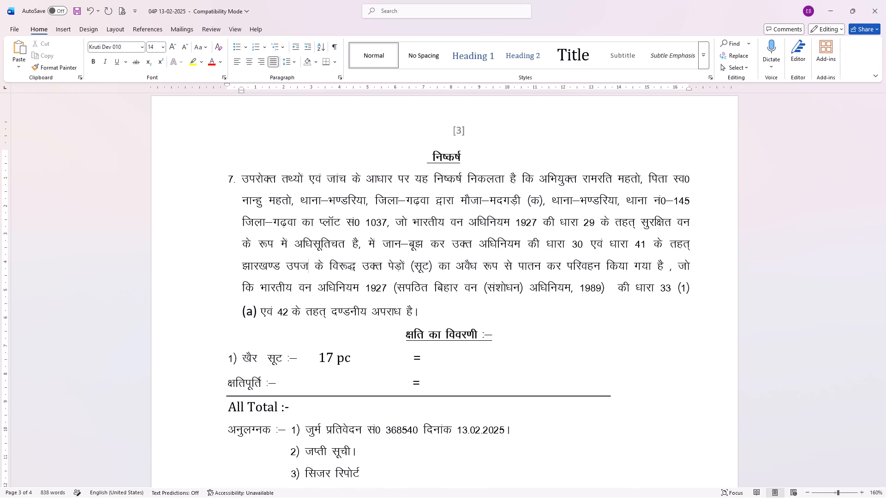
pyautogui.click(240, 266)
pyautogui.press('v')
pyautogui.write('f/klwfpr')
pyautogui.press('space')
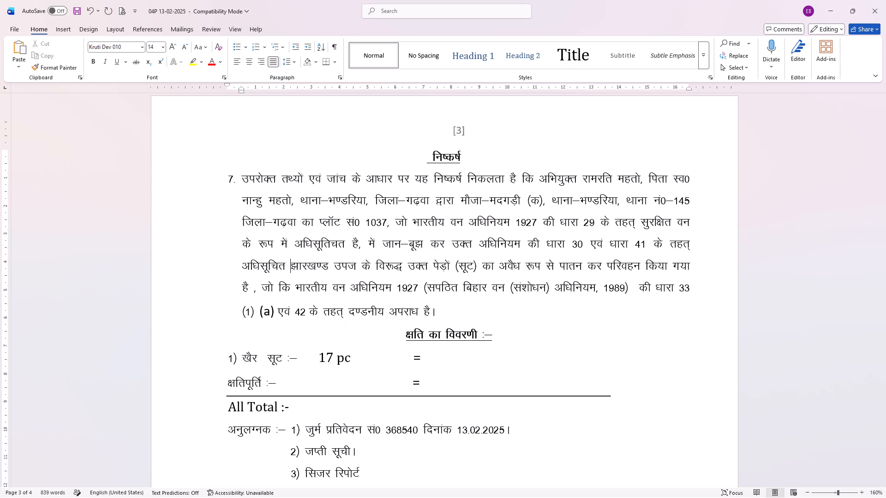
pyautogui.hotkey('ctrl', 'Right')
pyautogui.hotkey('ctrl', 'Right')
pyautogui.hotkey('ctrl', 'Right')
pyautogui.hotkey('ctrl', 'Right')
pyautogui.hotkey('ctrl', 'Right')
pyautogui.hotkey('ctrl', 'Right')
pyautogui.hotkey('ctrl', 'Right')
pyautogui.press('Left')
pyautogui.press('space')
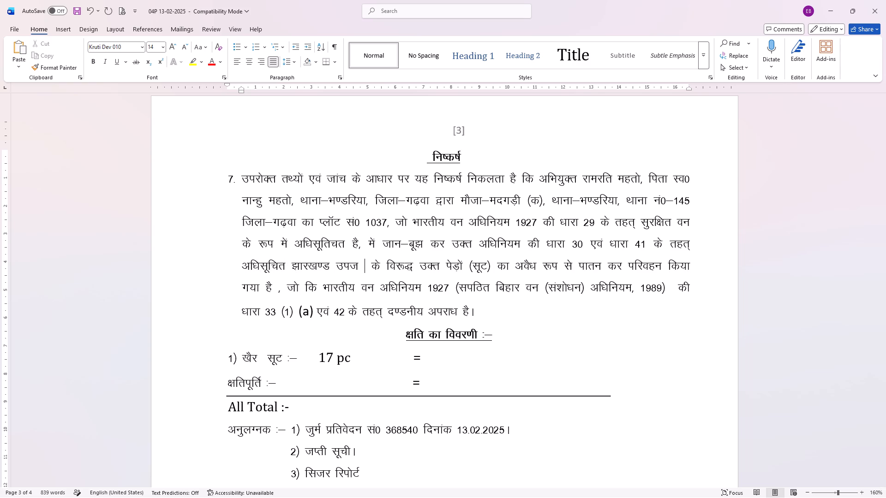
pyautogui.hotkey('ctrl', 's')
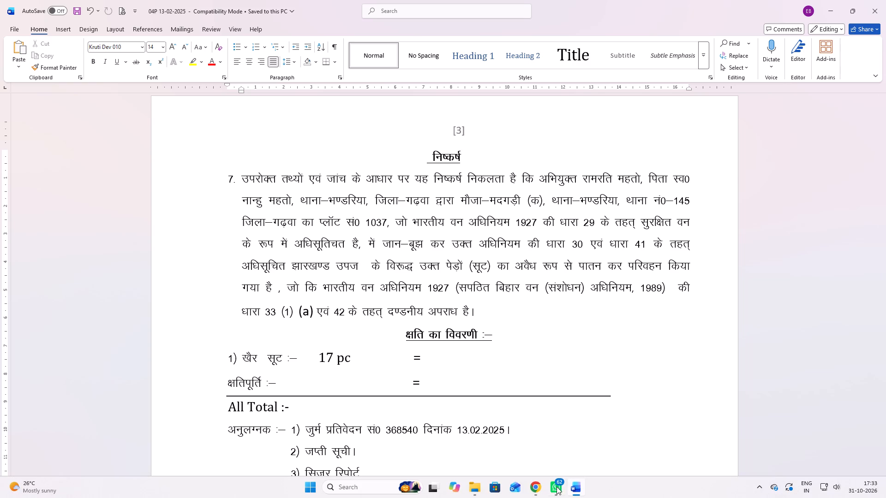
# Switch to File Explorer and find the Transit and Felling folder inside IFS on drive D.
pyautogui.click(533, 492)
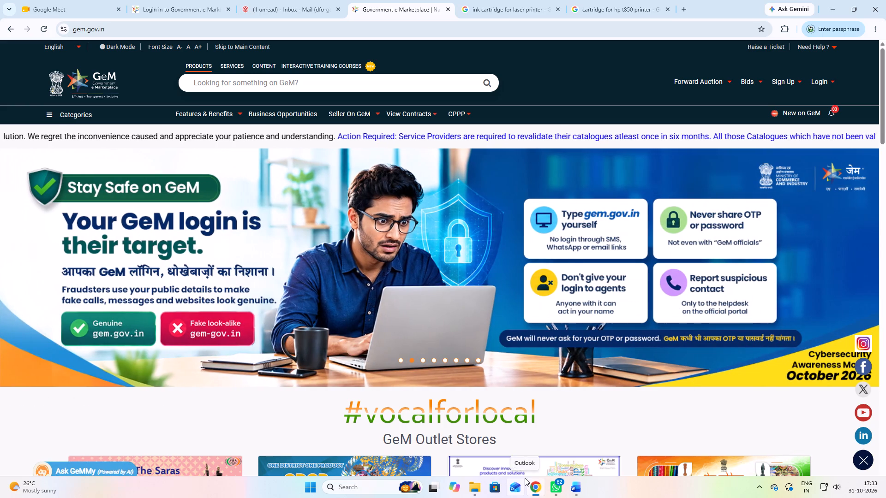
pyautogui.click(838, 0)
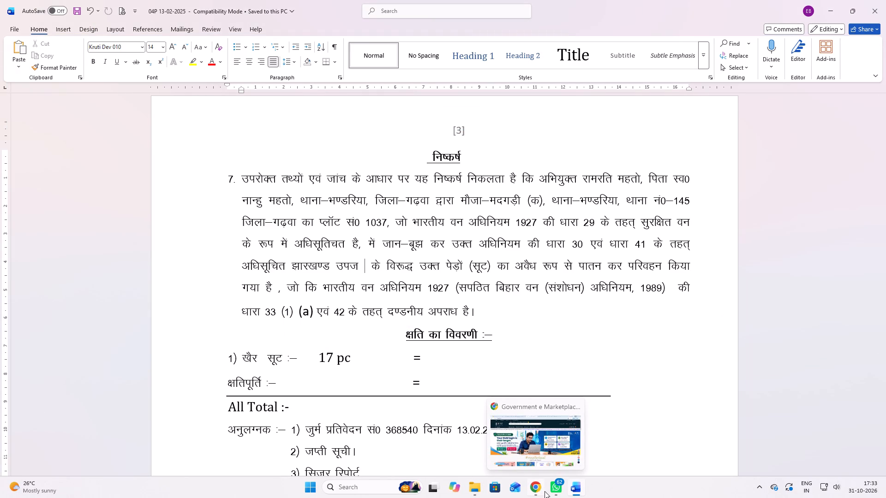
pyautogui.click(474, 487)
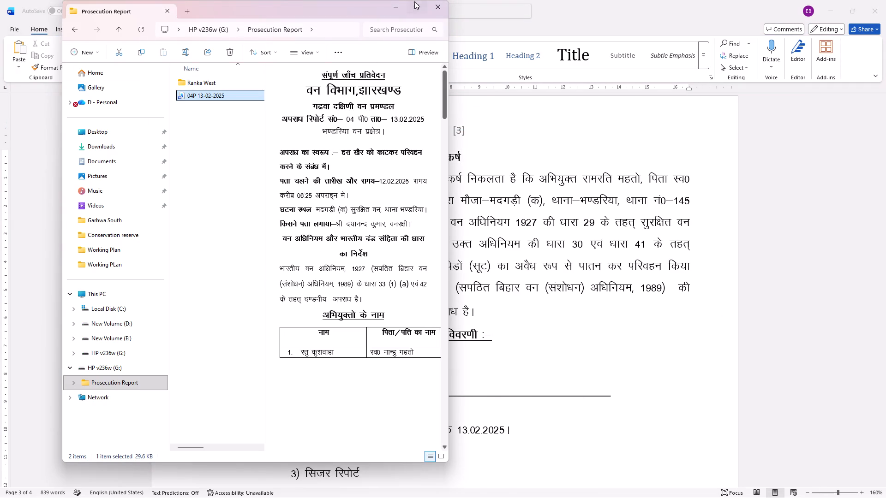
pyautogui.click(420, 6)
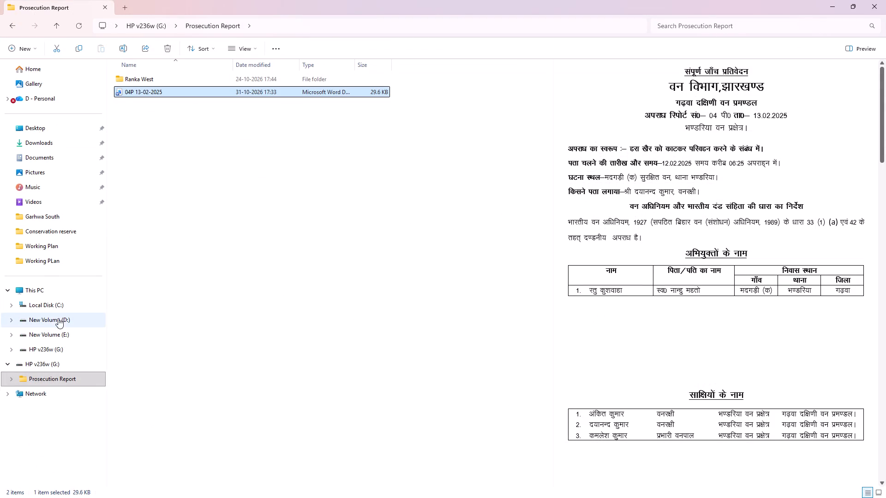
pyautogui.click(58, 219)
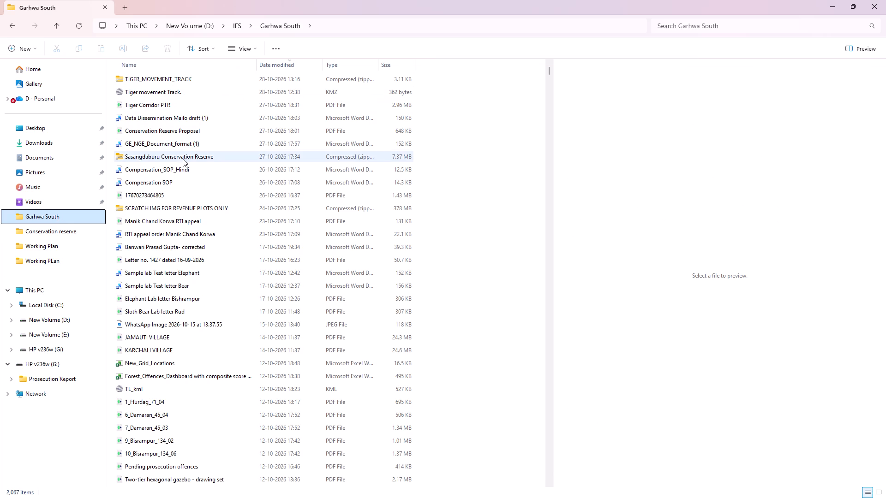
pyautogui.scroll(3, 183, 176)
pyautogui.scroll(4, 152, 210)
pyautogui.scroll(-7, 152, 210)
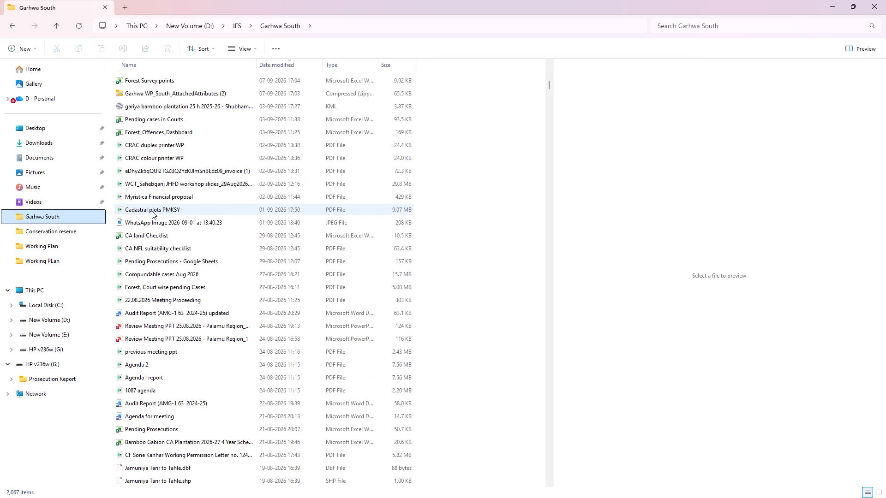
pyautogui.scroll(11, 152, 211)
pyautogui.click(234, 26)
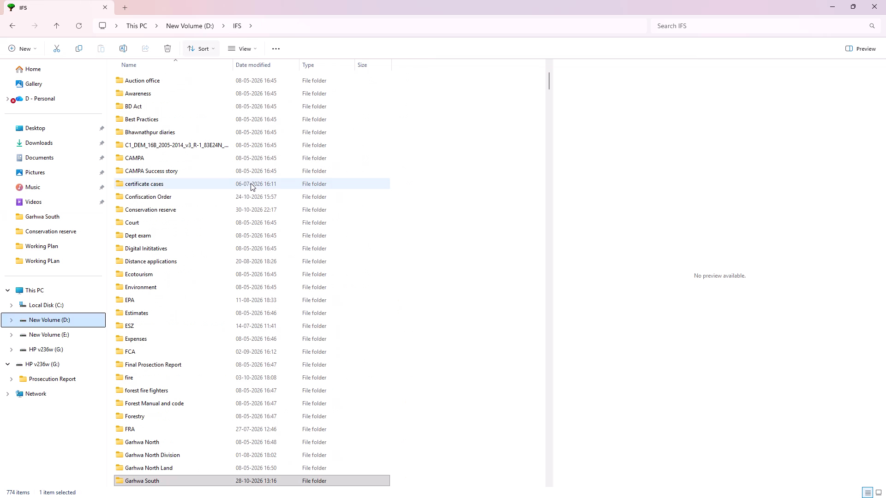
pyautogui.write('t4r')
pyautogui.click(251, 182)
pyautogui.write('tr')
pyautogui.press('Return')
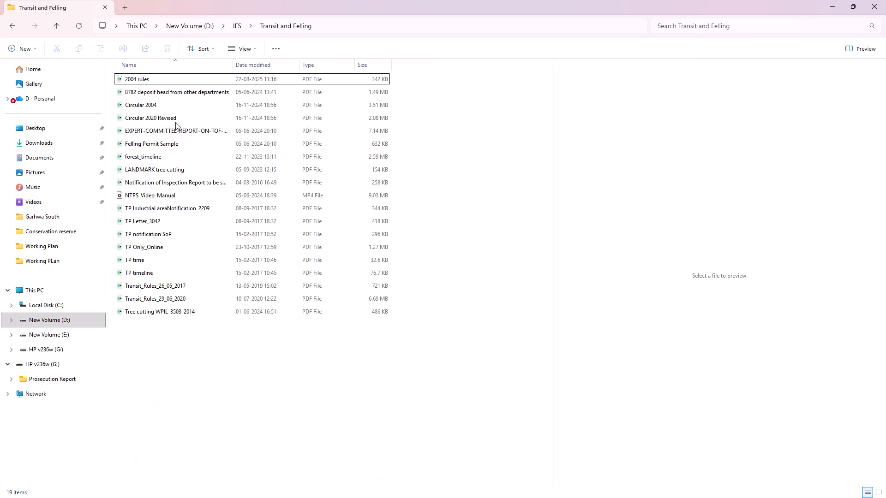
# Preview the felling permit sample and open the Transit_Rules_29_06_2020 PDF to check the title of the transit rules.
pyautogui.click(169, 145)
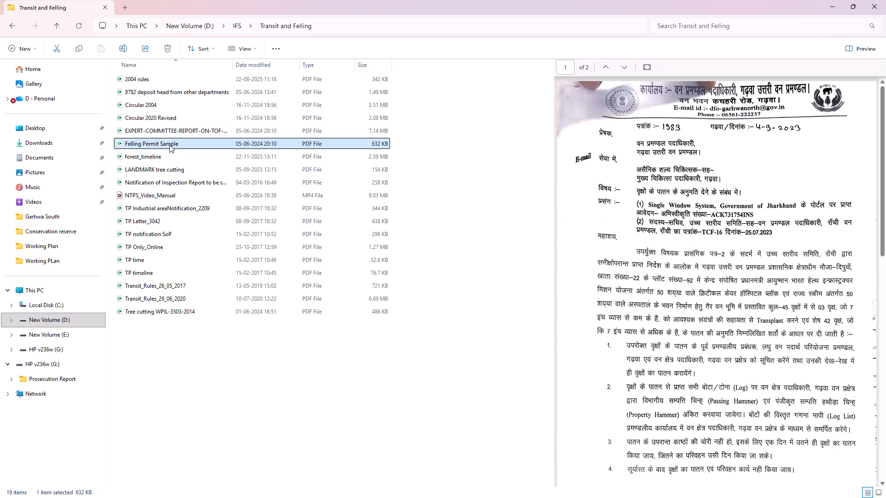
pyautogui.click(173, 297)
pyautogui.press('Return')
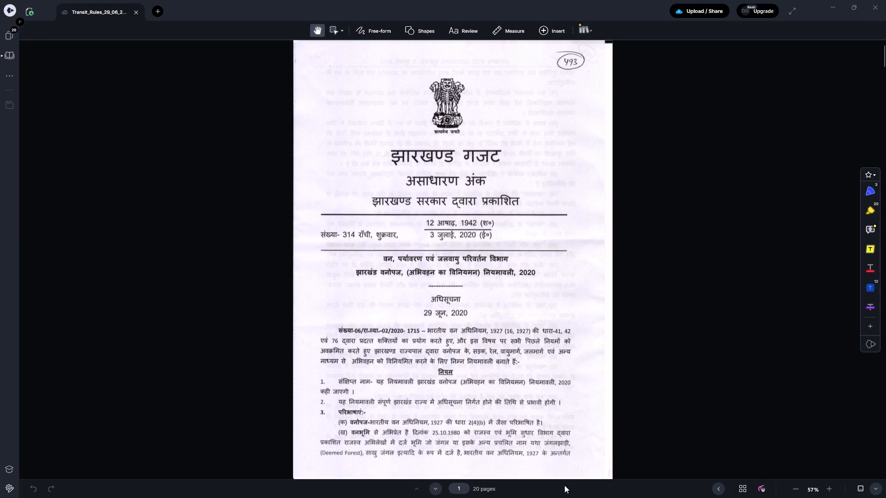
pyautogui.click(832, 6)
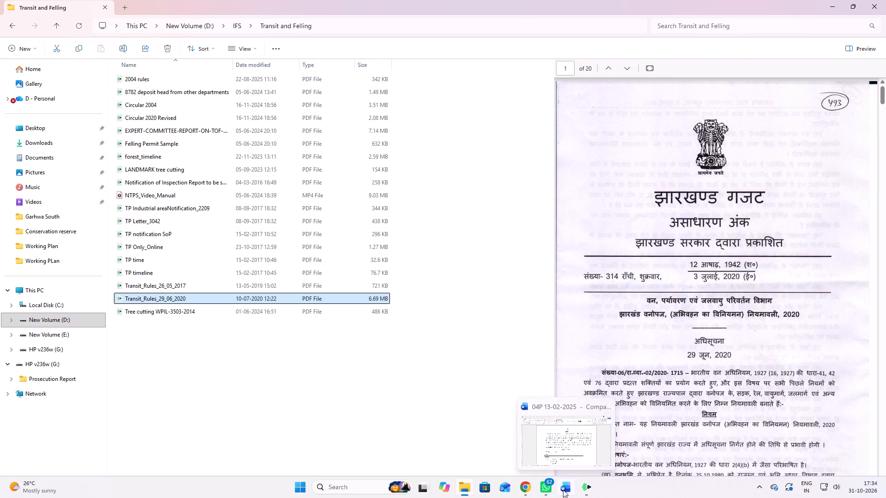
# Return to the report in Word and change उपज after झारखण्ड to वनोपज, followed by a comma.
pyautogui.click(567, 440)
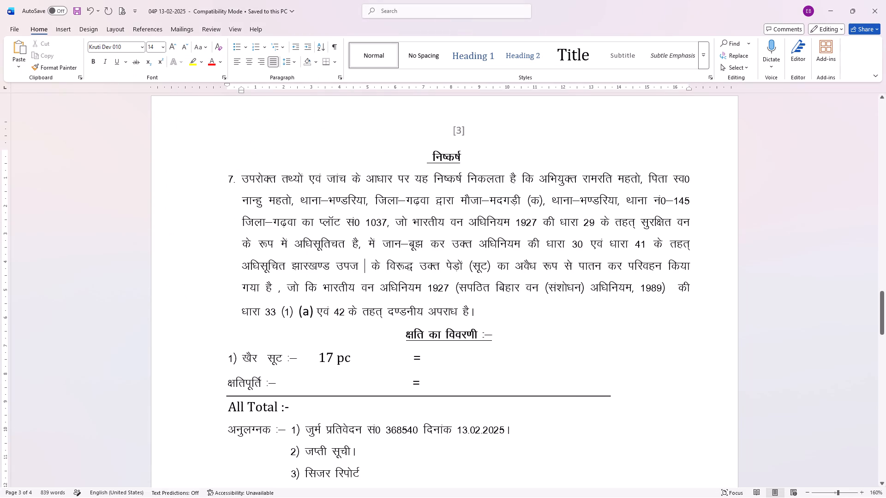
pyautogui.press('BackSpace')
pyautogui.press('BackSpace')
pyautogui.press('BackSpace')
pyautogui.press('BackSpace')
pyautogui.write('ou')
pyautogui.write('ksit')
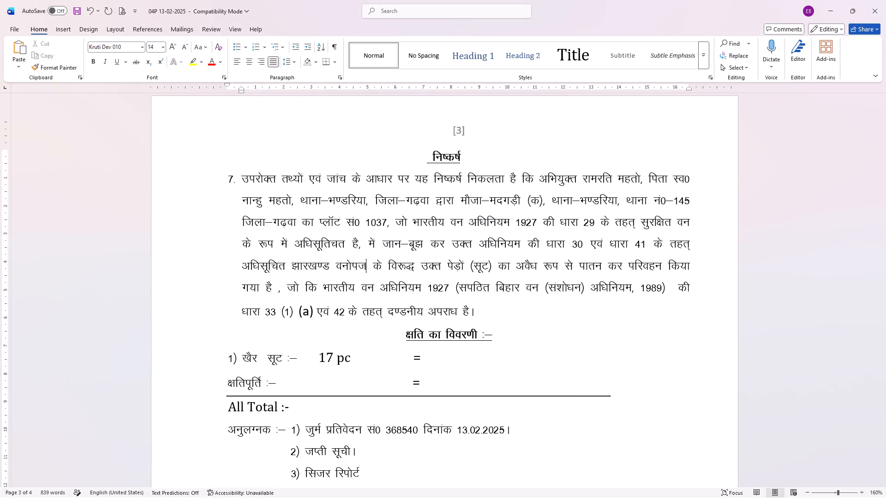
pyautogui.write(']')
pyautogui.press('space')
# Add (अभिवहन का विनियमन) in brackets after झारखण्ड वनोपज, checking the wording against the gazette PDF.
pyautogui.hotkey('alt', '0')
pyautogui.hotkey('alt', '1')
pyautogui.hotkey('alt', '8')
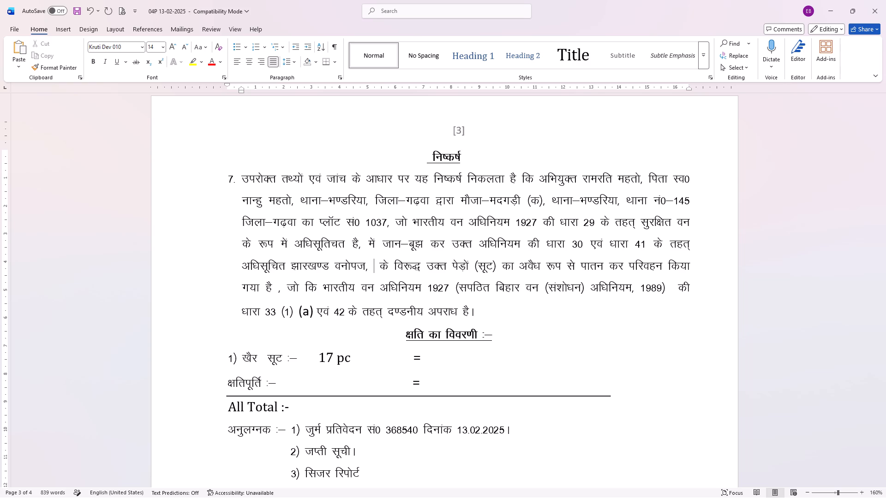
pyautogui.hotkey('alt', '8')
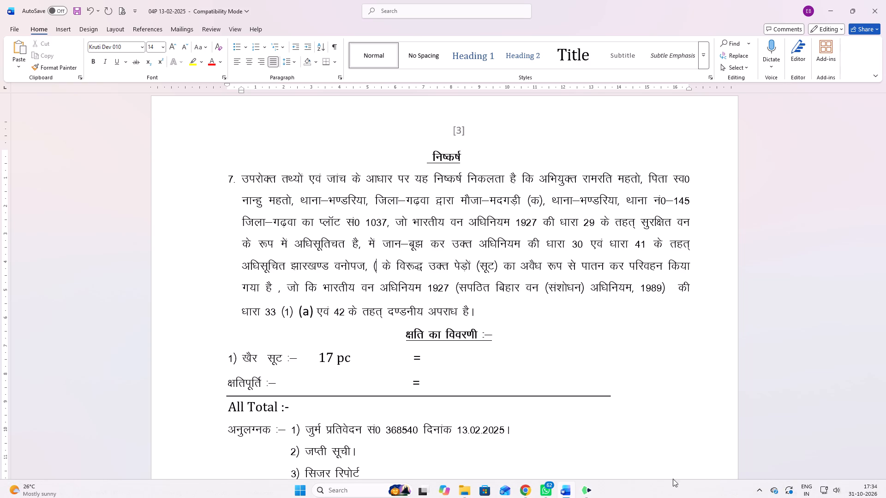
pyautogui.click(583, 492)
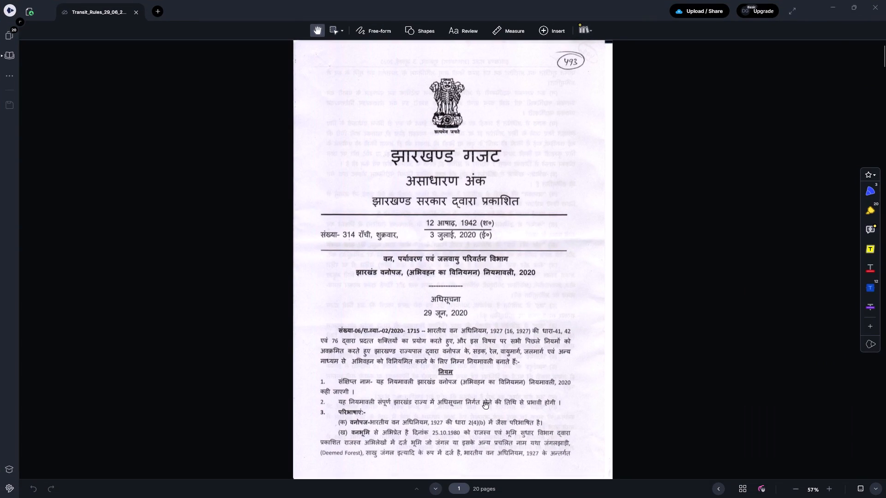
pyautogui.click(566, 488)
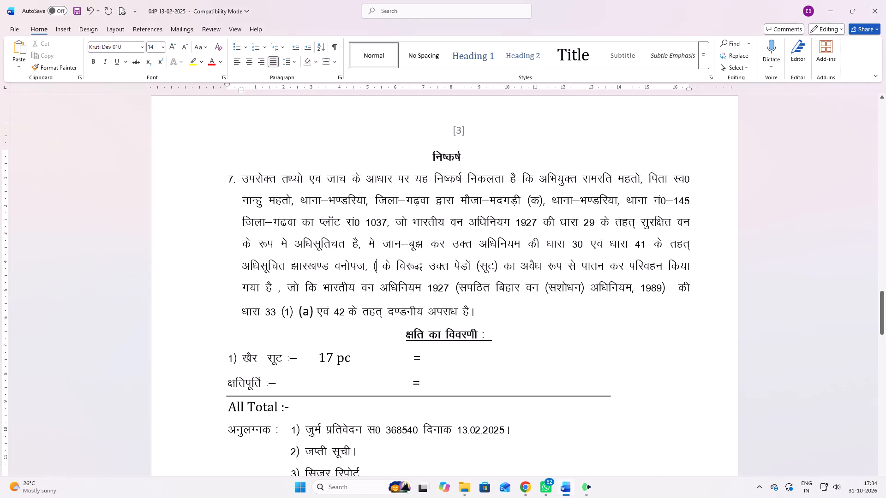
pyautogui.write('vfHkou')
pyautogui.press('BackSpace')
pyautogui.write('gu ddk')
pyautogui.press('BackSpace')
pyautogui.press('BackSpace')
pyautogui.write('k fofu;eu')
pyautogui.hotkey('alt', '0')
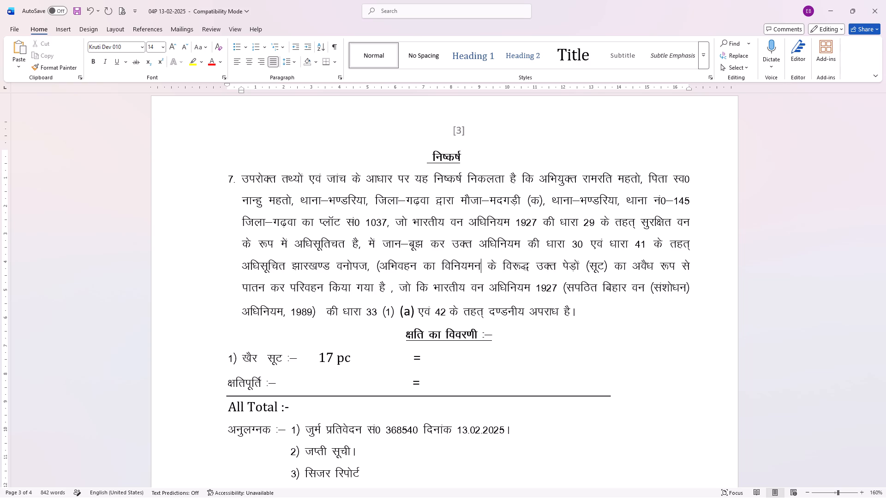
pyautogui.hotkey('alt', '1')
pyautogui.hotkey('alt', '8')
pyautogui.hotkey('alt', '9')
# Complete the rules title after (अभिवहन का विनियमन in point 7 with a closing bracket, a comma and नियमावली, 2020.
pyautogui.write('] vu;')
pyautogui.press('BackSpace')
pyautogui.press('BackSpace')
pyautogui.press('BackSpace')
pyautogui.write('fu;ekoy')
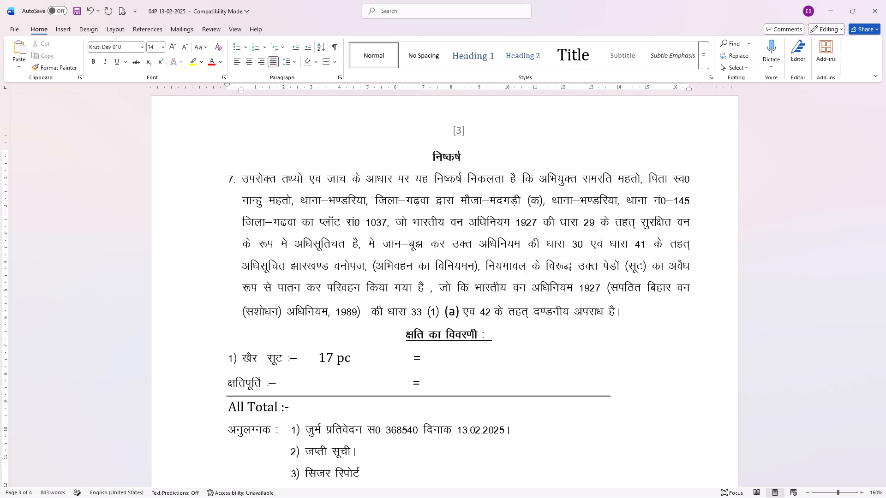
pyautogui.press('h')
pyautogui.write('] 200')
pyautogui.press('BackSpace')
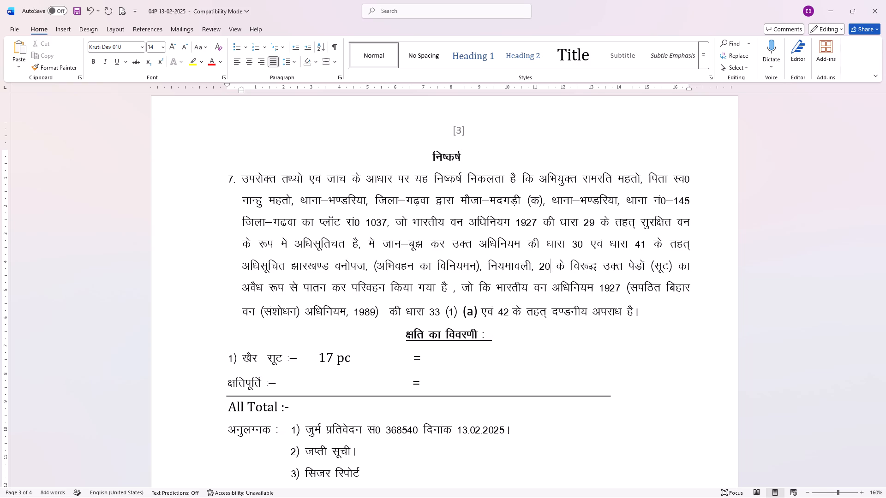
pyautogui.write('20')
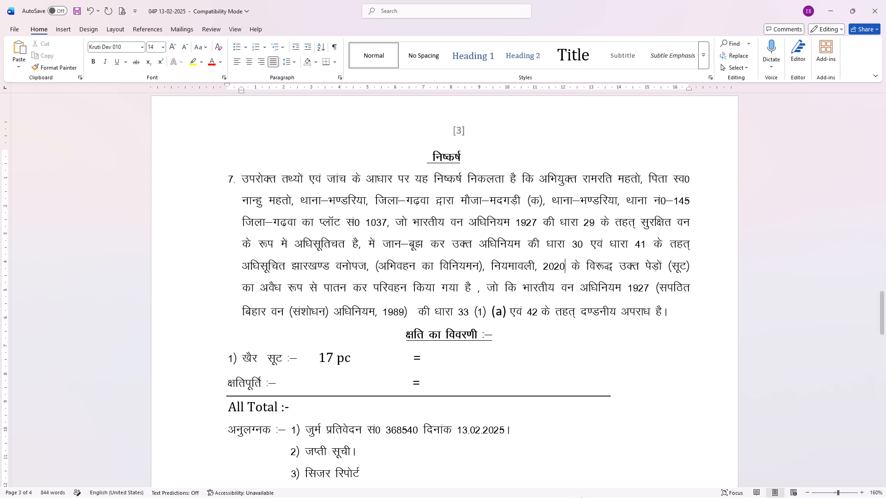
# Check the rules title against the gazette PDF, remove the comma after विनियमन) in the Word report, and save the document.
pyautogui.click(586, 491)
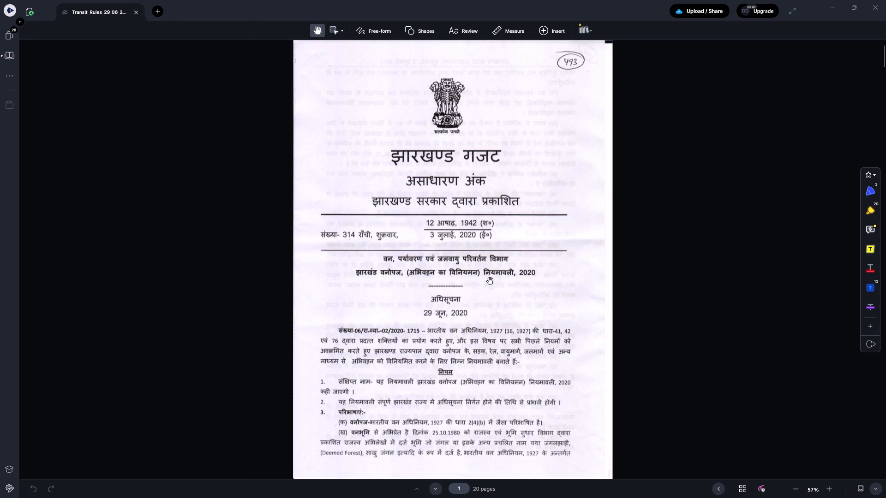
pyautogui.click(568, 488)
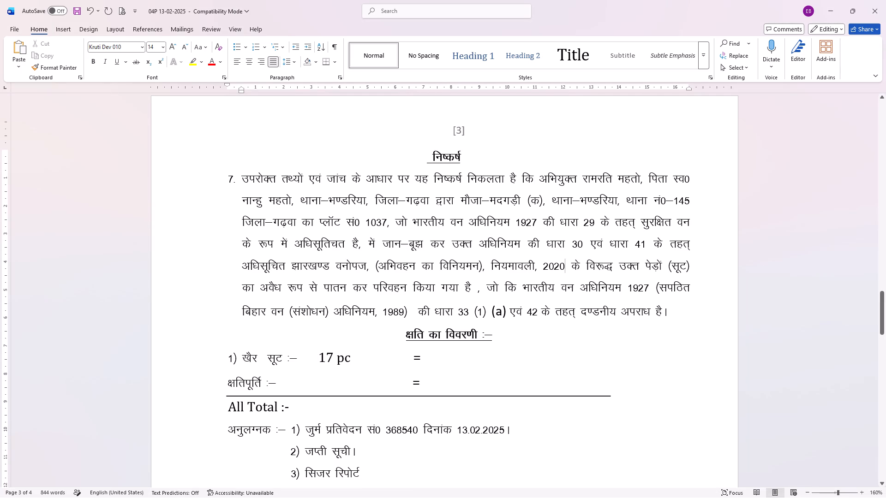
pyautogui.click(485, 266)
pyautogui.press('BackSpace')
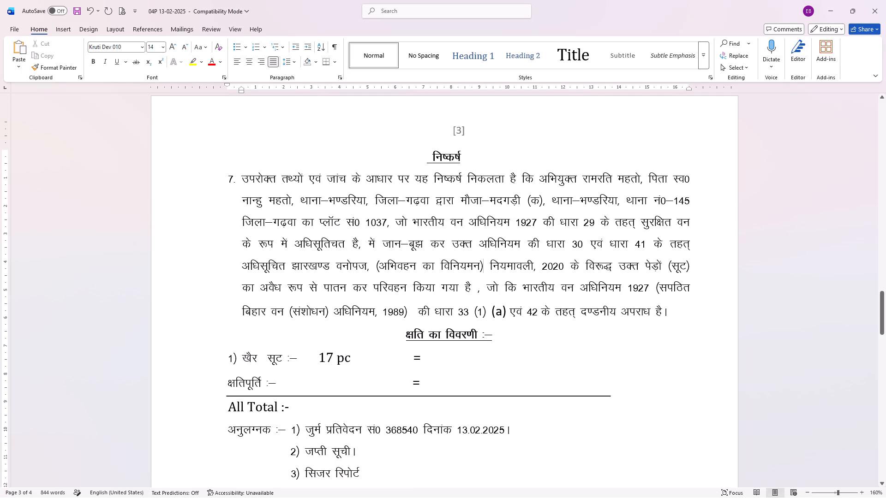
pyautogui.click(612, 267)
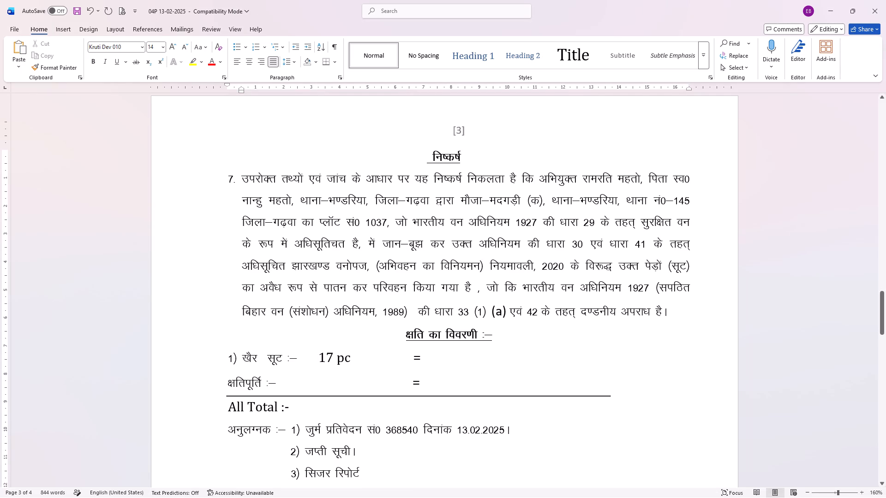
pyautogui.hotkey('ctrl', 's')
# Replace पेड़ों (सूट) after उक्त in point 7 with खैर वृक्ष.
pyautogui.click(620, 265)
pyautogui.moveTo(646, 267); pyautogui.dragTo(664, 270)
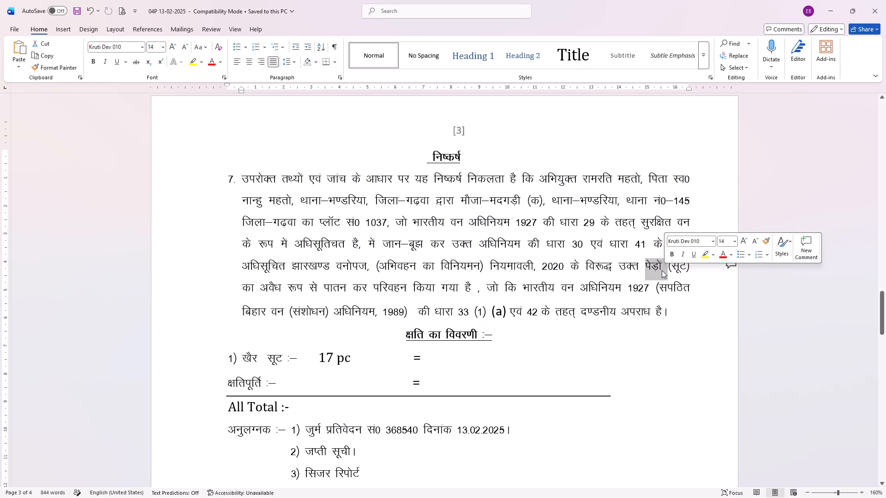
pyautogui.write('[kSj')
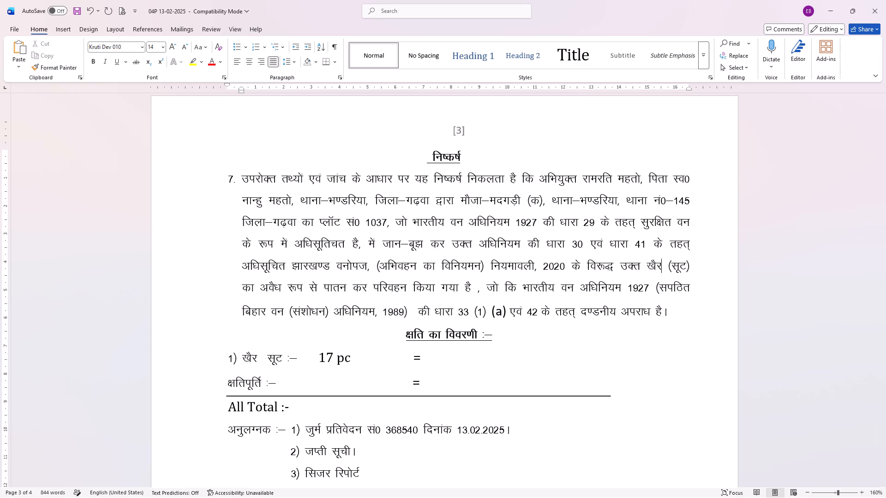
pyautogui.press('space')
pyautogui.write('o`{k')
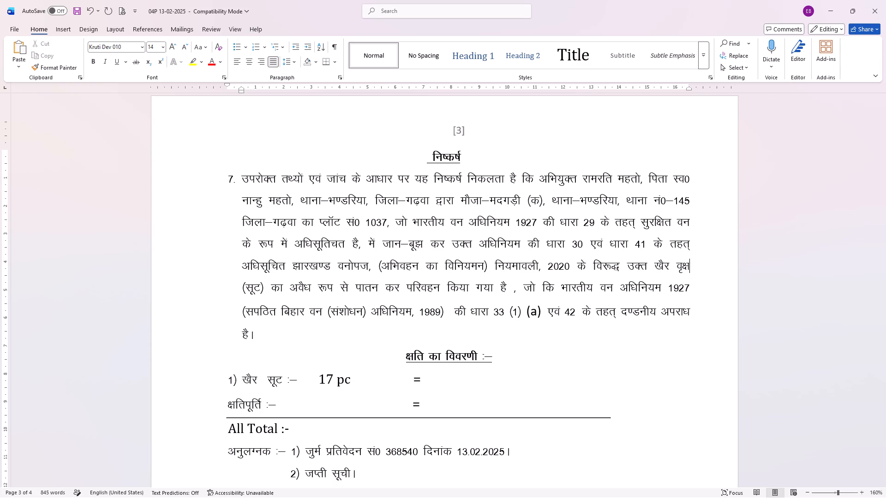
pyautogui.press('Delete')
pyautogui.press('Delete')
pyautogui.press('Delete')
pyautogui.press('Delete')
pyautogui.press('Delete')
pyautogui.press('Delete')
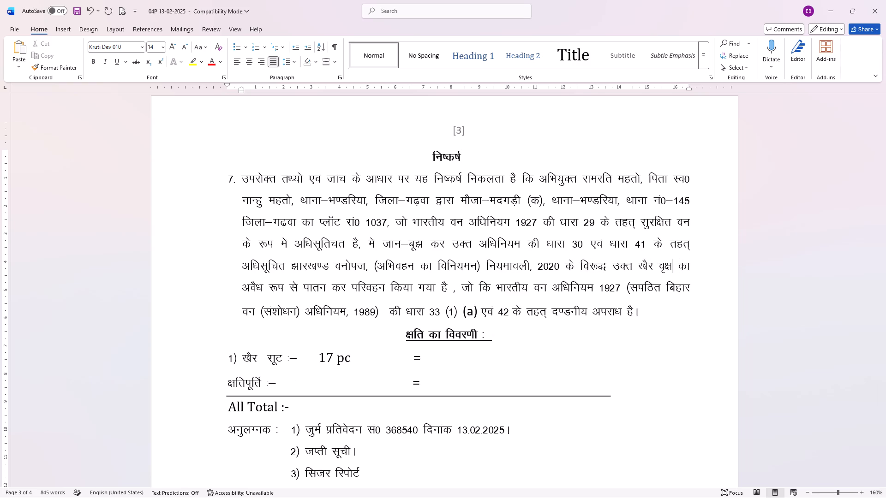
# Remove the extra space before the comma after किया गया है in point 7.
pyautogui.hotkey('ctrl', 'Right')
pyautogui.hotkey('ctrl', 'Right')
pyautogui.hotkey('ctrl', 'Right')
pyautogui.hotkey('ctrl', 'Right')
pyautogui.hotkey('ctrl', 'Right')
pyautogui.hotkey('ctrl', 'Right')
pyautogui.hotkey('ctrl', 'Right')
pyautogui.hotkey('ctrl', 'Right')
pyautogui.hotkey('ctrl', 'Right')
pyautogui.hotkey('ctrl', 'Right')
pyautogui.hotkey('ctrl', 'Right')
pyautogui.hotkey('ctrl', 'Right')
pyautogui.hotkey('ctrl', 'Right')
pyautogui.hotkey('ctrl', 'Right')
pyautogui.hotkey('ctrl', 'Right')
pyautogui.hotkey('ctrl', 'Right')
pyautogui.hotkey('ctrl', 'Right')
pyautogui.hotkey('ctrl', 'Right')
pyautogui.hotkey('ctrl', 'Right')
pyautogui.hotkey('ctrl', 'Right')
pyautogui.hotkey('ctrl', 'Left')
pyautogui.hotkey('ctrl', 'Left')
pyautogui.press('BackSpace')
# Delete the word कि after जो, before भारतीय वन अधिनियम, in point 7.
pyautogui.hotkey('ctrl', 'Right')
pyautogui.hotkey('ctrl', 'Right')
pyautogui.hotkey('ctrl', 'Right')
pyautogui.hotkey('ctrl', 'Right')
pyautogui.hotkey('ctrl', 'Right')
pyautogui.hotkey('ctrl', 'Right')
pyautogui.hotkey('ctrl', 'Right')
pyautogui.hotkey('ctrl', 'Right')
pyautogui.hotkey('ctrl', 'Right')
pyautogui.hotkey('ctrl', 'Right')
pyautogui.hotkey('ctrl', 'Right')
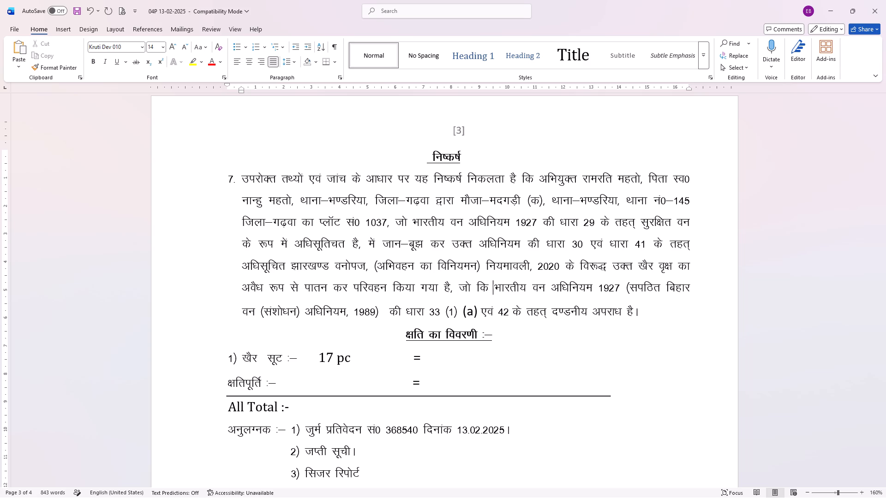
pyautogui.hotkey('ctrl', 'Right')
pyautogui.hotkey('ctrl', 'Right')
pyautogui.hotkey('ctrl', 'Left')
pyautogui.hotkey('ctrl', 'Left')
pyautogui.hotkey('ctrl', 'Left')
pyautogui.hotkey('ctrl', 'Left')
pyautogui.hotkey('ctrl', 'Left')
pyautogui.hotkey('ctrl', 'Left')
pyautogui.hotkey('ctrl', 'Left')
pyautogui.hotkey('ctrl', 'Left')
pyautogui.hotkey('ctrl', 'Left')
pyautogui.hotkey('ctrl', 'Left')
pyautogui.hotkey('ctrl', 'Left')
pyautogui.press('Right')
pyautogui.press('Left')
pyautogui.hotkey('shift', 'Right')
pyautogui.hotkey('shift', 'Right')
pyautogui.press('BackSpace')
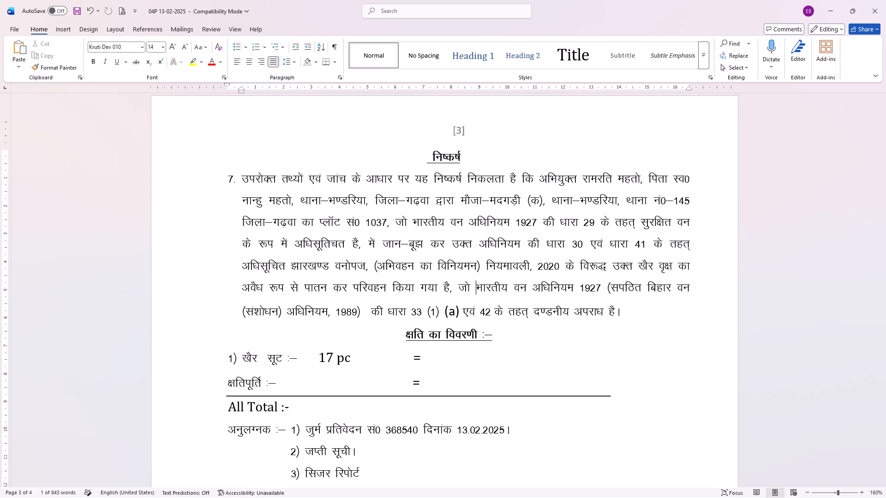
# Delete (सपठित बिहार वन (संशोधन) after भारतीय वन अधिनियम 1927, leaving a single space after 1927.
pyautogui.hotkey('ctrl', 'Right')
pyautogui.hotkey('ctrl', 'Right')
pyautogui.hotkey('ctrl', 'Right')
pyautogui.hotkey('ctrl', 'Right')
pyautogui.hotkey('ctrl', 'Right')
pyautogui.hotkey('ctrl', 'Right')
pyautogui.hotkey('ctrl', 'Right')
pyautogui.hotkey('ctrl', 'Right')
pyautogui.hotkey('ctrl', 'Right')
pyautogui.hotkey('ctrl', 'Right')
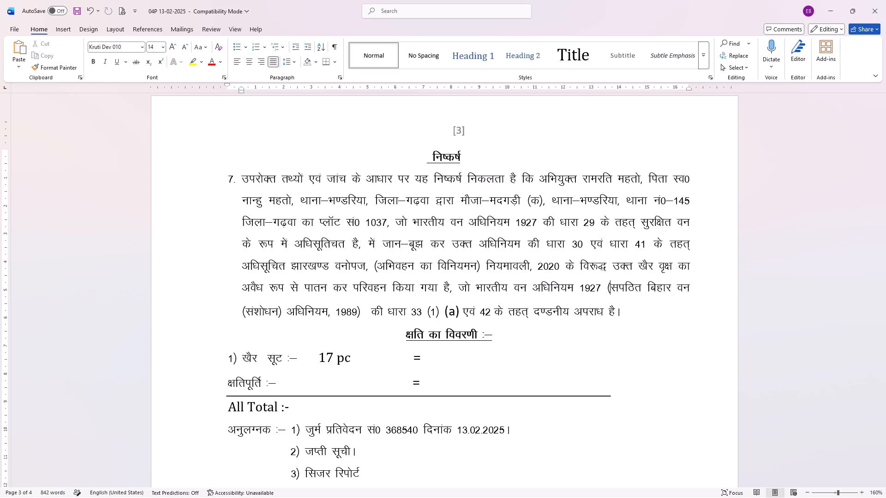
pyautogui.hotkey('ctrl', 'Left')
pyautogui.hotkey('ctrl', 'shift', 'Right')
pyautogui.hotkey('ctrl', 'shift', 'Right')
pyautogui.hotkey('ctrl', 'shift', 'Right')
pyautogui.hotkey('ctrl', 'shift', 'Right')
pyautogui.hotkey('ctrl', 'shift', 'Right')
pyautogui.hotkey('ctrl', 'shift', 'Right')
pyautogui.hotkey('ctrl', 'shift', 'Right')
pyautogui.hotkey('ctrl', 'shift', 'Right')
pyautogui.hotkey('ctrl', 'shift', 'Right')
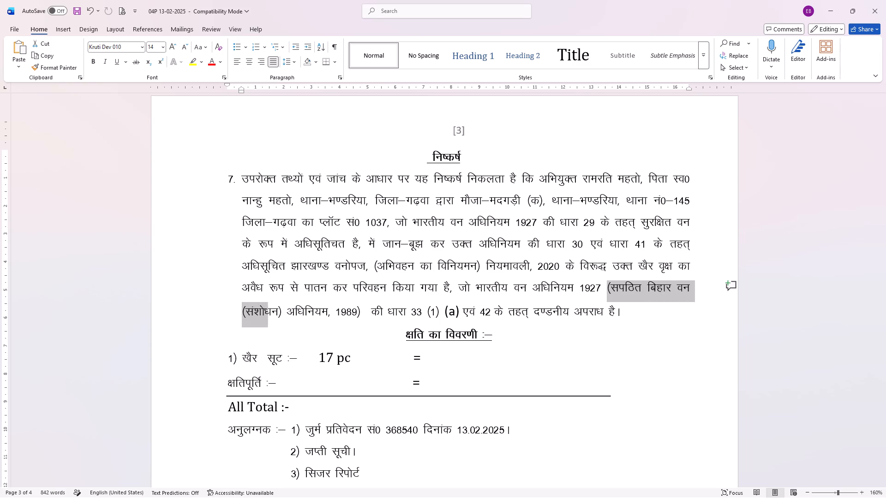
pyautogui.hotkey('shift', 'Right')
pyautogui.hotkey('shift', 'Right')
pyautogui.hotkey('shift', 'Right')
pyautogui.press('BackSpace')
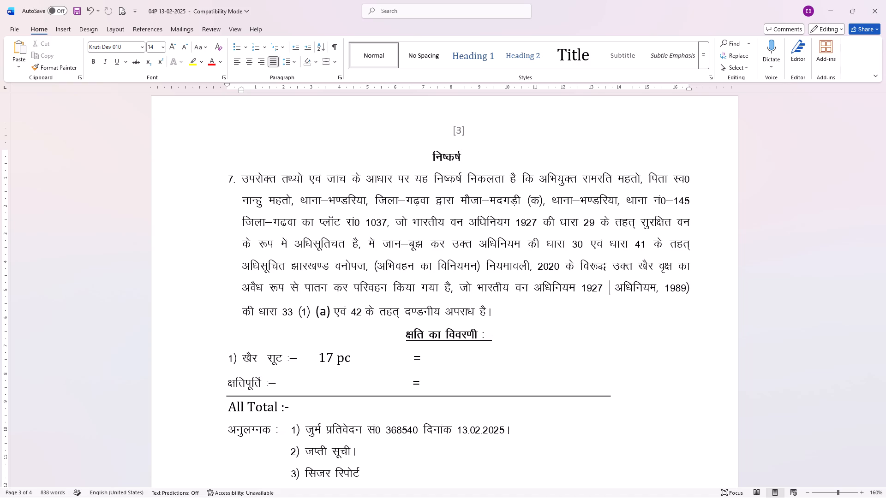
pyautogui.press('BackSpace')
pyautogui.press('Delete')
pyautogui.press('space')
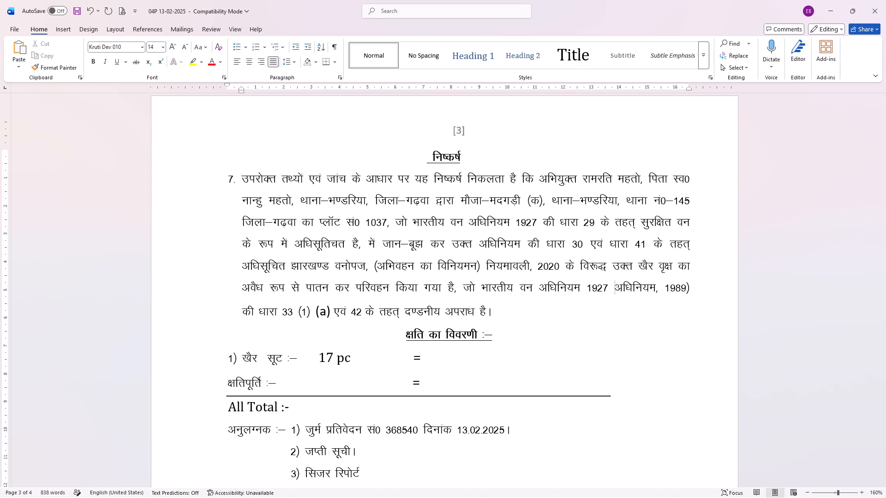
# Insert a comma after अधिनियम, before 1927, in the closing भारतीय वन अधिनियम citation of point 7.
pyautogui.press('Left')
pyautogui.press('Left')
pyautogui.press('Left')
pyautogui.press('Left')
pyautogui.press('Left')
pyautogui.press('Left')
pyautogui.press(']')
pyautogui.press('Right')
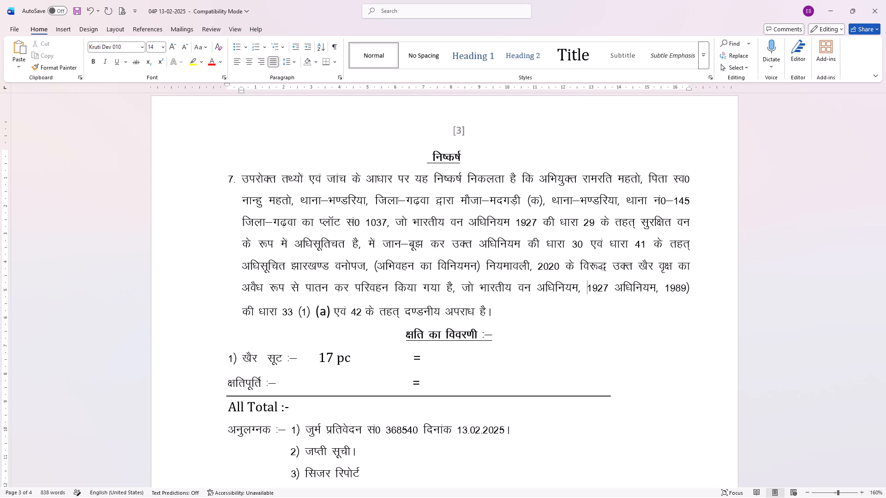
# Delete the leftover अधिनियम, 1989) between 1927 and की धारा 33 in point 7.
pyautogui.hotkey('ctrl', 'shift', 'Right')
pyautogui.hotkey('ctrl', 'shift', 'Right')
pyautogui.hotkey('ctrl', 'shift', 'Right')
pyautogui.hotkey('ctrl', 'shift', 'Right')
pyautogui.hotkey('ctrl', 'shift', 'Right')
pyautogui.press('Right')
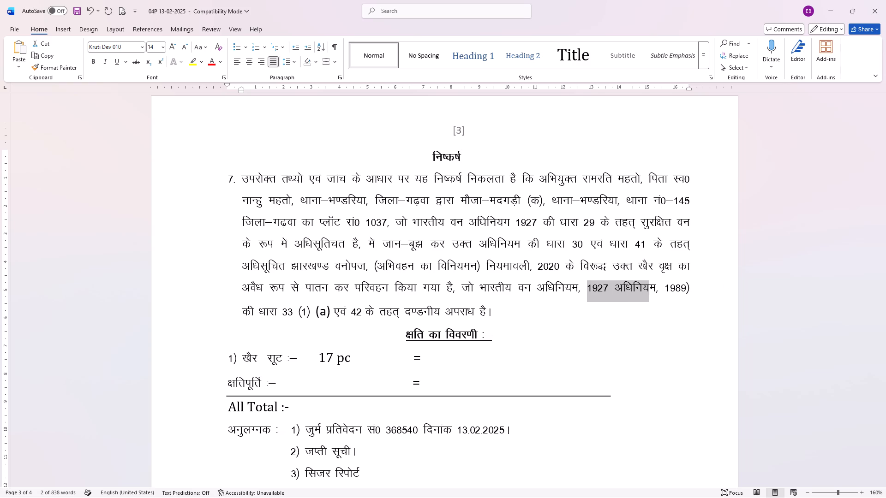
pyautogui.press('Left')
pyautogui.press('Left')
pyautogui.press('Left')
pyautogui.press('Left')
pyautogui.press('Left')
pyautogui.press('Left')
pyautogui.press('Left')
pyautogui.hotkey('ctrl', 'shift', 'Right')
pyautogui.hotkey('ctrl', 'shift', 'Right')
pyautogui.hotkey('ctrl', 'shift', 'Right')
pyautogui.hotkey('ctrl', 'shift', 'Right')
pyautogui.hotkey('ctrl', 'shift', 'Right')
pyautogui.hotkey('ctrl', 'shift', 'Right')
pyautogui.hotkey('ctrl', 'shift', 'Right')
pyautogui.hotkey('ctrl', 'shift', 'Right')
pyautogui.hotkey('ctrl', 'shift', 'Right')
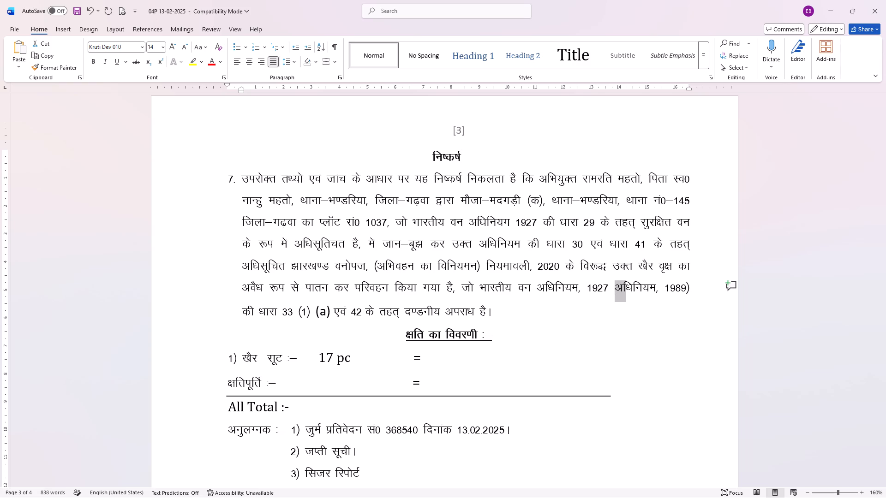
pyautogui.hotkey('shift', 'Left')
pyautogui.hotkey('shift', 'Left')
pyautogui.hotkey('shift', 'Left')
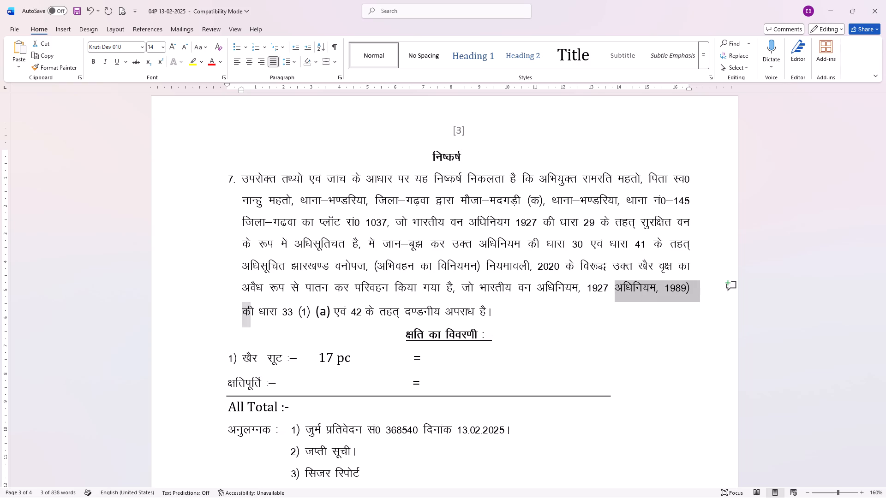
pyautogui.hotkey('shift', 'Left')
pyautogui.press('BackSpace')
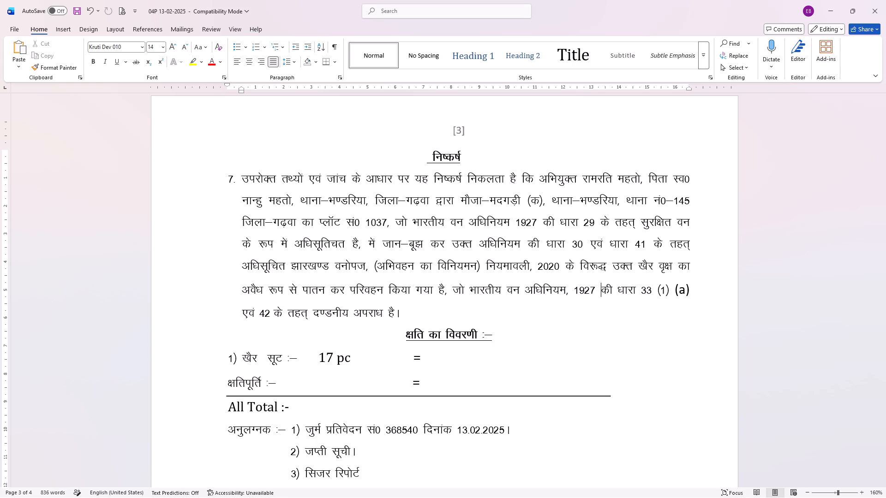
# Set the font size of (a) after धारा 33 (1) to 12, keeping it non-bold.
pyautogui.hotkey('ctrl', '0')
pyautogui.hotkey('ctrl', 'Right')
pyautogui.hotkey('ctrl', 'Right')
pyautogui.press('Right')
pyautogui.click(672, 290)
pyautogui.hotkey('shift', 'Right')
pyautogui.hotkey('shift', 'Right')
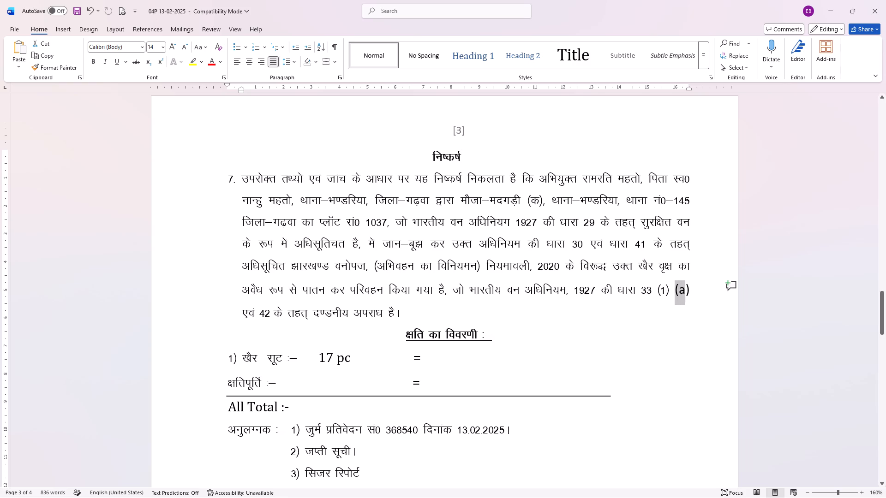
pyautogui.hotkey('shift', 'Right')
pyautogui.hotkey('ctrl', 'b')
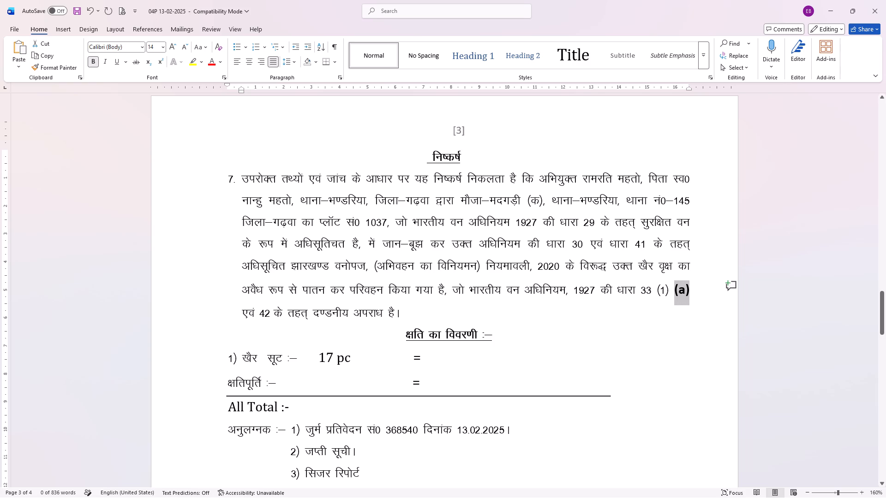
pyautogui.hotkey('ctrl', 'b')
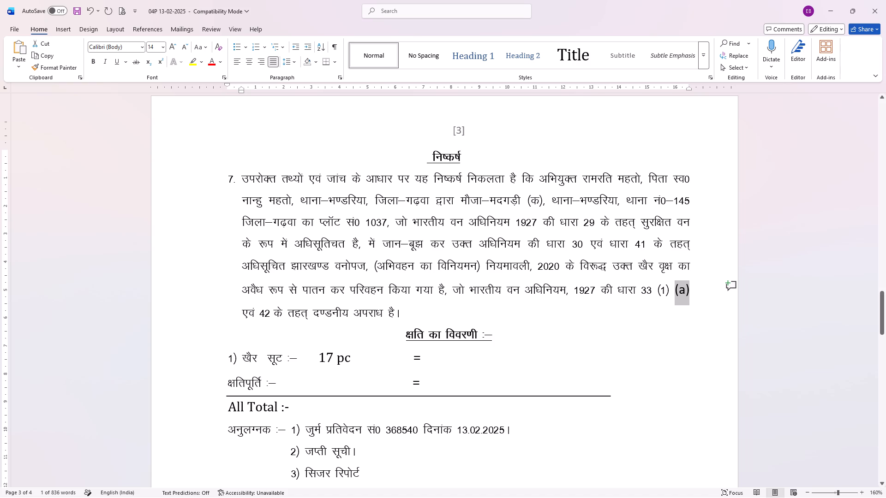
pyautogui.click(156, 43)
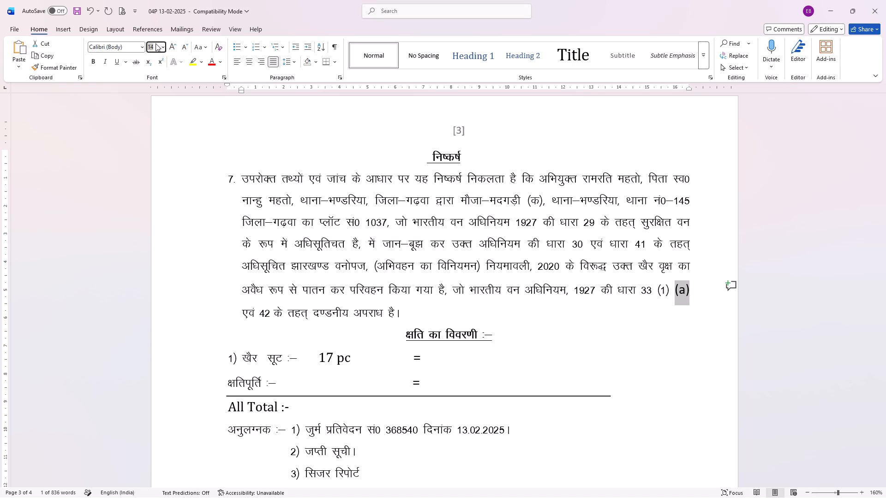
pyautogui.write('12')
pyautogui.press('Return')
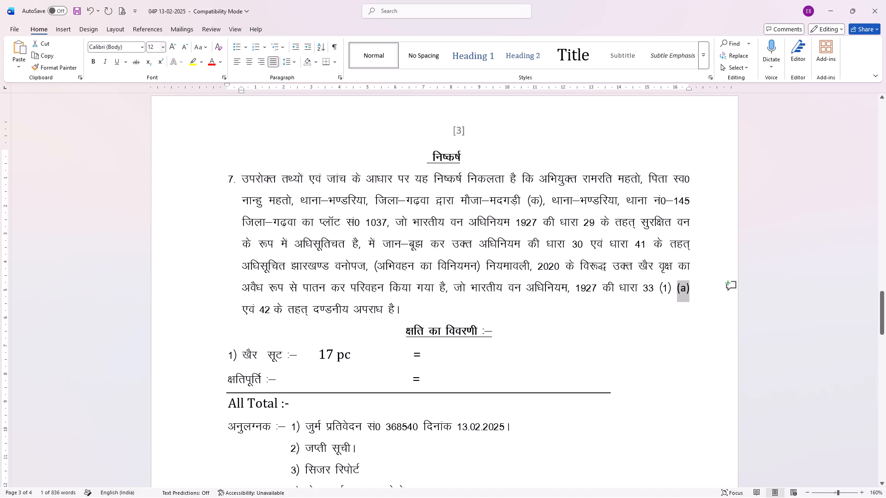
pyautogui.click(667, 290)
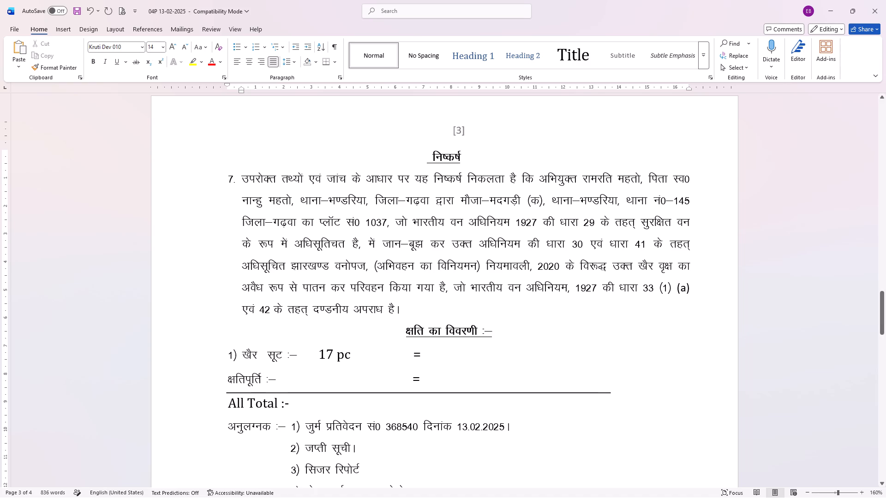
# Save the report with the corrected point 7.
pyautogui.click(398, 311)
pyautogui.hotkey('ctrl', 's')
pyautogui.hotkey('ctrl', 's')
# Delete the whole क्षति का विवरणी section through the All Total line, leaving one blank line before अनुलग्नक.
pyautogui.click(446, 340)
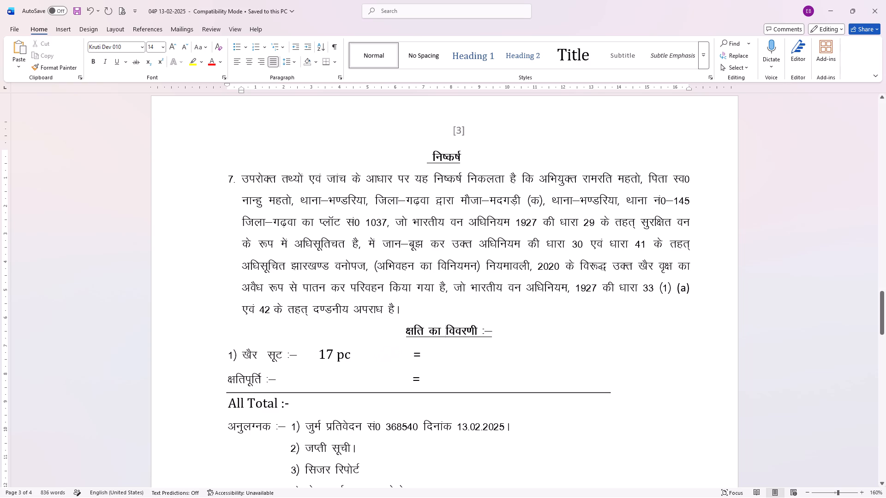
pyautogui.moveTo(404, 328); pyautogui.dragTo(404, 444)
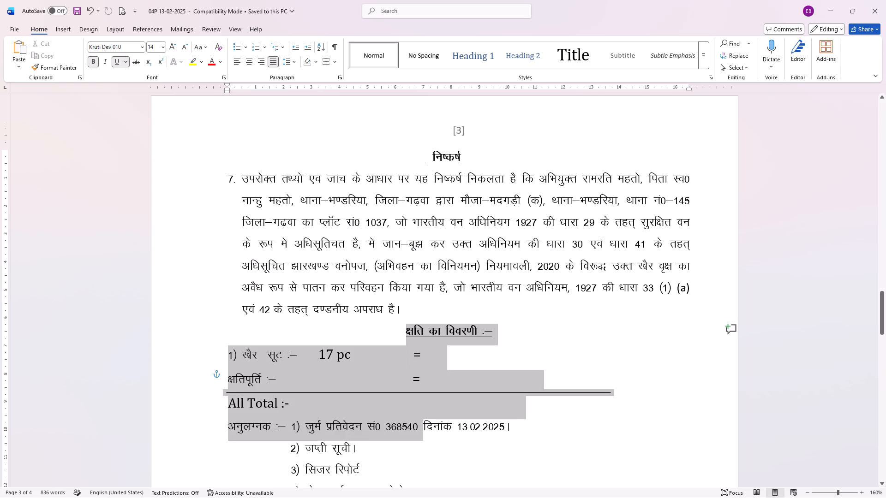
pyautogui.moveTo(404, 444); pyautogui.dragTo(336, 390)
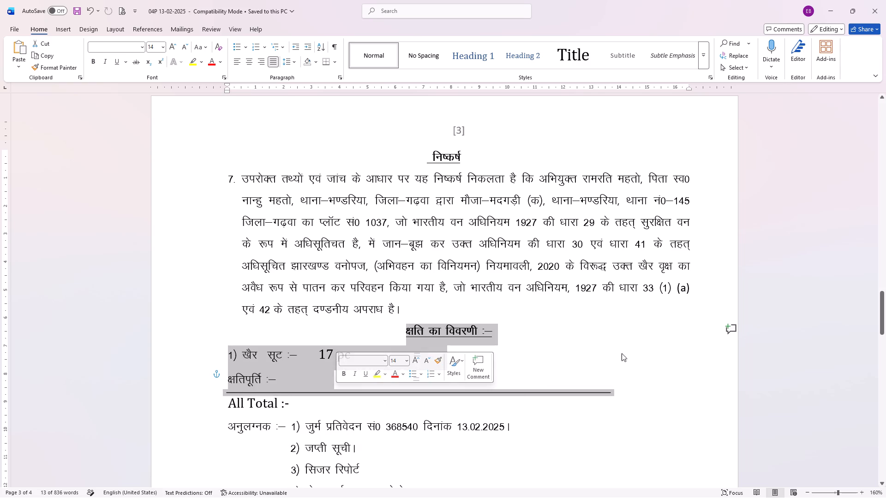
pyautogui.moveTo(882, 301); pyautogui.dragTo(885, 328)
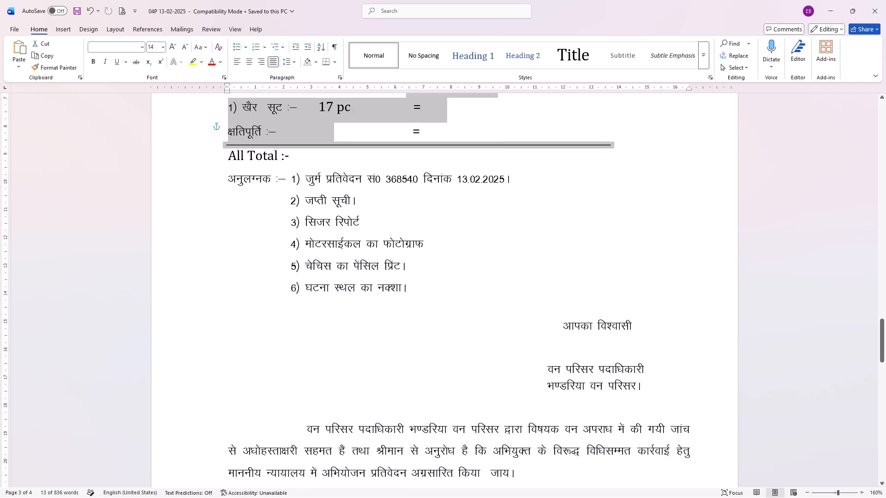
pyautogui.hotkey('shift', 'Down')
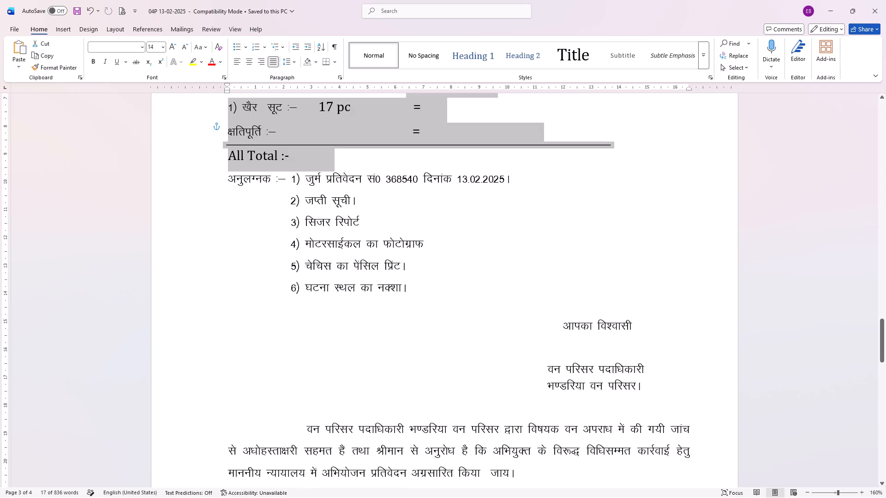
pyautogui.press('Delete')
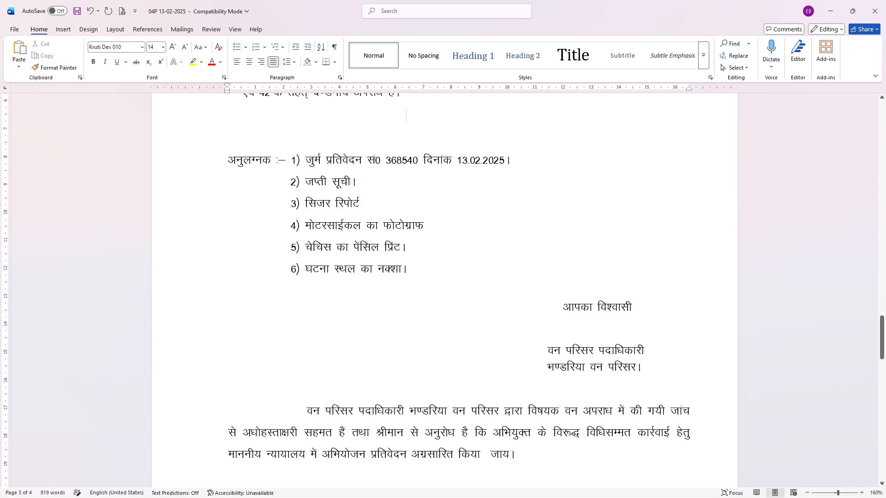
pyautogui.press('BackSpace')
pyautogui.press('BackSpace')
pyautogui.press('BackSpace')
pyautogui.press('BackSpace')
pyautogui.press('BackSpace')
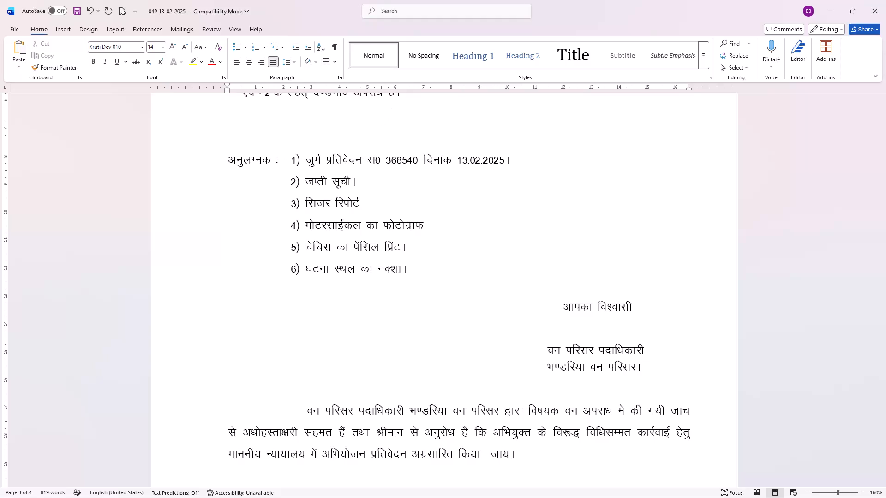
pyautogui.hotkey('ctrl', 'shift', 'Left')
pyautogui.press('BackSpace')
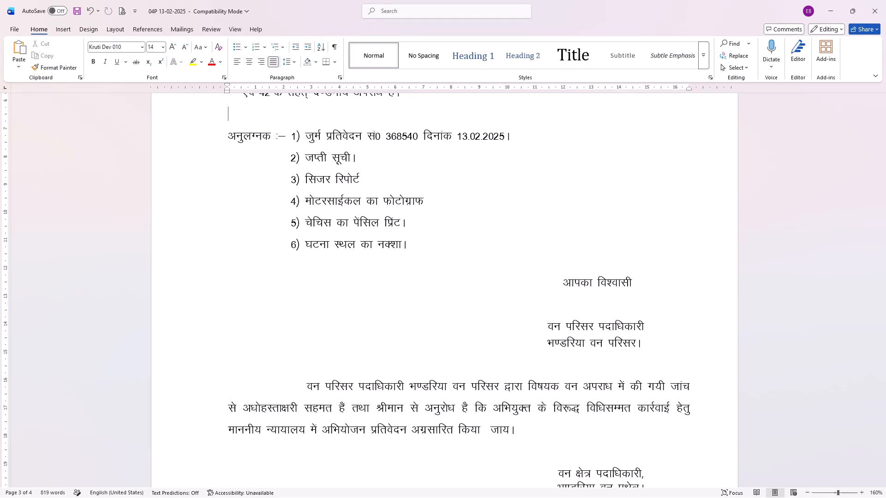
pyautogui.press('BackSpace')
pyautogui.press('Return')
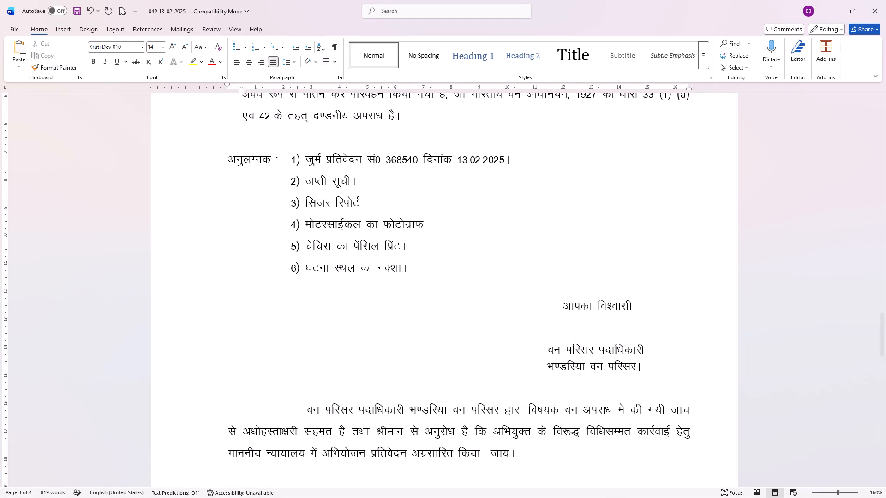
# Shrink the blank line above अनुलग्नक to font size 7 and save the report.
pyautogui.hotkey('ctrl', 'shift', ',')
pyautogui.hotkey('ctrl', 'shift', ',')
pyautogui.hotkey('ctrl', 'shift', ',')
pyautogui.hotkey('ctrl', 'shift', ',')
pyautogui.hotkey('ctrl', 'shift', '.')
pyautogui.hotkey('ctrl', 'shift', 'Right')
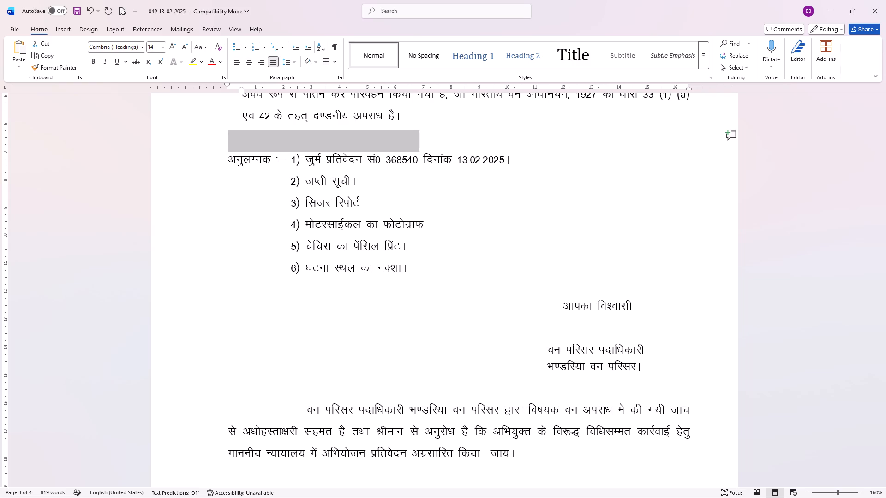
pyautogui.hotkey('ctrl', 'shift', ',')
pyautogui.hotkey('ctrl', 'shift', ',')
pyautogui.hotkey('ctrl', 'shift', ',')
pyautogui.hotkey('ctrl', 'shift', ',')
pyautogui.hotkey('ctrl', 'shift', ',')
pyautogui.hotkey('ctrl', 'shift', ',')
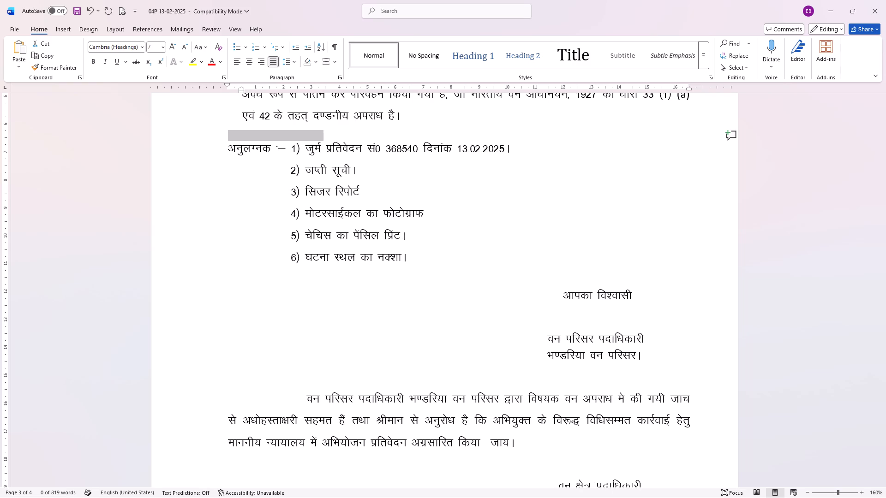
pyautogui.hotkey('ctrl', 's')
pyautogui.hotkey('ctrl', 's')
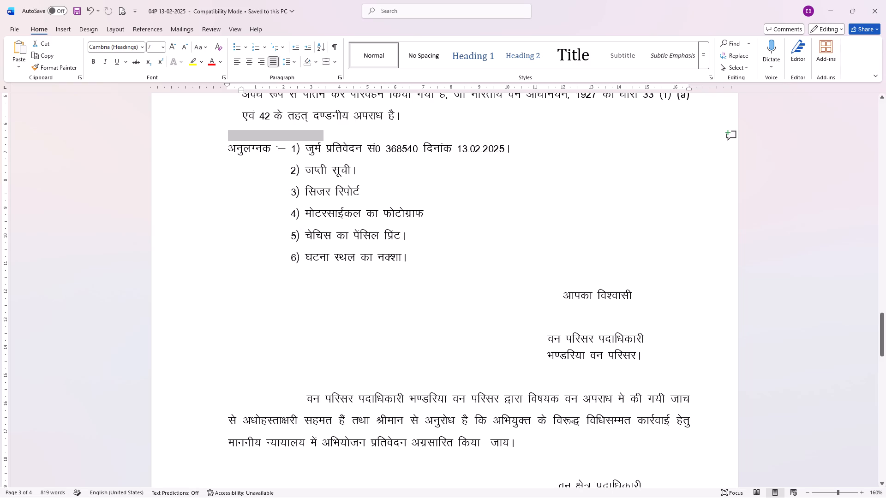
# Replace सिजर रिपोर्ट in item 3 of the अनुलग्नक list with मोटरसाईकल का फोटोग्राफ moved from item 4.
pyautogui.moveTo(304, 188); pyautogui.dragTo(355, 194)
pyautogui.press('Delete')
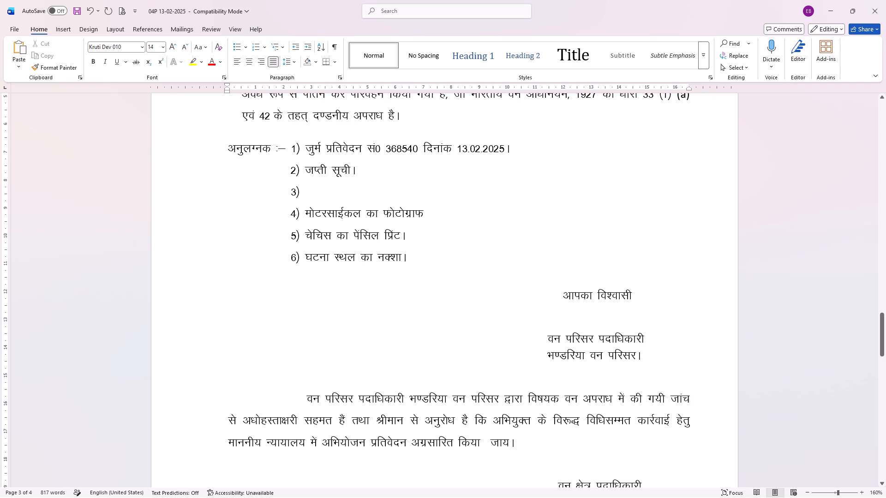
pyautogui.moveTo(305, 208); pyautogui.dragTo(412, 212)
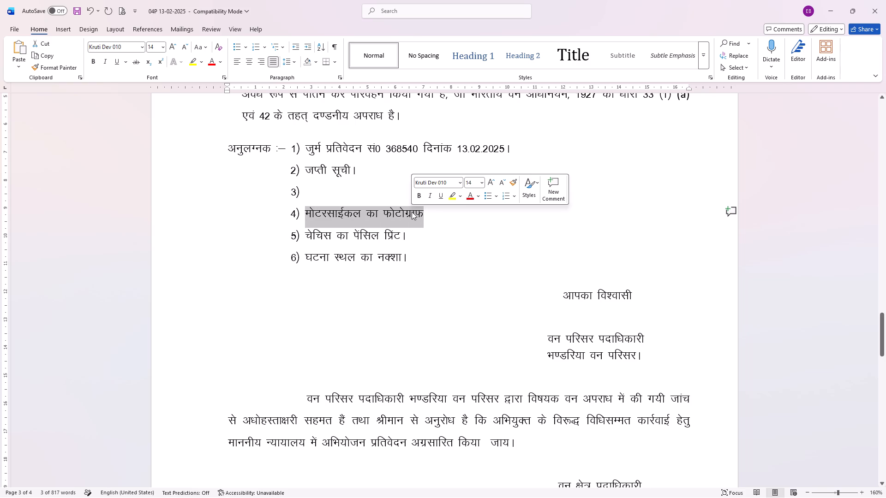
pyautogui.hotkey('ctrl', 'x')
pyautogui.click(308, 189)
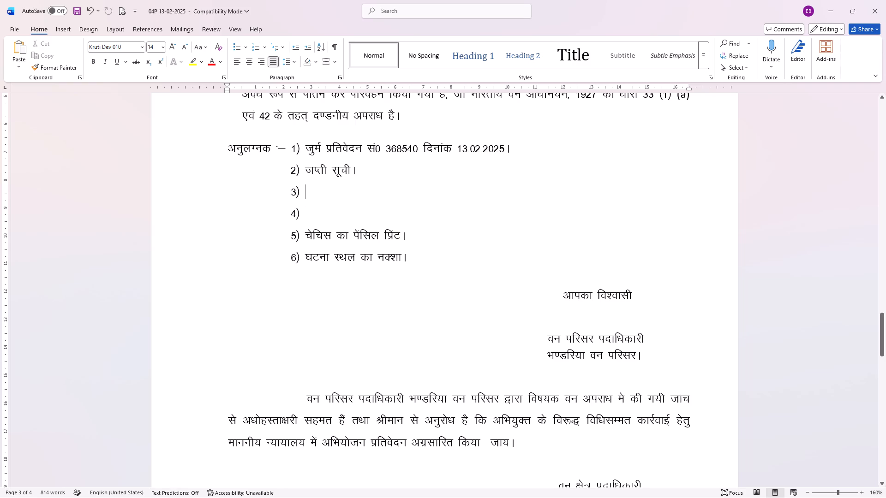
pyautogui.hotkey('ctrl', 'v')
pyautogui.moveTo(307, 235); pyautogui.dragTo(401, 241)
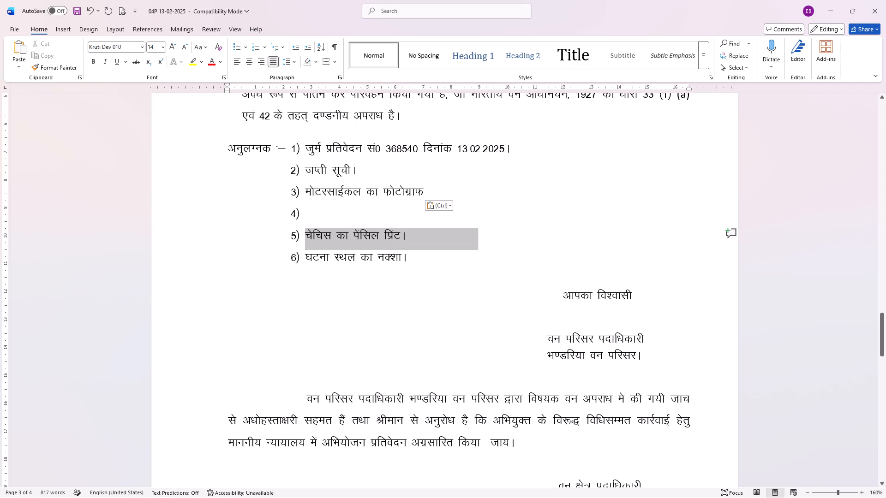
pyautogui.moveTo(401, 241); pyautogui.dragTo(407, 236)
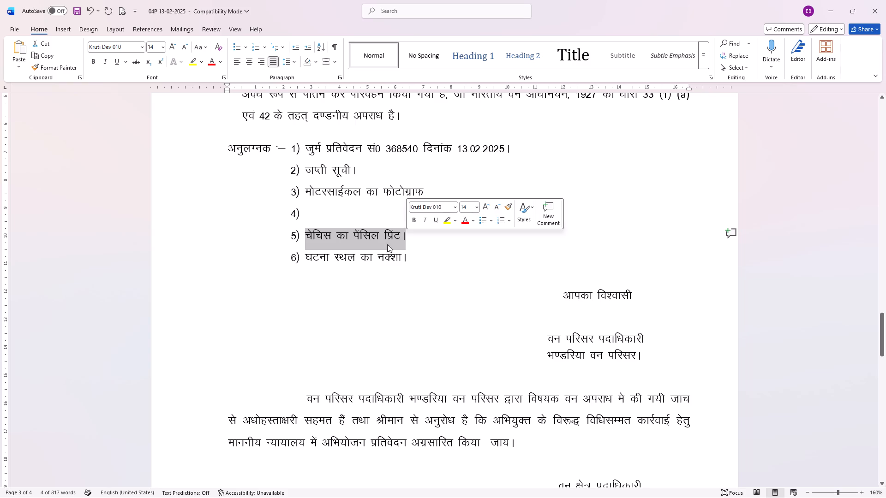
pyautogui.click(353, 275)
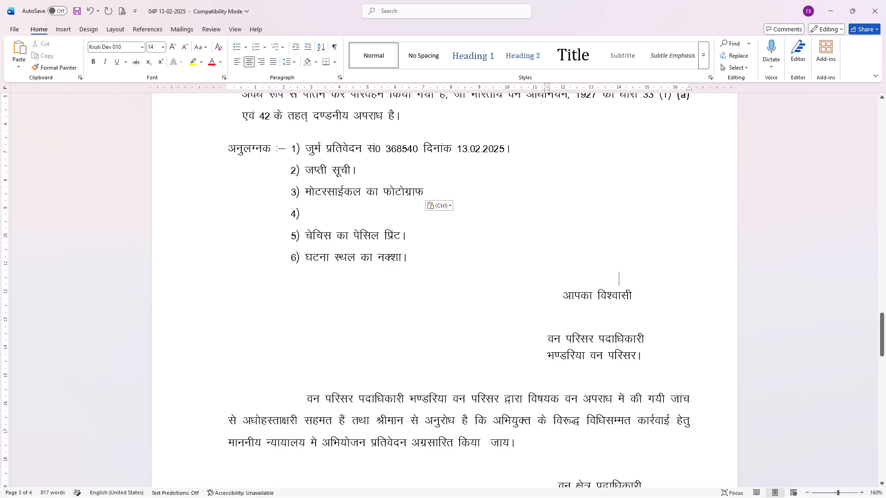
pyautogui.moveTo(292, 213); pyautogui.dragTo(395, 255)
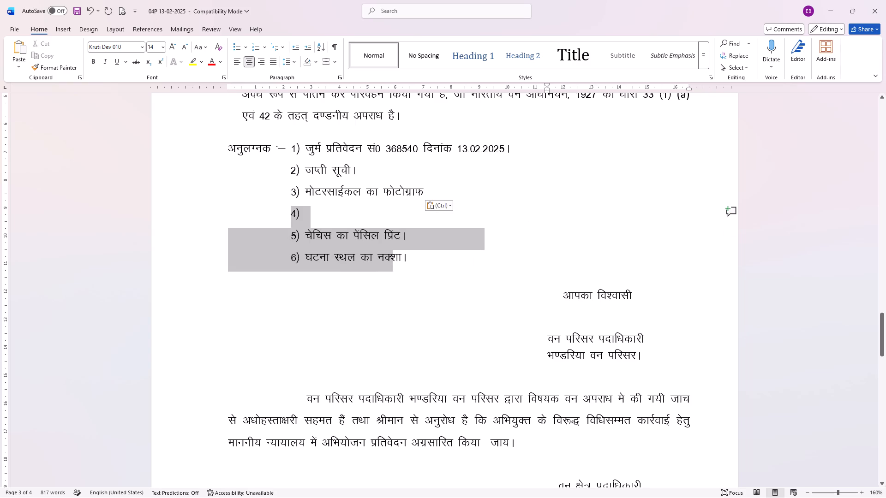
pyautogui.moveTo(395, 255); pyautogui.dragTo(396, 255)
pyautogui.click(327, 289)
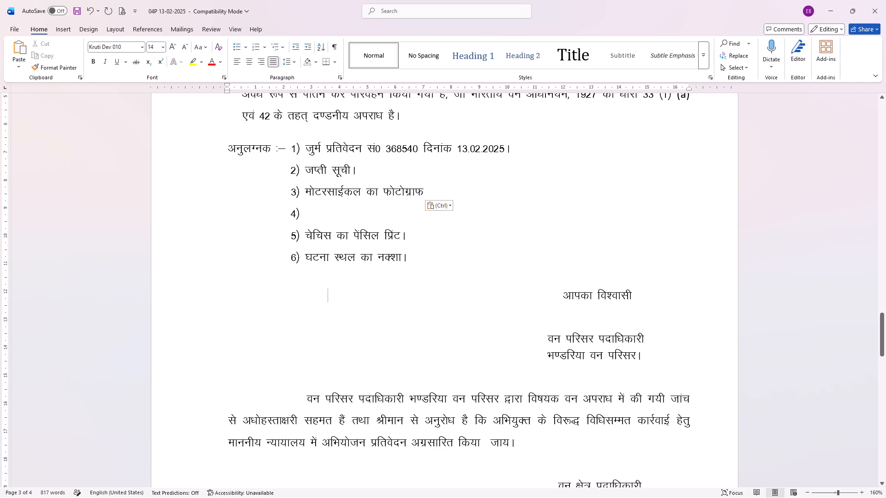
# Insert एवं जप्त वनोपज after मोटरसाईकल in item 3 of the अनुलग्नक list.
pyautogui.click(363, 190)
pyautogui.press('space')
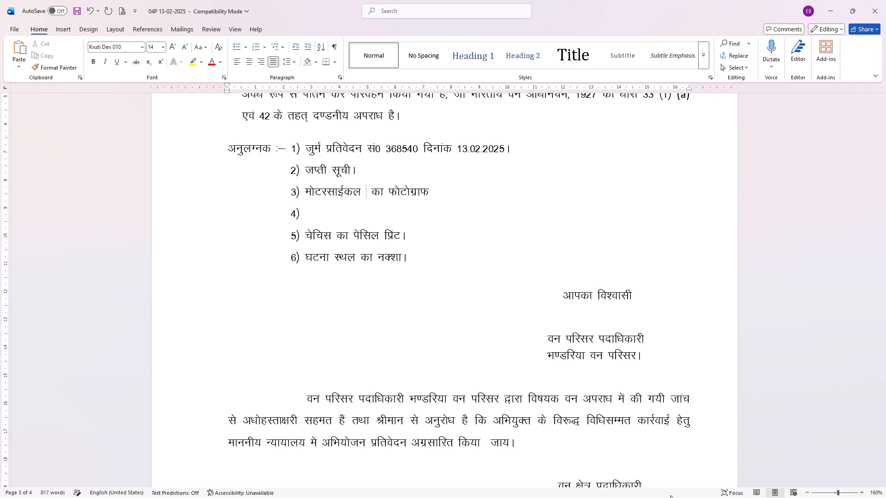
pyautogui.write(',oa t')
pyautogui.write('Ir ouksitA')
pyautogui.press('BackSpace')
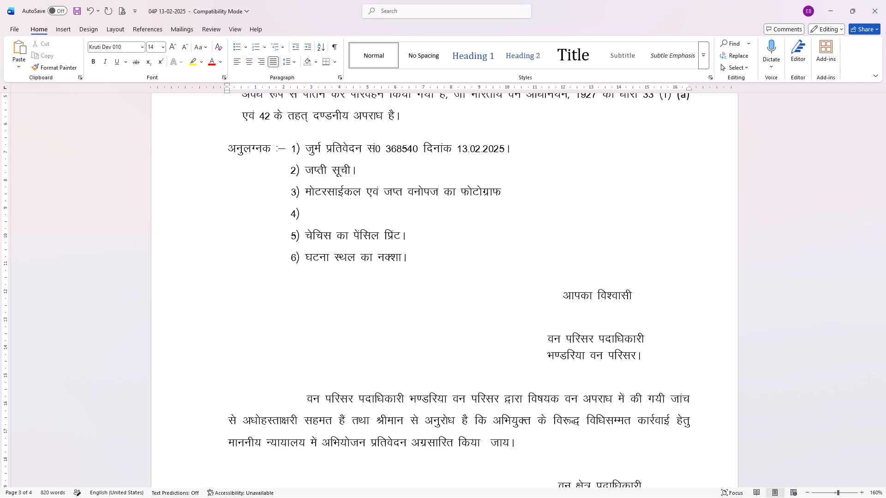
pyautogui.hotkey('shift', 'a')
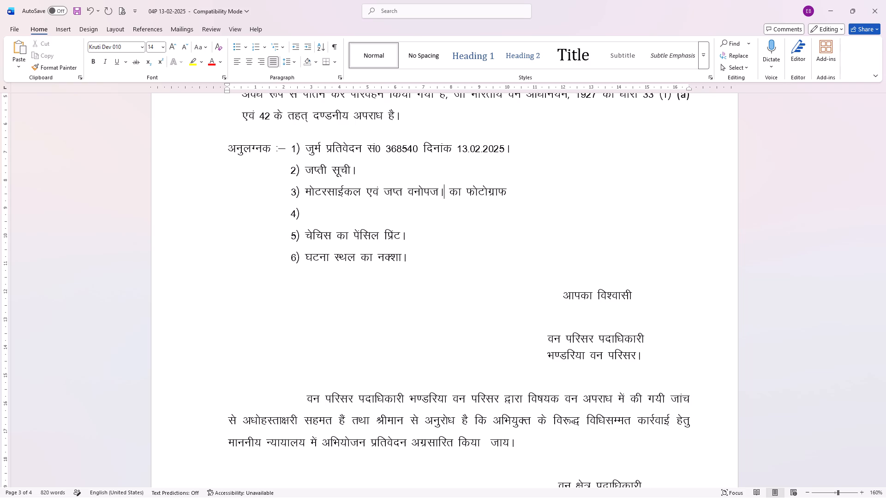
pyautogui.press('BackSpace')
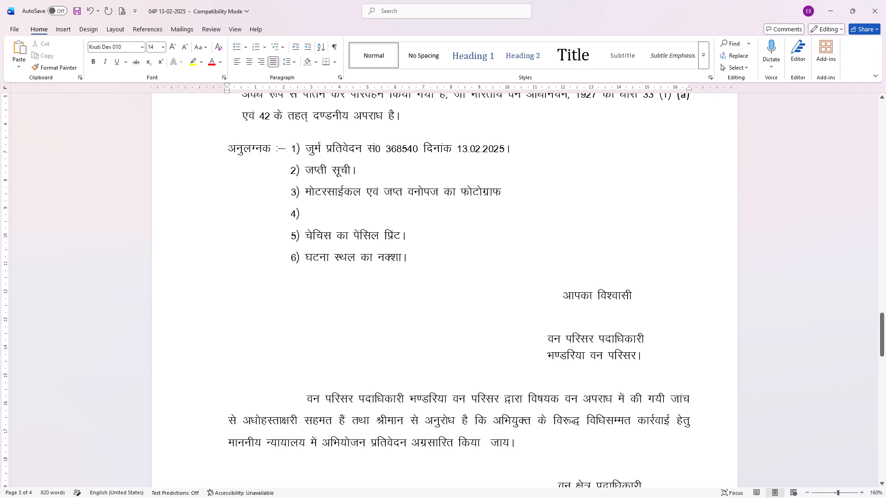
# Delete items 4 to 6 from the अनुलग्नक list, including चेचिस का पेंसिल प्रिंट and घटना स्थल का नक्शा.
pyautogui.moveTo(304, 233); pyautogui.dragTo(398, 236)
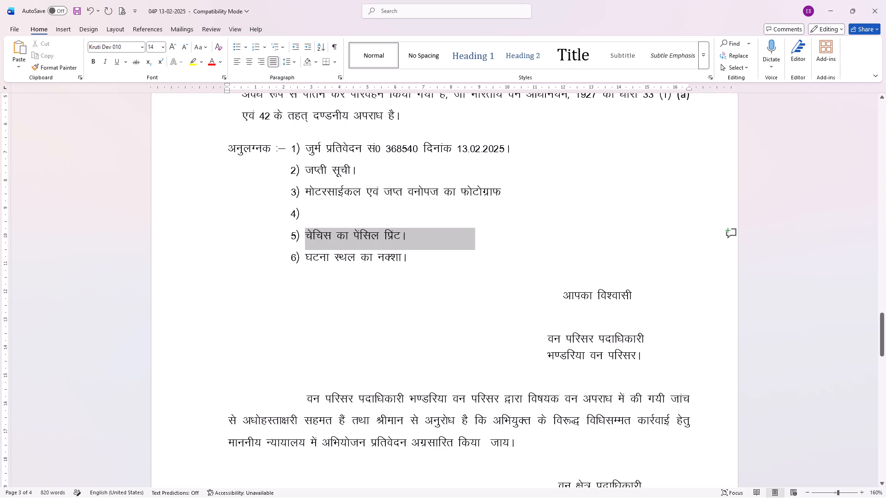
pyautogui.moveTo(398, 236); pyautogui.dragTo(405, 235)
pyautogui.moveTo(293, 212); pyautogui.dragTo(395, 258)
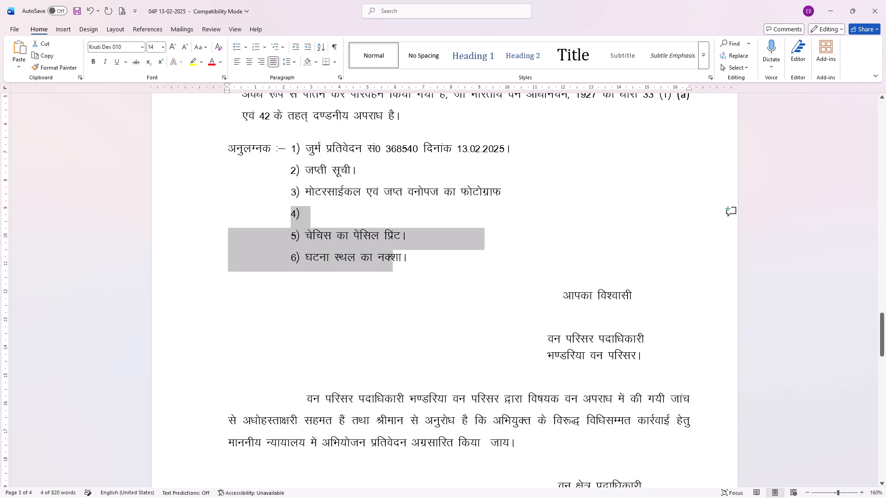
pyautogui.moveTo(395, 258); pyautogui.dragTo(399, 257)
pyautogui.press('BackSpace')
pyautogui.press('BackSpace')
pyautogui.press('BackSpace')
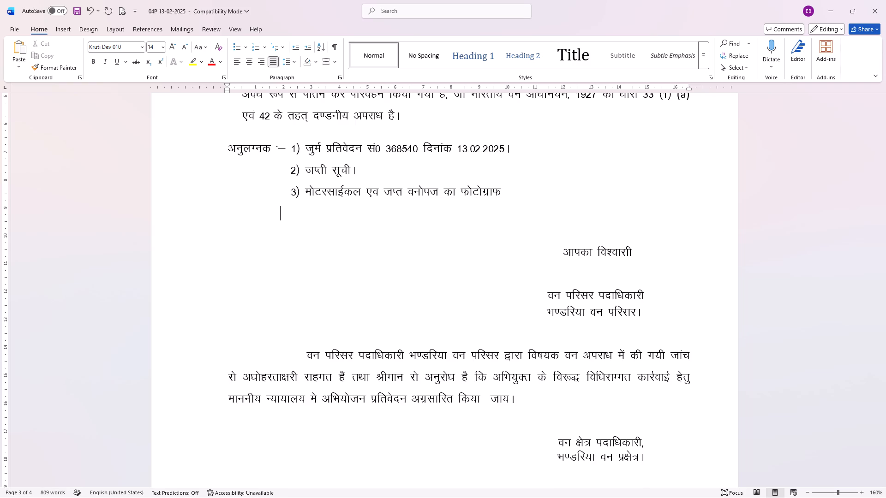
# Remove the blank lines and leftover spaces between item 3 and आपका विश्वासी, and save the report.
pyautogui.hotkey('ctrl', 'shift', 'Right')
pyautogui.hotkey('ctrl', 'shift', 'Right')
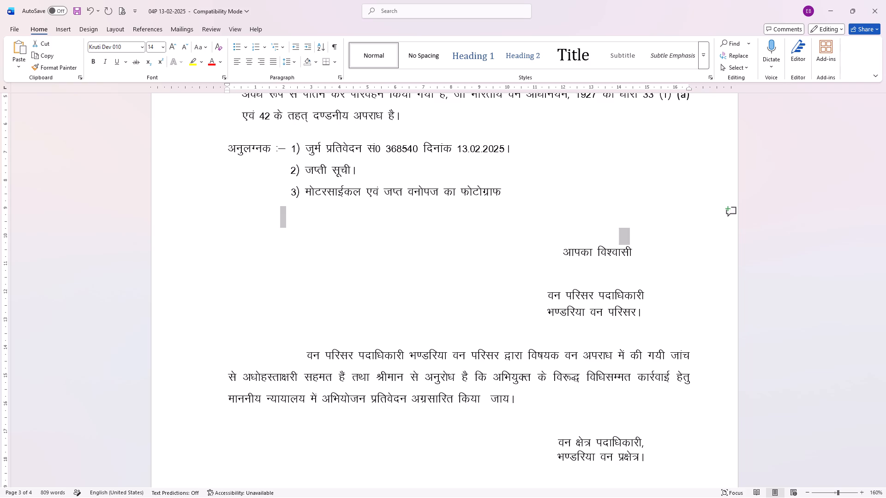
pyautogui.press('BackSpace')
pyautogui.press('BackSpace')
pyautogui.press('BackSpace')
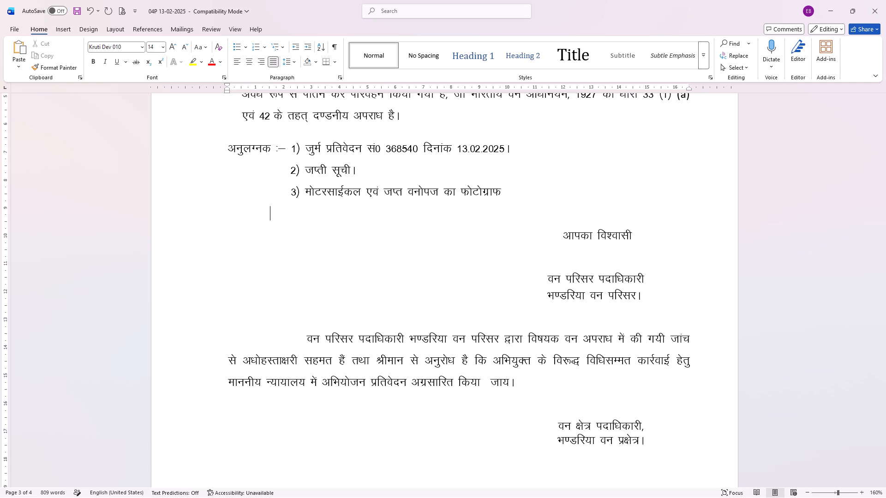
pyautogui.press('BackSpace')
pyautogui.press('BackSpace')
pyautogui.press('BackSpace')
pyautogui.press('BackSpace')
pyautogui.press('BackSpace')
pyautogui.press('BackSpace')
pyautogui.press('BackSpace')
pyautogui.press('BackSpace')
pyautogui.hotkey('ctrl', 'shift', 'Left')
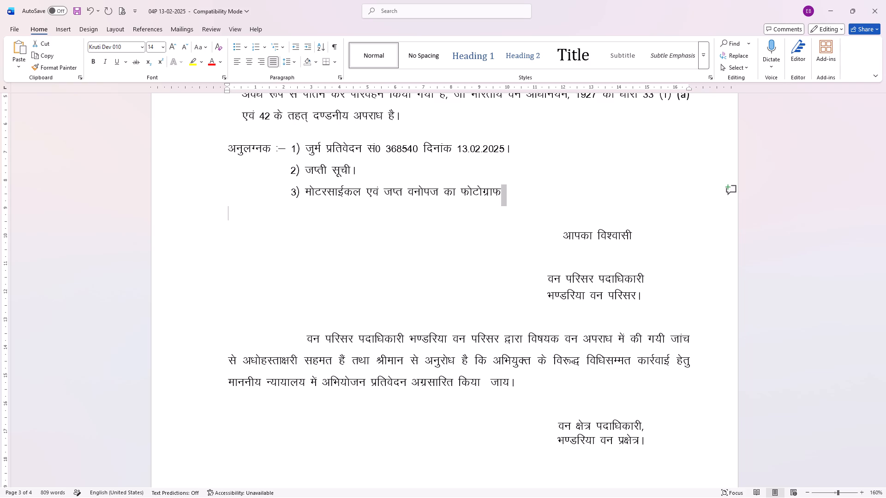
pyautogui.press('Delete')
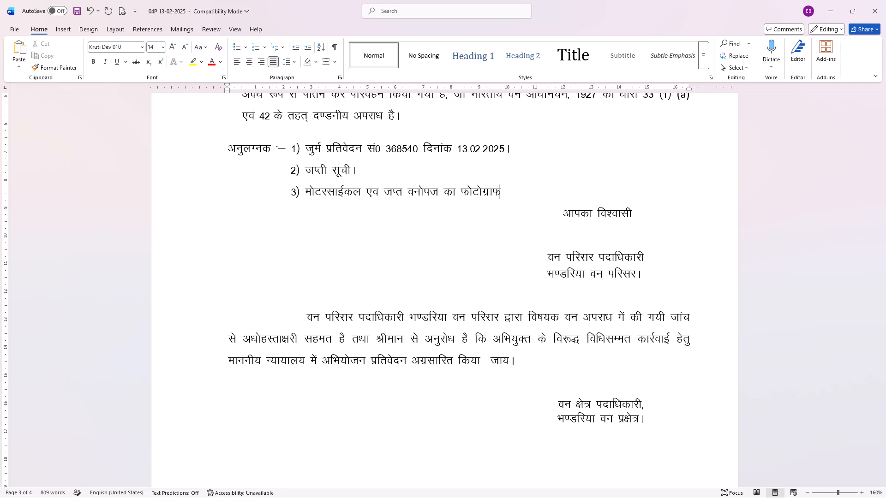
pyautogui.hotkey('ctrl', 's')
# Reduce the opening indent of the closing paragraph by deleting spaces before वन परिसर पदाधिकारी भण्डरिया.
pyautogui.click(305, 315)
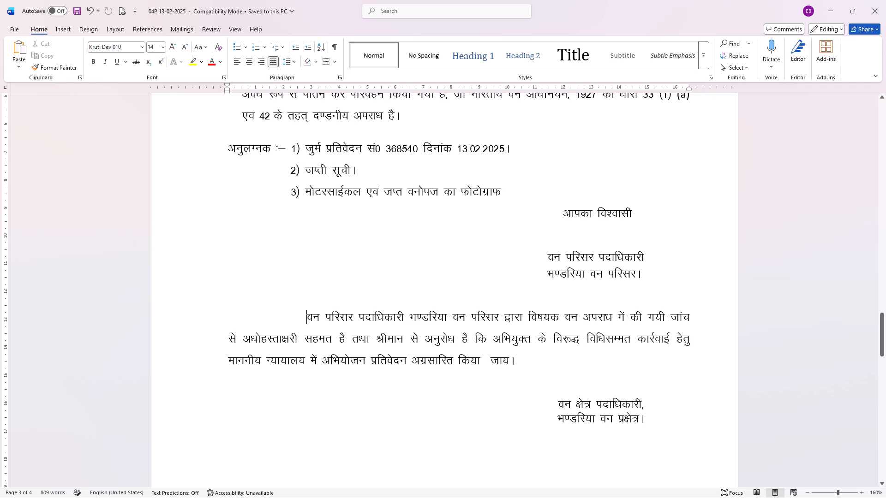
pyautogui.press('BackSpace')
pyautogui.press('BackSpace')
pyautogui.press('BackSpace')
pyautogui.press('BackSpace')
pyautogui.press('BackSpace')
pyautogui.press('BackSpace')
pyautogui.press('BackSpace')
pyautogui.press('BackSpace')
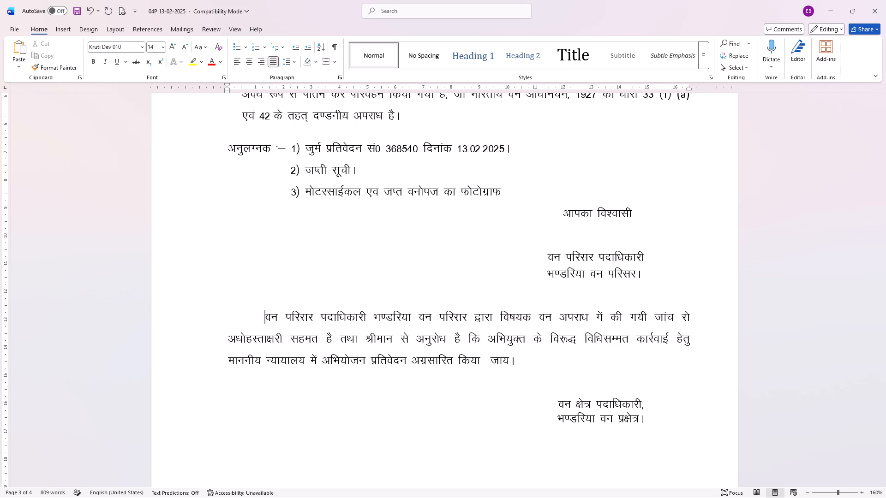
# Remove the blank line and all indent before the closing paragraph starting वन परिसर पदाधिकारी भण्डरिया, and save the report.
pyautogui.press('BackSpace')
pyautogui.press('BackSpace')
pyautogui.press('BackSpace')
pyautogui.press('BackSpace')
pyautogui.press('BackSpace')
pyautogui.press('BackSpace')
pyautogui.press('BackSpace')
pyautogui.press('BackSpace')
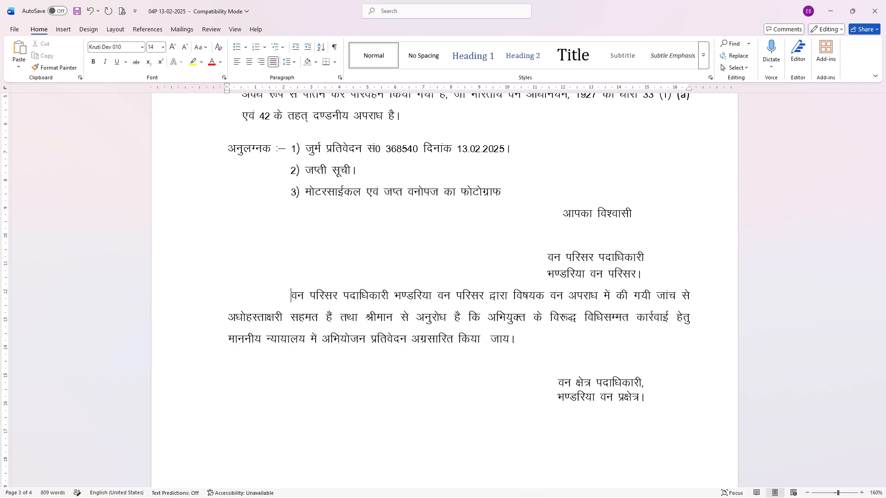
pyautogui.press('BackSpace')
pyautogui.press('BackSpace')
pyautogui.press('BackSpace')
pyautogui.press('BackSpace')
pyautogui.press('BackSpace')
pyautogui.press('BackSpace')
pyautogui.press('BackSpace')
pyautogui.press('BackSpace')
pyautogui.press('BackSpace')
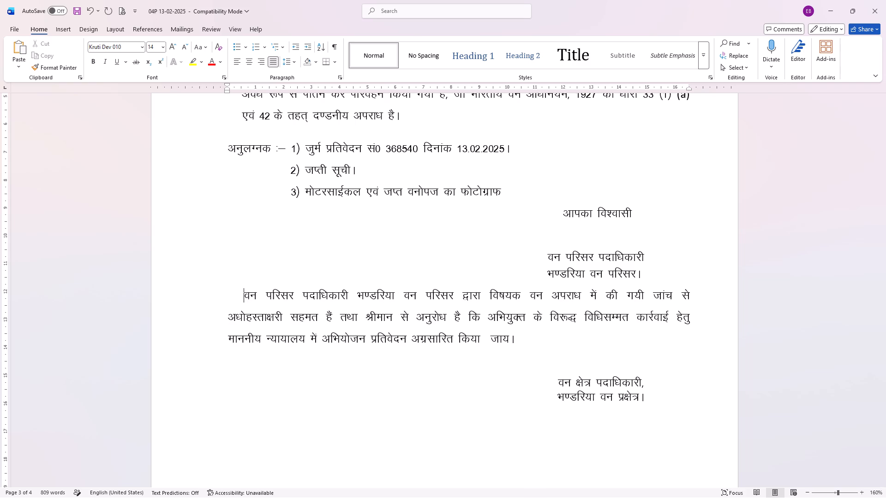
pyautogui.press('BackSpace')
pyautogui.press('BackSpace')
pyautogui.press('BackSpace')
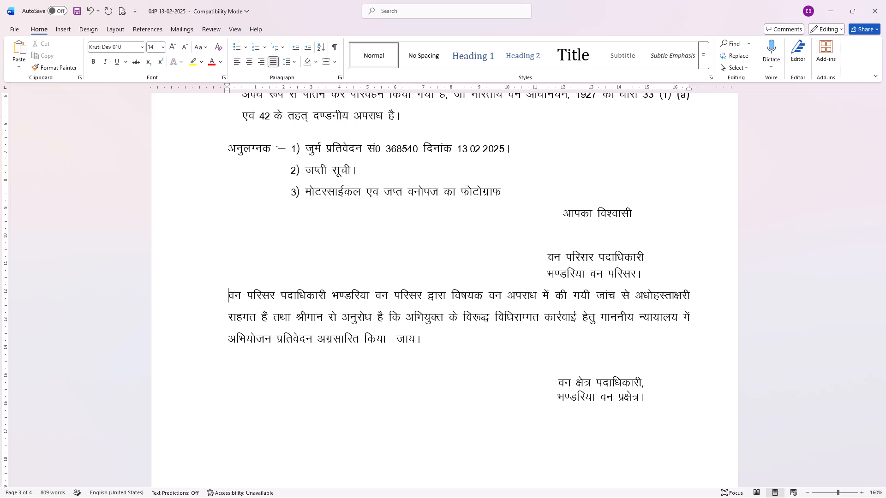
pyautogui.hotkey('ctrl', 's')
# Insert blank lines above the वन विभाग झारखण्ड heading to move the whole heading block onto page 4.
pyautogui.scroll(-1, 348, 343)
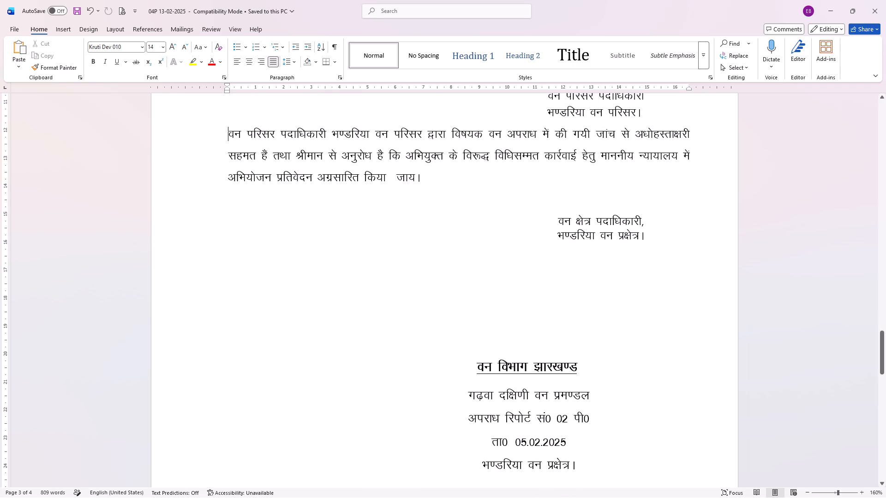
pyautogui.click(534, 308)
pyautogui.press('Return')
pyautogui.press('Return')
pyautogui.press('Return')
pyautogui.press('Return')
pyautogui.press('Return')
pyautogui.press('Return')
pyautogui.press('Return')
pyautogui.scroll(-2, 546, 360)
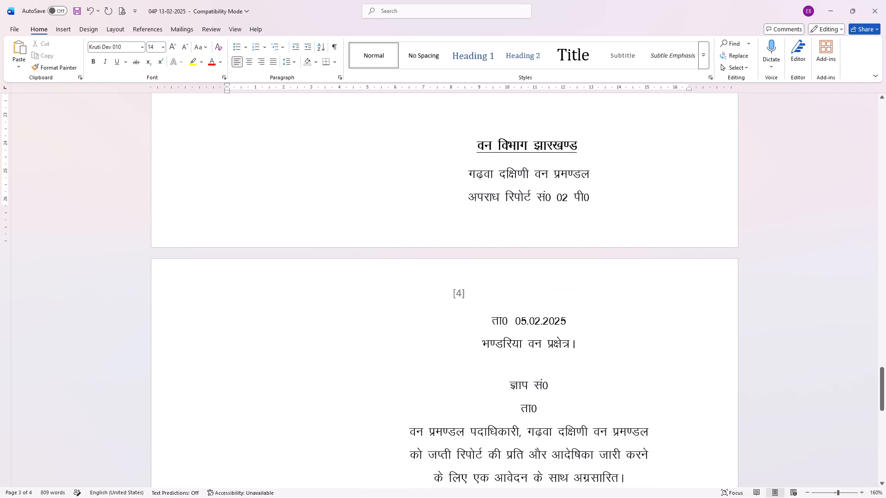
pyautogui.press('Return')
pyautogui.press('Return')
pyautogui.press('Return')
pyautogui.press('Return')
pyautogui.press('Return')
pyautogui.press('BackSpace')
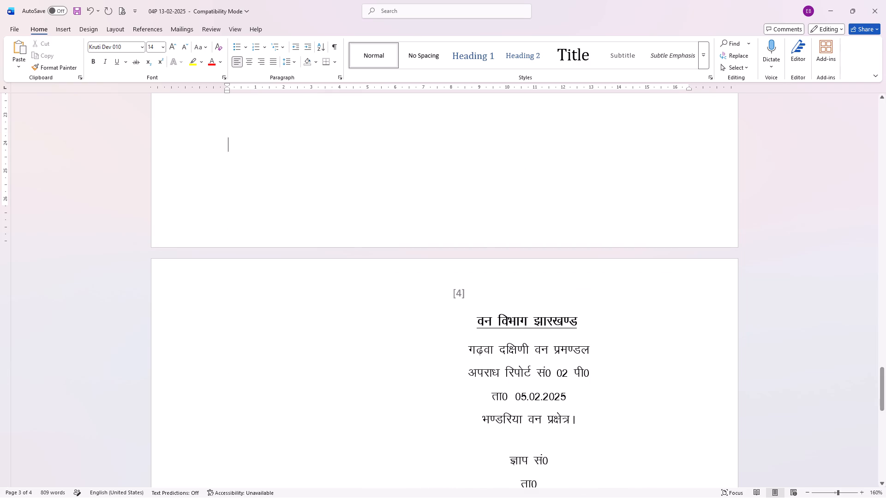
# Correct आदेषिका to आदेशिका in the वन प्रमण्डल पदाधिकारी forwarding note on page 4, and save.
pyautogui.scroll(-1, 551, 335)
pyautogui.scroll(-1, 527, 294)
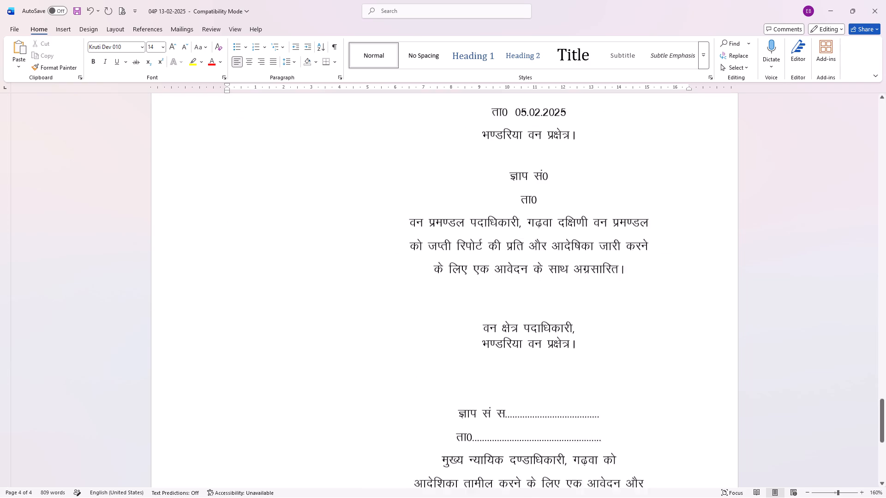
pyautogui.scroll(1, 525, 296)
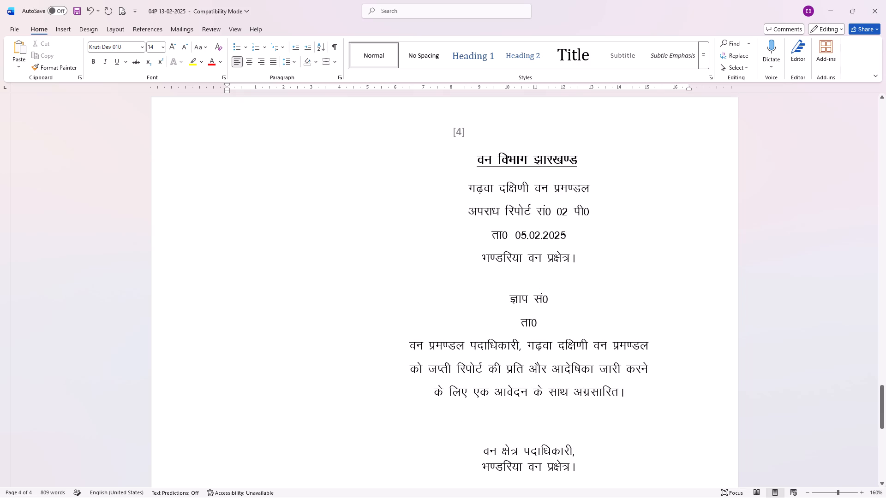
pyautogui.click(577, 368)
pyautogui.press('BackSpace')
pyautogui.hotkey('shift', '"')
pyautogui.hotkey('ctrl', 's')
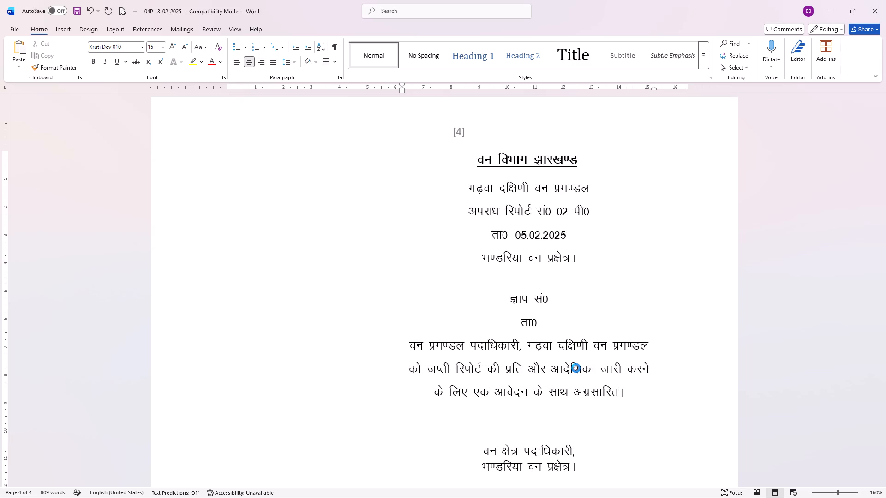
pyautogui.hotkey('ctrl', 's')
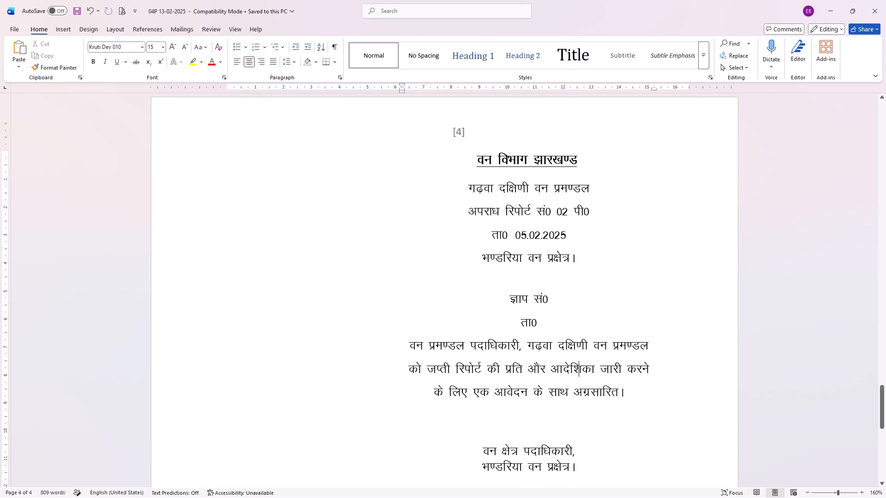
# Replace मुख्य with a dotted blank before न्यायिक दण्डाधिकारी, गढ़वा को, sized to keep that text on one line, and save.
pyautogui.click(555, 389)
pyautogui.scroll(-2, 554, 386)
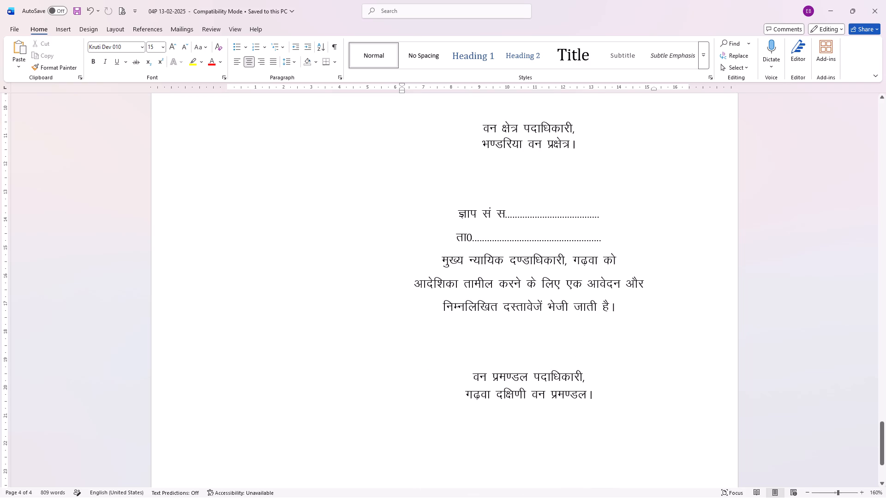
pyautogui.moveTo(440, 259); pyautogui.dragTo(462, 261)
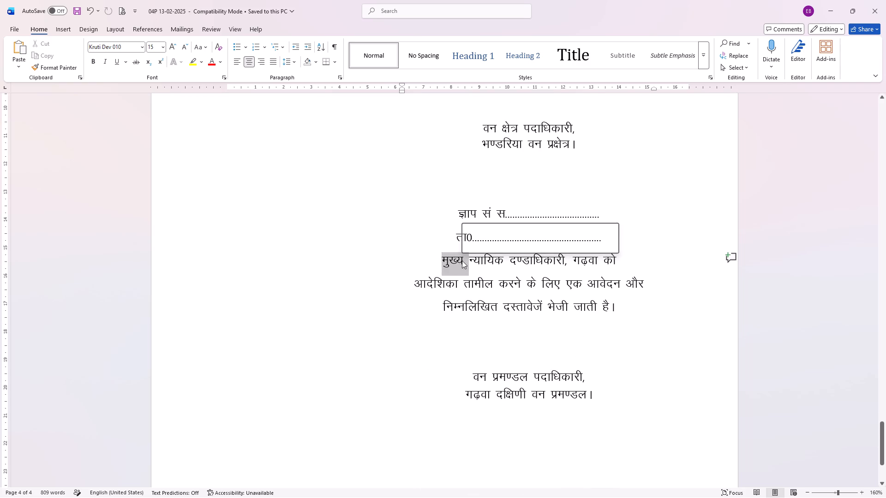
pyautogui.hotkey('shift', 'Left')
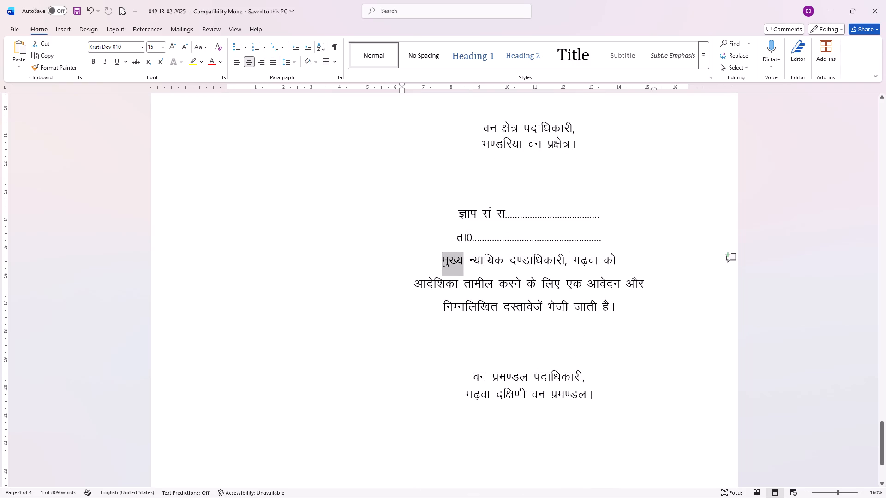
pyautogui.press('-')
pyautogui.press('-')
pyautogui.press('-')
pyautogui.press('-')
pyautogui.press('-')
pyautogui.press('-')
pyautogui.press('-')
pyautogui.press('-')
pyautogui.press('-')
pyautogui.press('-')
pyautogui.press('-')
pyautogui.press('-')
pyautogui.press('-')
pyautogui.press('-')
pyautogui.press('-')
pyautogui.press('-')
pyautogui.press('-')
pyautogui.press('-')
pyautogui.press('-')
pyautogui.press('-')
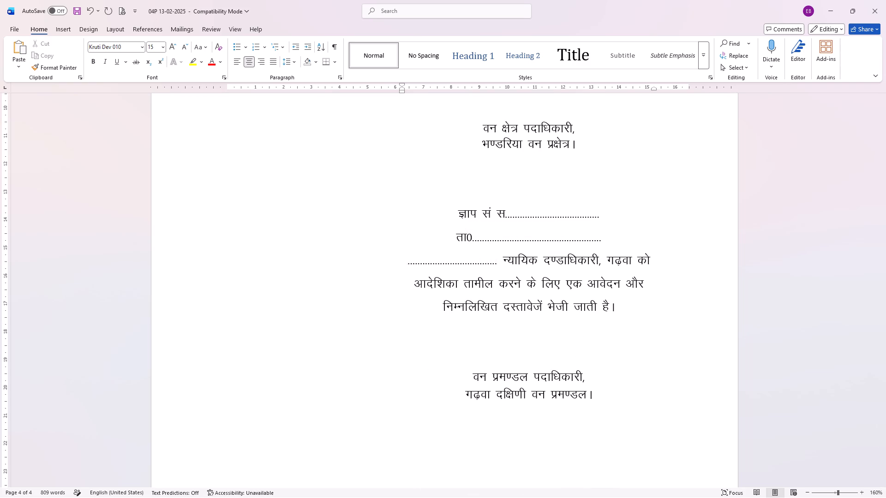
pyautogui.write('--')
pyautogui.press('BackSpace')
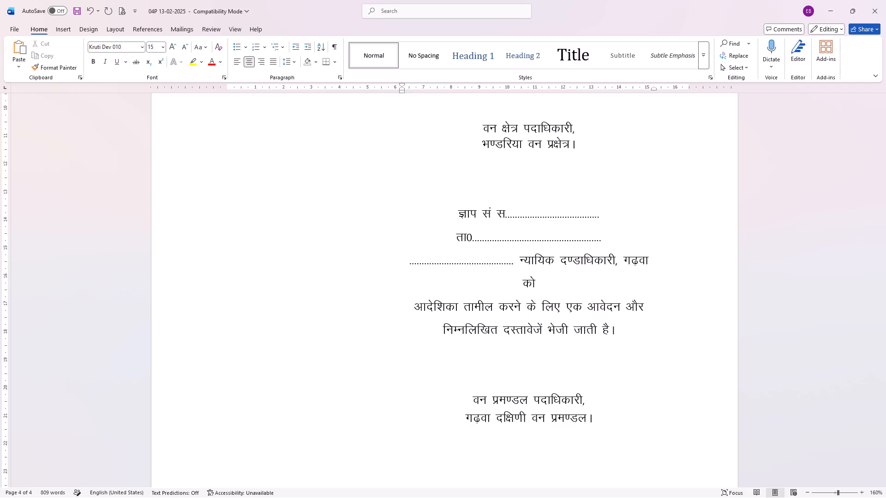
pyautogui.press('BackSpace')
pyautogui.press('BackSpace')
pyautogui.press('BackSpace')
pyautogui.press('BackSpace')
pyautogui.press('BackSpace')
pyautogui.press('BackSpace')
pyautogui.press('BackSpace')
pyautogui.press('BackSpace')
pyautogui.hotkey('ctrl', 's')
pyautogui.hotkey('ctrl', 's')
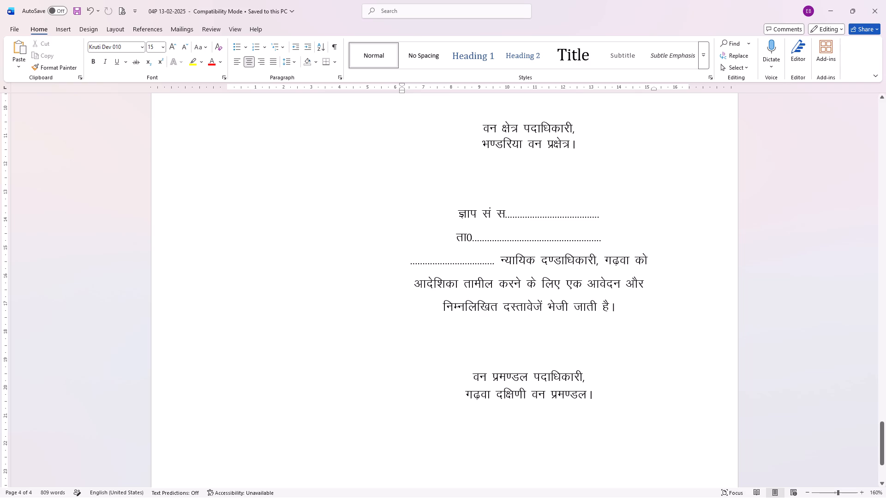
# Insert a blank line below निम्नलिखित दस्तावेजें भेजी जाती है। on page 4.
pyautogui.click(615, 307)
pyautogui.press('Return')
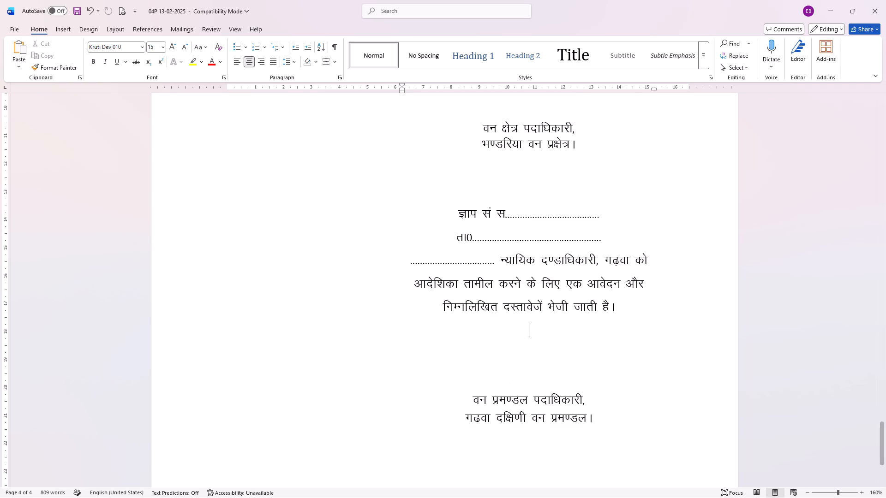
# Add a new line numbered 4) below item 3 of the अनुलग्नक list on page 3.
pyautogui.scroll(3, 539, 340)
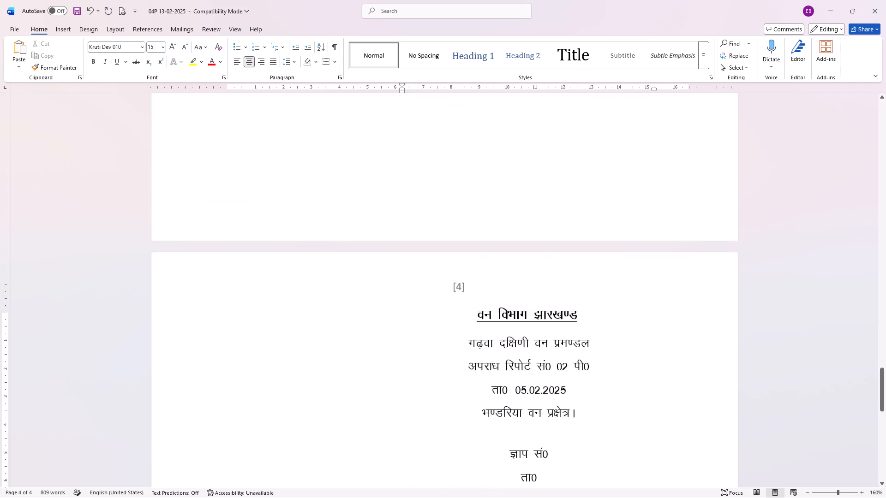
pyautogui.scroll(4, 537, 338)
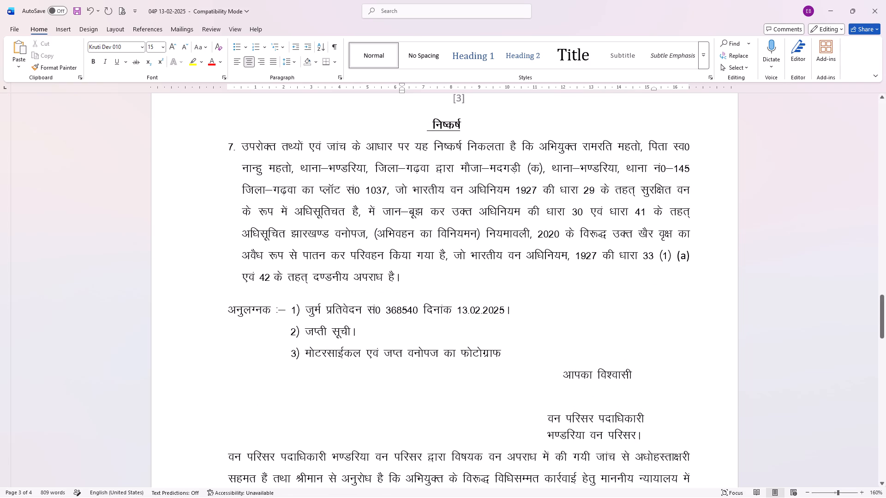
pyautogui.click(502, 352)
pyautogui.press('Return')
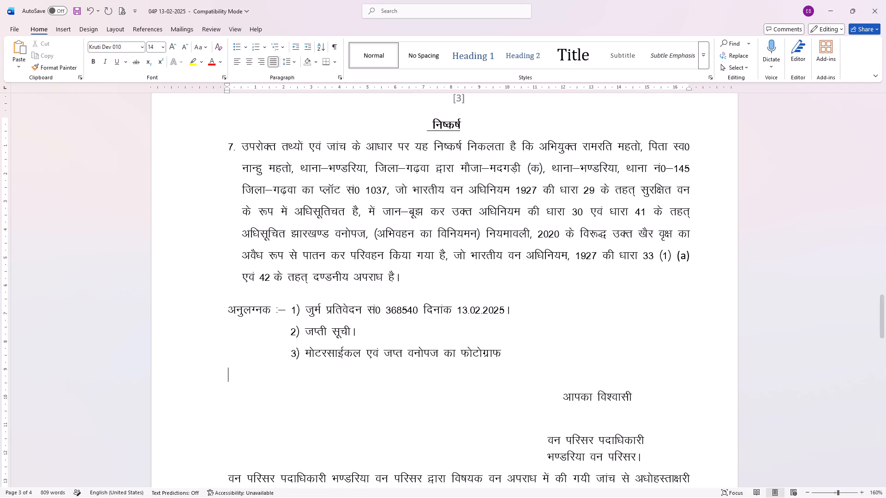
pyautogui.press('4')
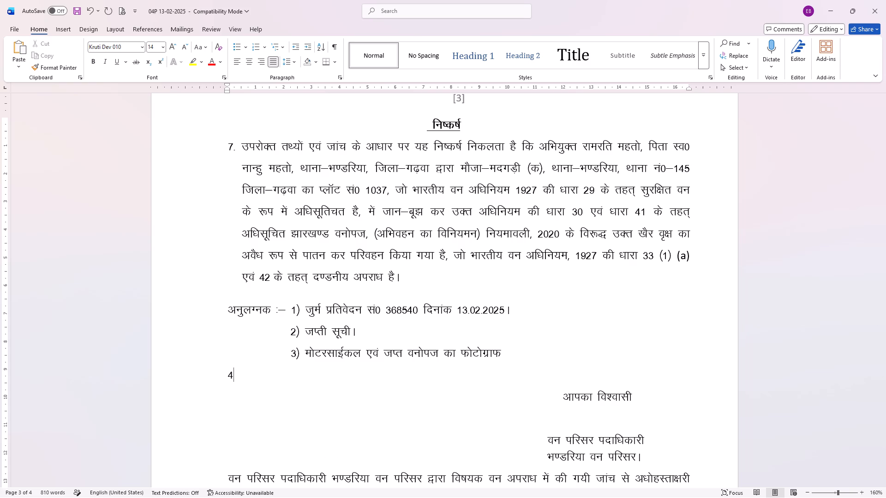
pyautogui.hotkey('shift', ')')
pyautogui.press('BackSpace')
pyautogui.hotkey('alt', '0')
pyautogui.hotkey('alt', '1')
pyautogui.hotkey('alt', '8')
pyautogui.hotkey('alt', '9')
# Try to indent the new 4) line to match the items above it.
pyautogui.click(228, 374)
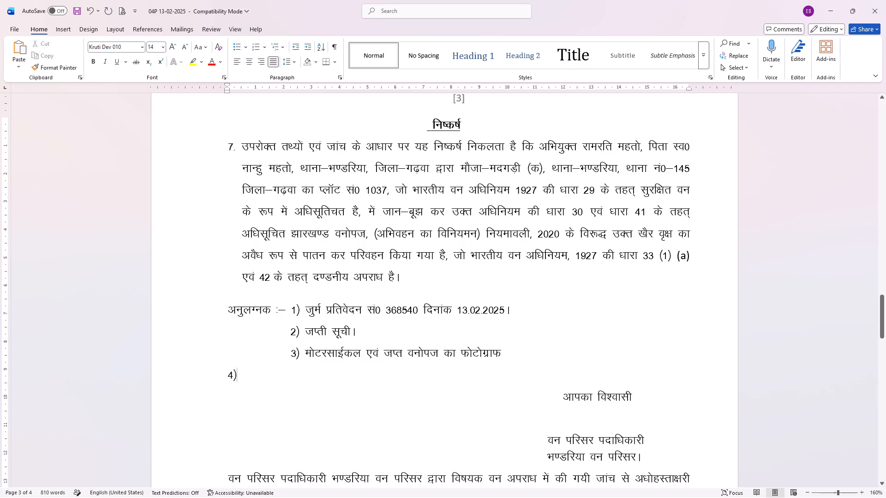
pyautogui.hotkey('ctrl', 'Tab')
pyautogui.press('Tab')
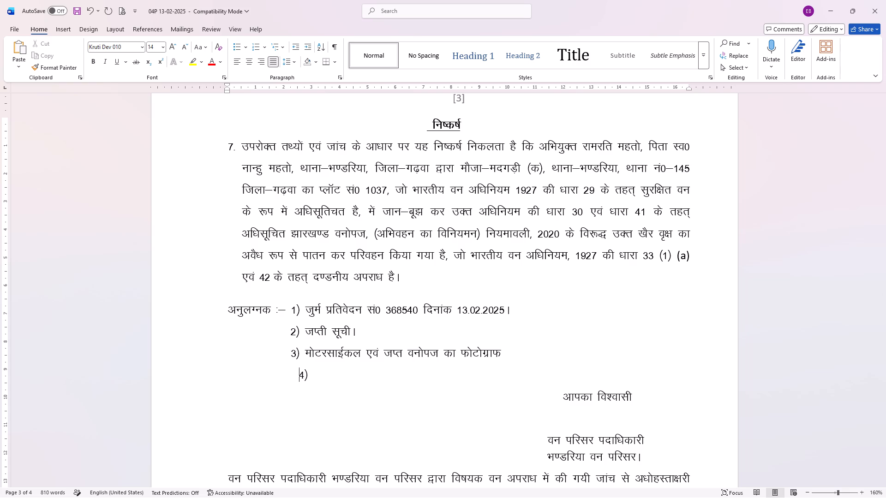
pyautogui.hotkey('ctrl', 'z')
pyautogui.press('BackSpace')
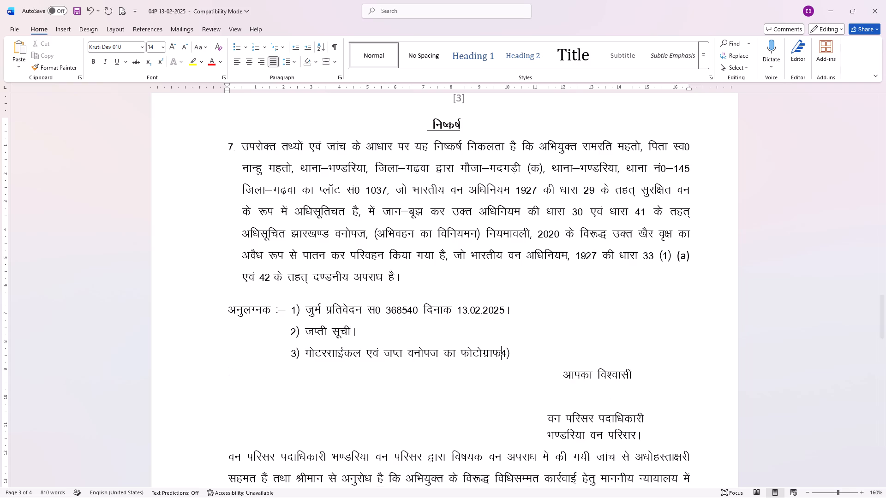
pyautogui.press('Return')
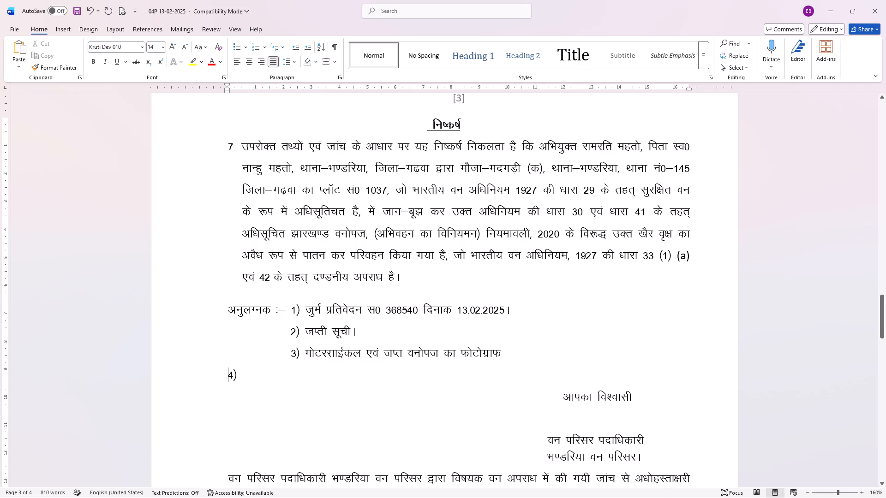
# Indent the 4) line to align with items 2 and 3, and add spacing after its number.
pyautogui.click(290, 351)
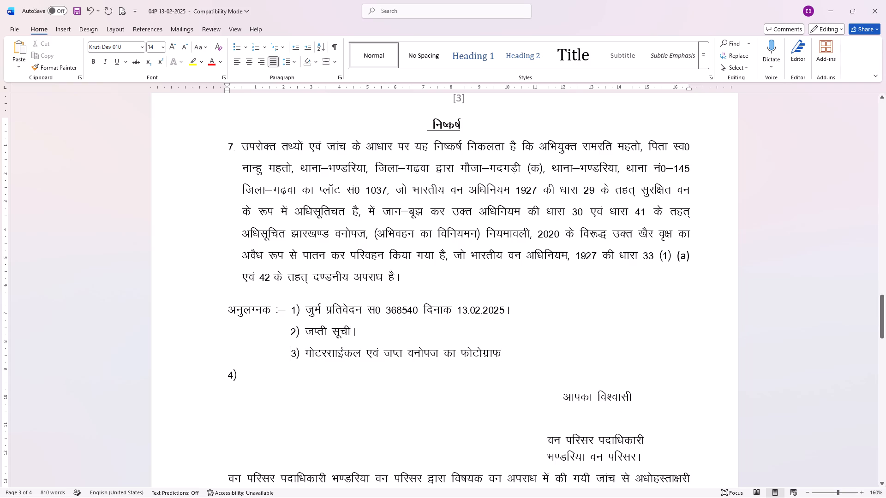
pyautogui.click(286, 331)
pyautogui.click(226, 373)
pyautogui.press('Tab')
pyautogui.press('Tab')
pyautogui.press('BackSpace')
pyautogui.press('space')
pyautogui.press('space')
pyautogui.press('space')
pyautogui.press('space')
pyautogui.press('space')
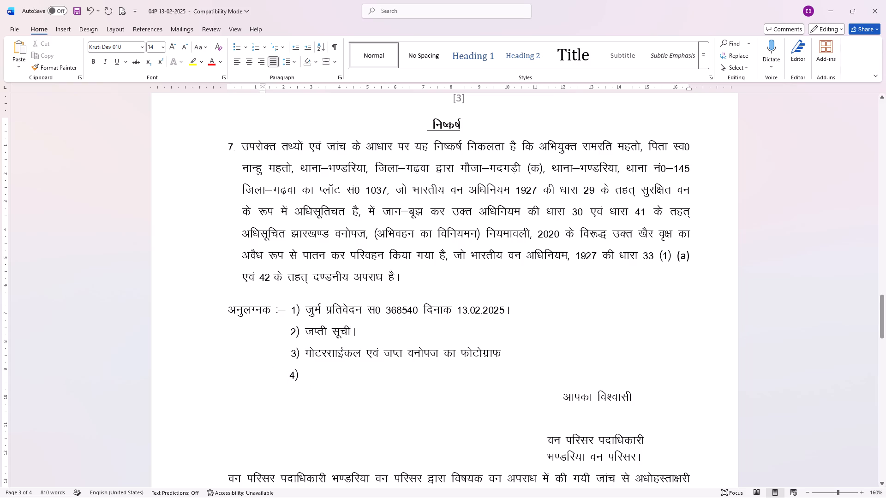
pyautogui.click(304, 365)
pyautogui.click(306, 377)
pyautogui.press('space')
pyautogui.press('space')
# Copy the citation भारतीय वन अधिनियम, 1927 की धारा 33 (1) (a) एवं 42 from paragraph 7 into item 4) of the अनुलग्नक list.
pyautogui.moveTo(470, 255); pyautogui.dragTo(580, 255)
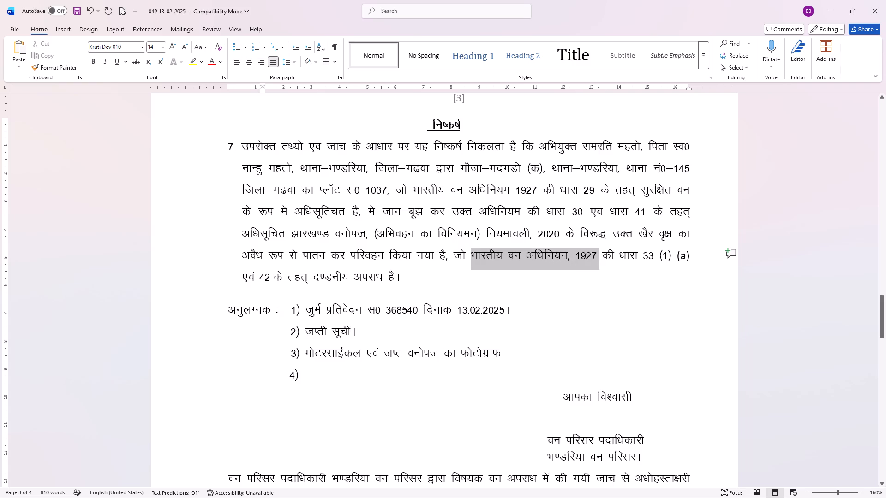
pyautogui.moveTo(580, 255); pyautogui.dragTo(681, 259)
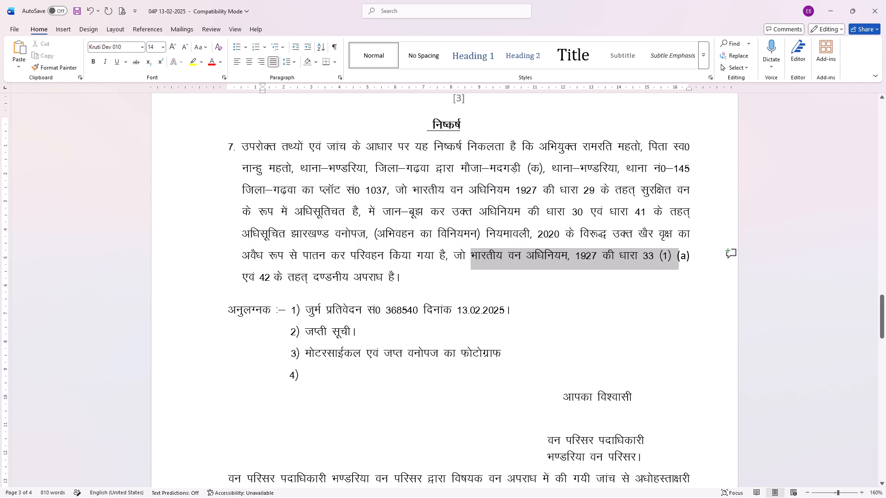
pyautogui.moveTo(681, 259); pyautogui.dragTo(280, 279)
pyautogui.hotkey('ctrl', 'c')
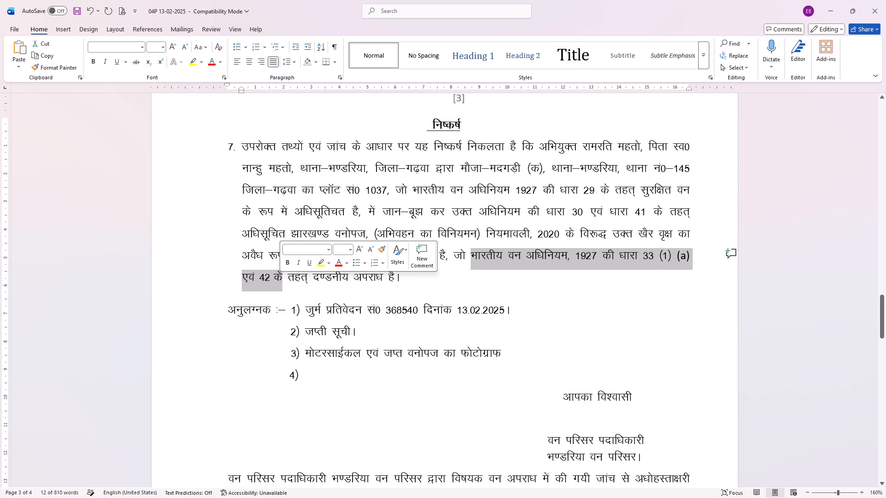
pyautogui.click(307, 371)
pyautogui.press('BackSpace')
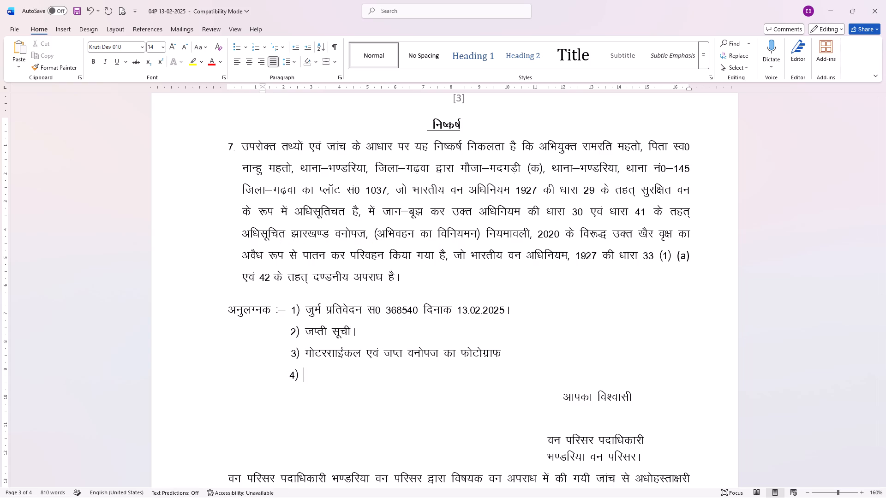
pyautogui.hotkey('ctrl', 'v')
pyautogui.press('BackSpace')
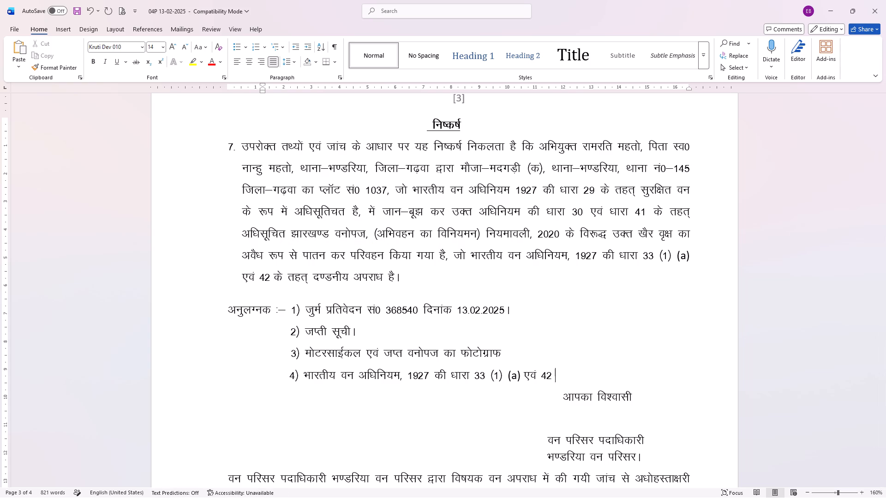
# Complete item 4) with का अधिसूचना की छायाप्रति। and add a blank line beneath it.
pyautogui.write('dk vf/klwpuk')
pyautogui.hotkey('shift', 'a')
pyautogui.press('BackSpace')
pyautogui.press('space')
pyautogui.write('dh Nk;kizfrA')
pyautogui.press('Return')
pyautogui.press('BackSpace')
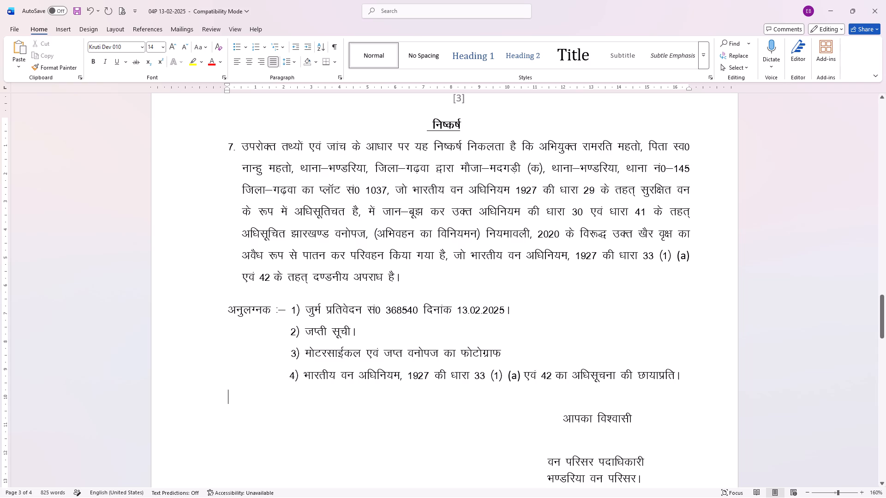
# Close up the section citation to read 33(1)(a) in enclosure item 4) and in paragraph 7, and save the document.
pyautogui.click(506, 374)
pyautogui.press('BackSpace')
pyautogui.click(489, 374)
pyautogui.press('BackSpace')
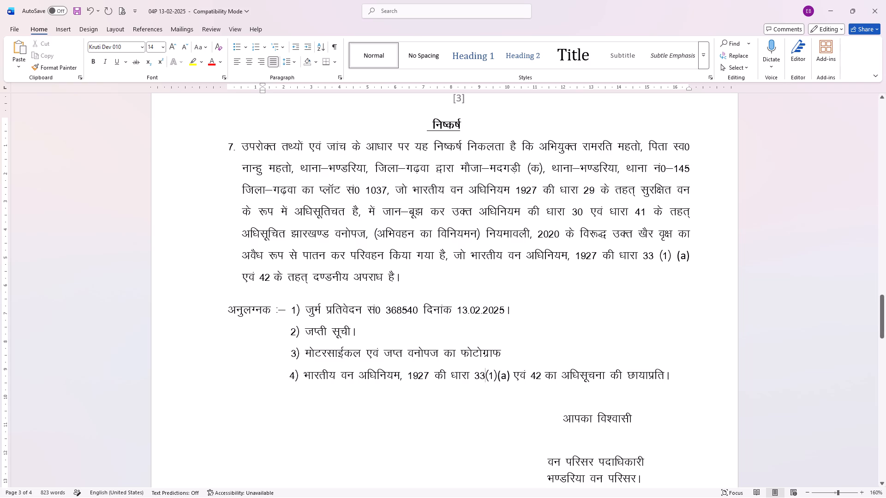
pyautogui.click(659, 253)
pyautogui.press('BackSpace')
pyautogui.click(676, 254)
pyautogui.press('BackSpace')
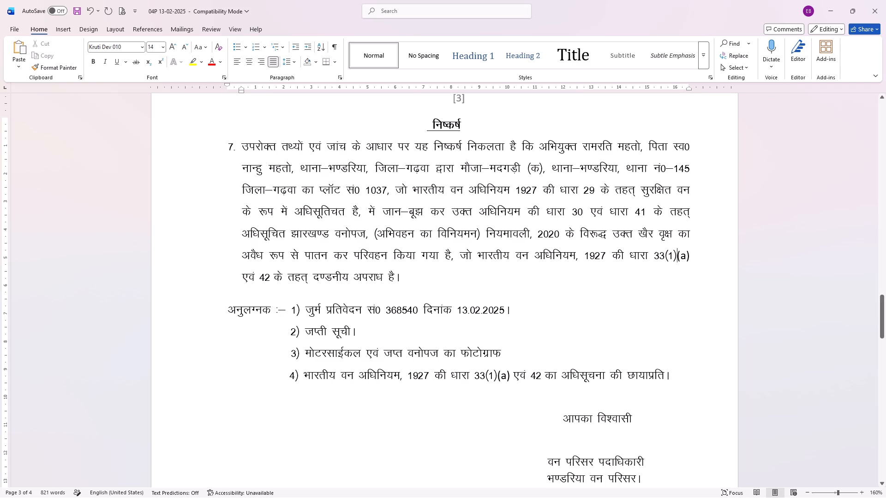
pyautogui.hotkey('ctrl', 's')
pyautogui.hotkey('ctrl', 's')
pyautogui.hotkey('ctrl', 's')
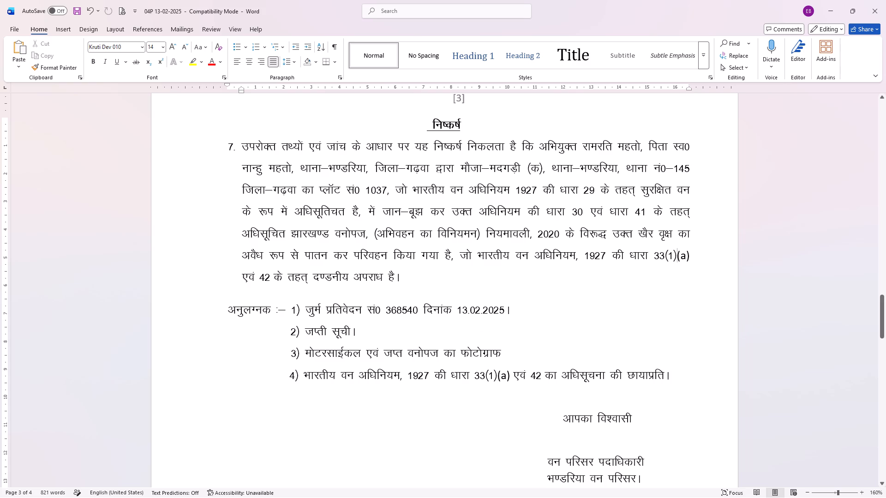
# Replace the spaces after सं0 and दिनांक in enclosure item 1) with dashes, and save the document.
pyautogui.click(388, 308)
pyautogui.press('BackSpace')
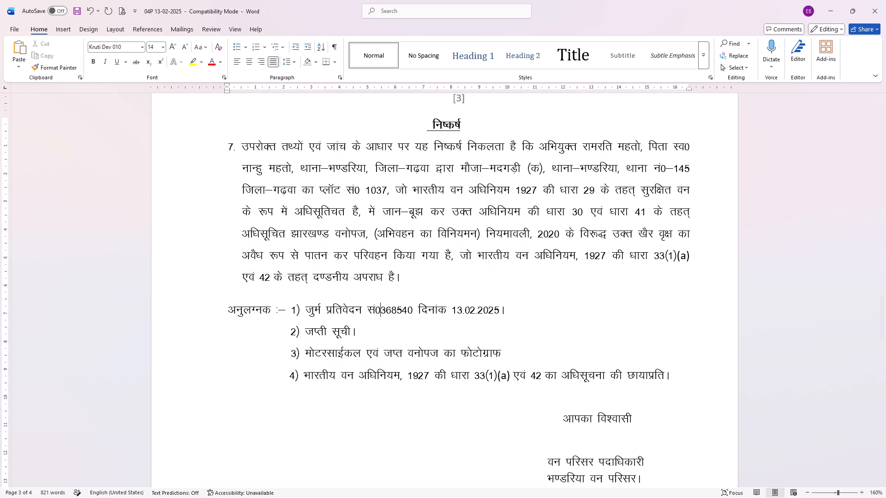
pyautogui.hotkey('shift', '&')
pyautogui.click(458, 311)
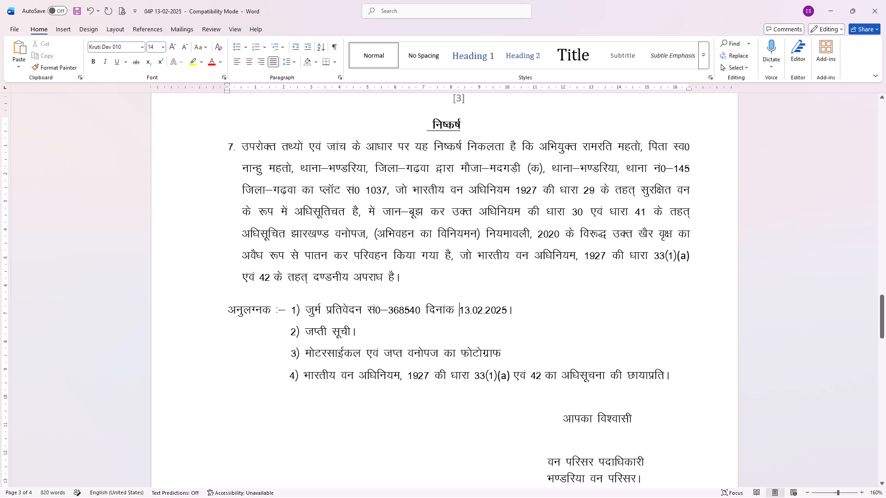
pyautogui.press('BackSpace')
pyautogui.hotkey('shift', '&')
pyautogui.hotkey('ctrl', 's')
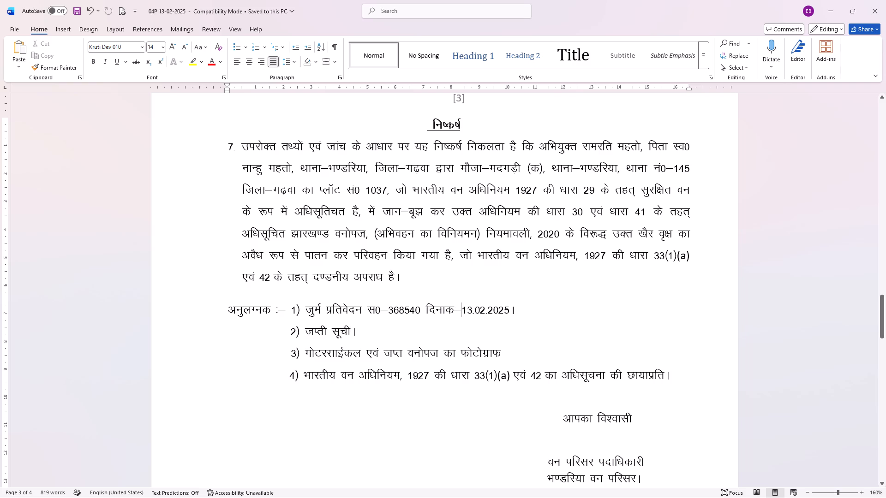
# Insert another blank line below निम्नलिखित दस्तावेजें भेजी जाती है। on page 4.
pyautogui.moveTo(305, 309); pyautogui.dragTo(311, 310)
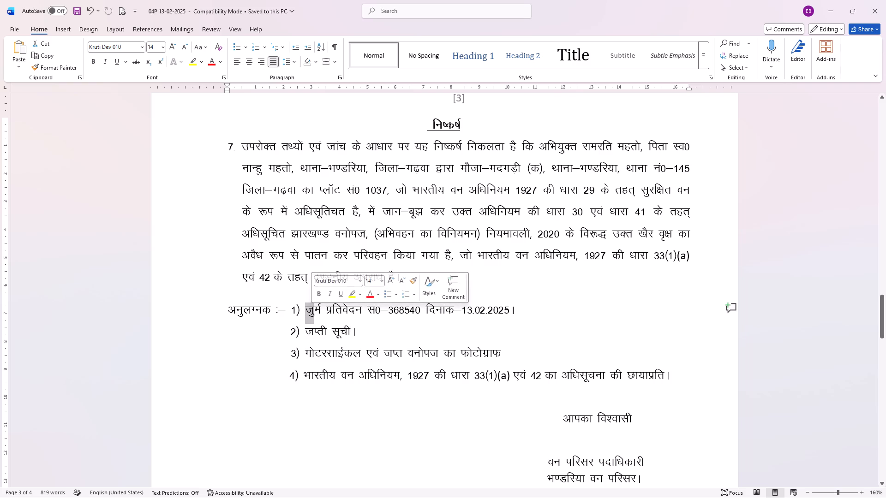
pyautogui.click(303, 313)
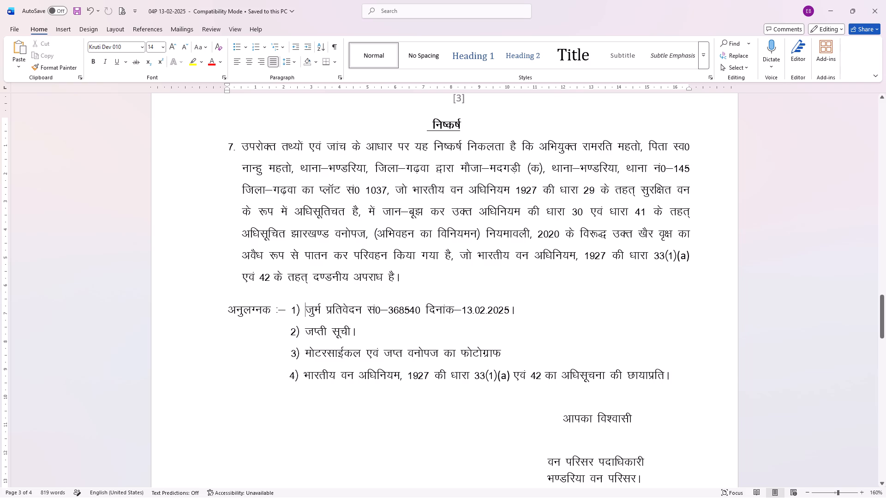
pyautogui.moveTo(303, 372); pyautogui.dragTo(651, 372)
pyautogui.scroll(-2, 497, 420)
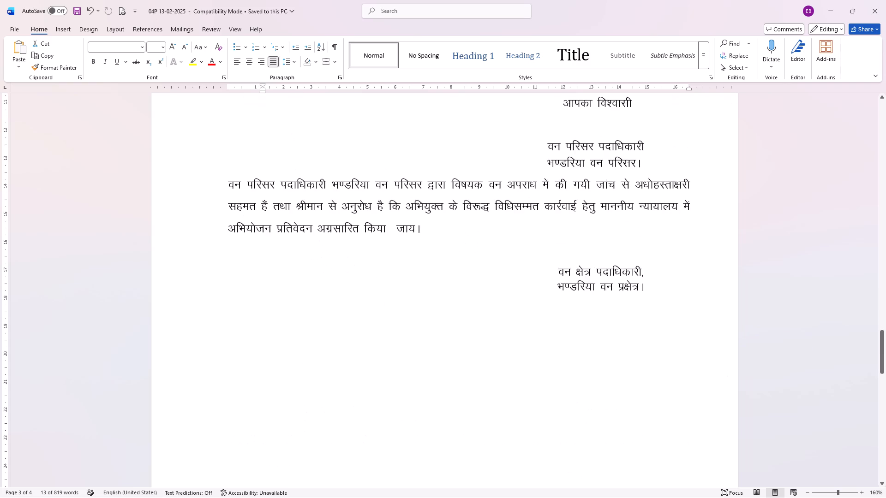
pyautogui.scroll(-6, 497, 399)
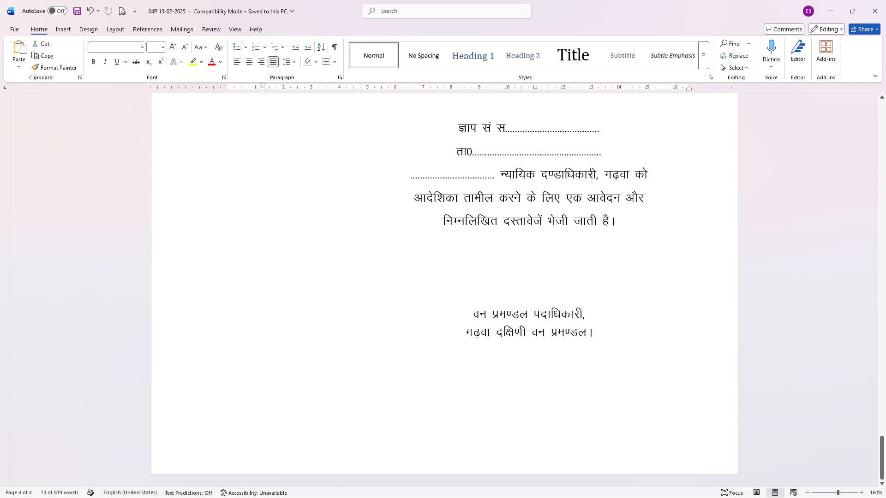
pyautogui.click(614, 219)
pyautogui.press('Return')
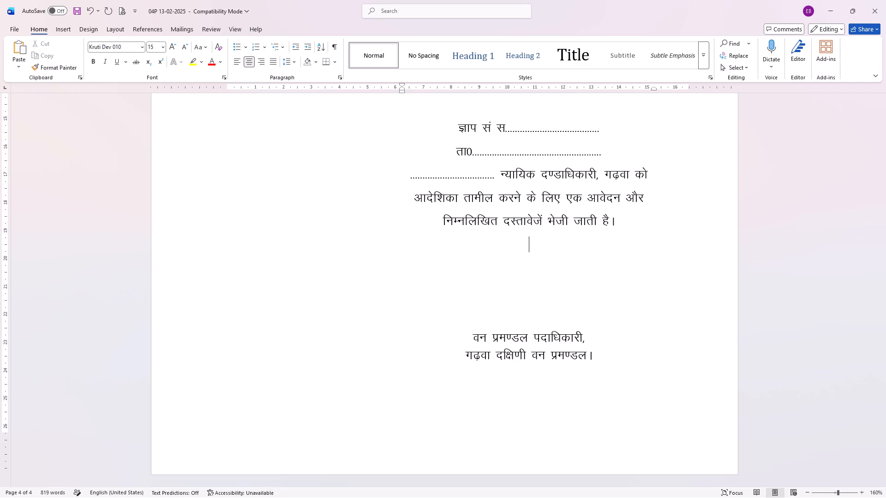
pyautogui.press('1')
pyautogui.press('BackSpace')
# Copy enclosure items 1 and 2 from page 3 onto a new line below निम्नलिखित दस्तावेजें भेजी जाती है। on page 4.
pyautogui.scroll(2, 643, 347)
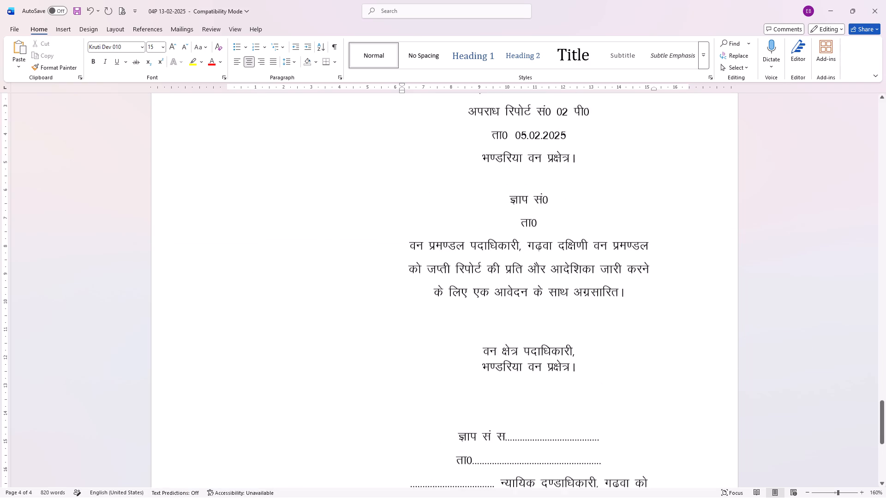
pyautogui.scroll(3, 643, 347)
pyautogui.scroll(2, 576, 327)
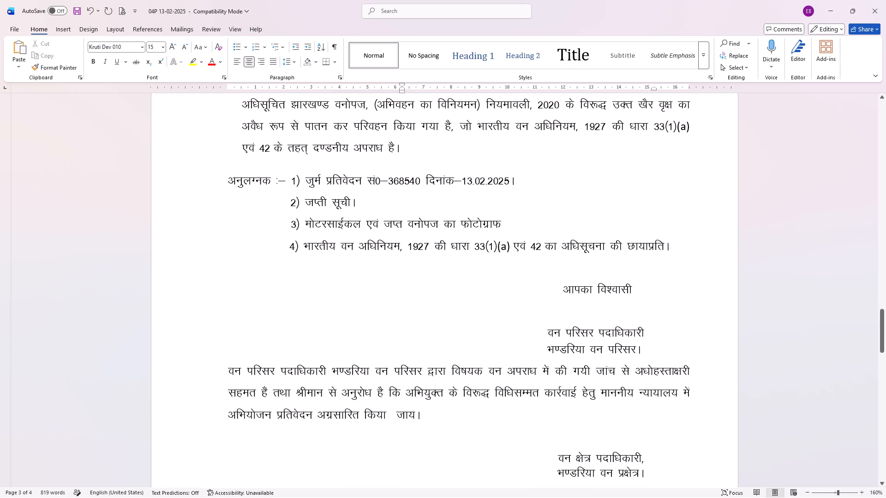
pyautogui.moveTo(305, 180); pyautogui.dragTo(516, 179)
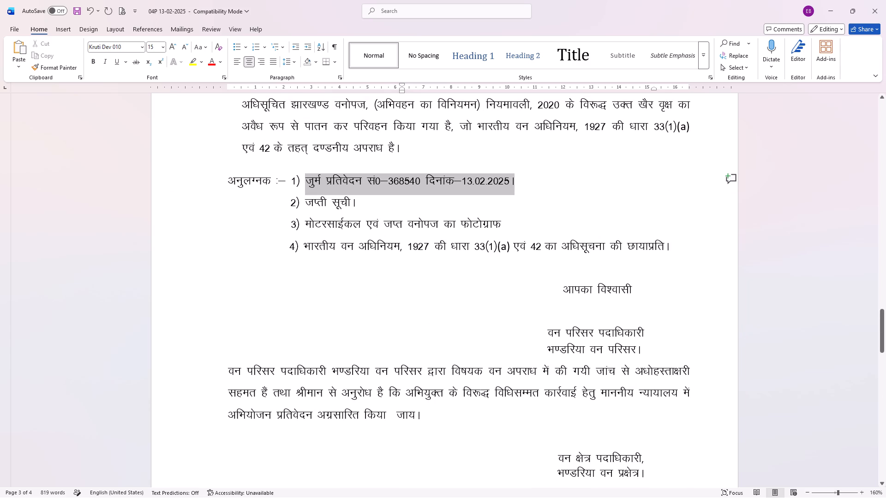
pyautogui.moveTo(516, 179); pyautogui.dragTo(549, 243)
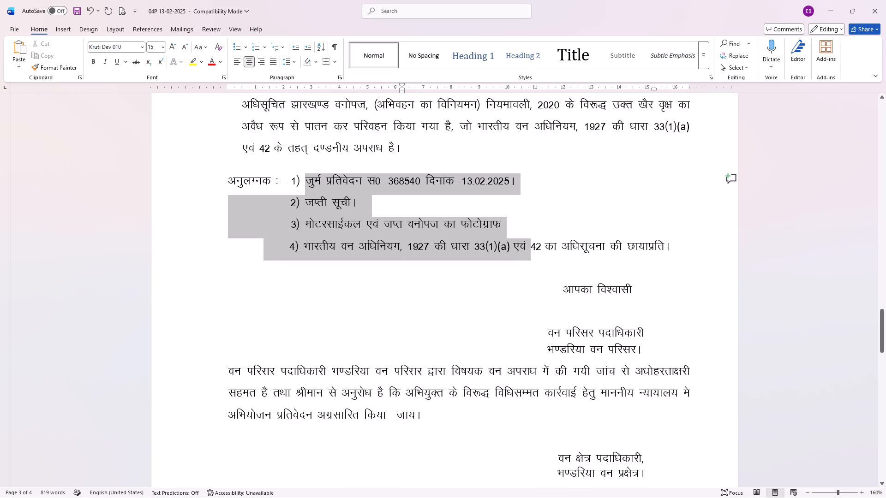
pyautogui.moveTo(549, 243); pyautogui.dragTo(367, 205)
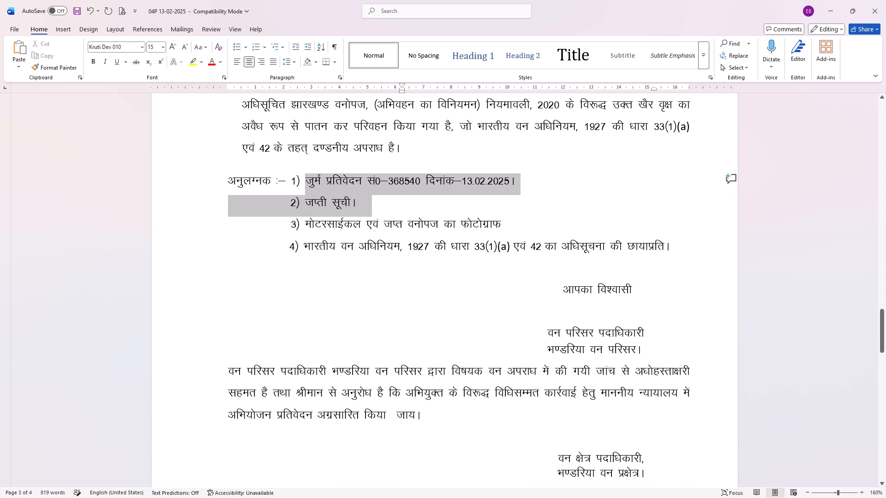
pyautogui.moveTo(367, 205); pyautogui.dragTo(356, 204)
pyautogui.hotkey('ctrl', 'c')
pyautogui.scroll(-1, 413, 306)
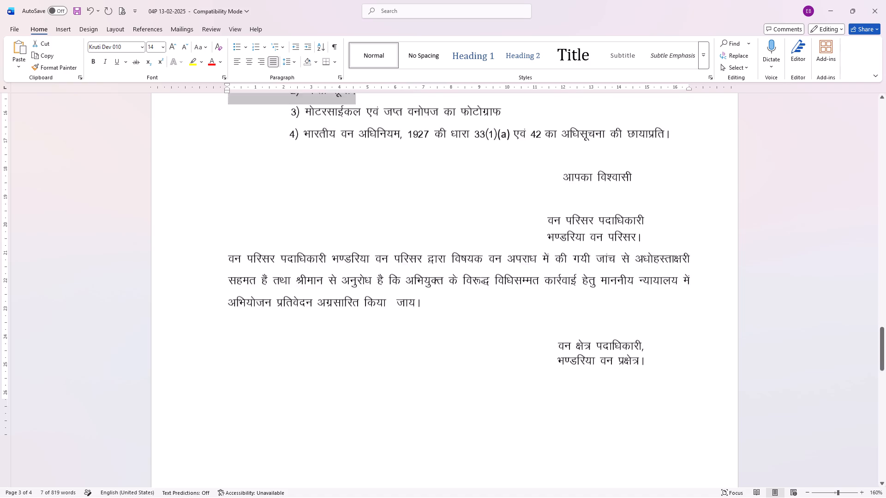
pyautogui.scroll(-1, 422, 308)
pyautogui.scroll(-6, 476, 280)
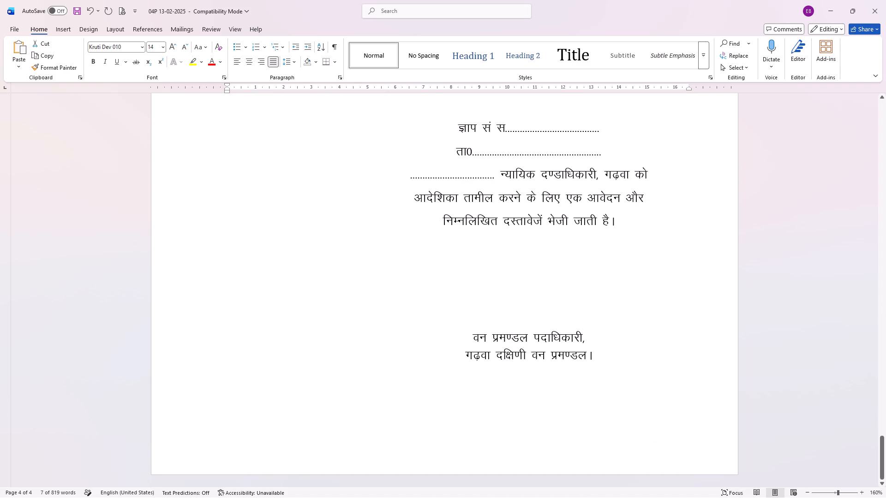
pyautogui.click(618, 220)
pyautogui.press('Return')
pyautogui.hotkey('ctrl', 'v')
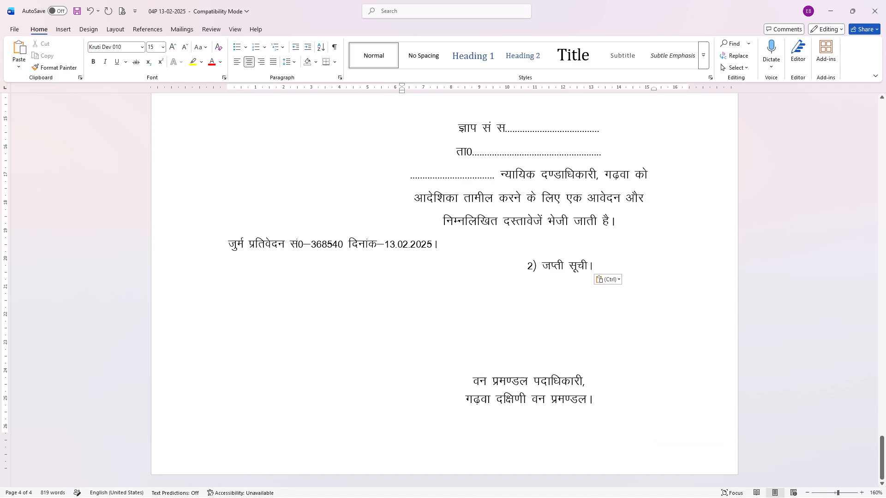
# Indent the pasted जुर्म प्रतिवेदन line on page 4 so it sits beneath the forwarding note text.
pyautogui.click(227, 246)
pyautogui.moveTo(228, 92); pyautogui.dragTo(414, 98)
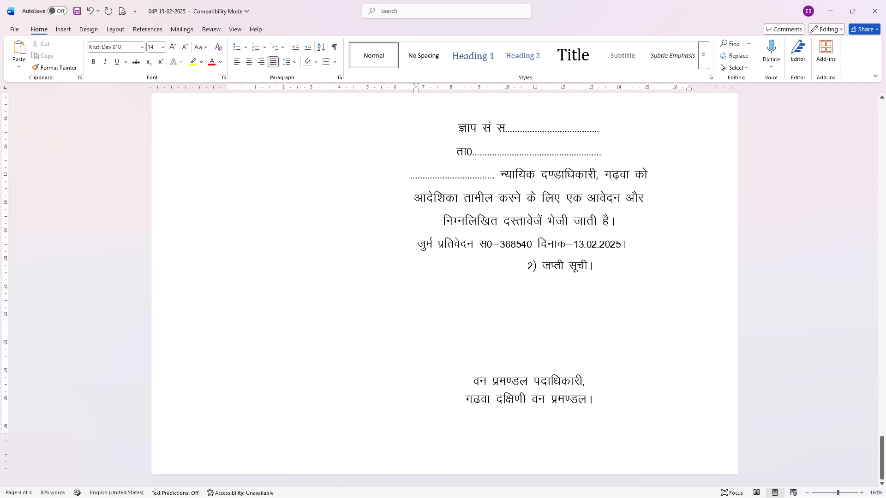
# Number the जुर्म प्रतिवेदन line on page 4 as (1), followed by a space.
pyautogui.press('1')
pyautogui.hotkey('alt', '0')
pyautogui.hotkey('alt', '1')
pyautogui.hotkey('alt', '8')
pyautogui.hotkey('alt', '9')
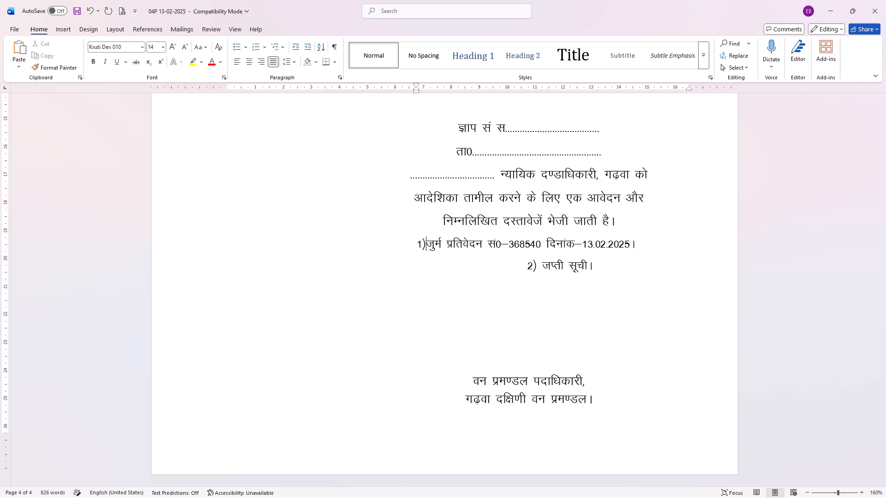
pyautogui.press('Left')
pyautogui.press('Left')
pyautogui.hotkey('alt', '0')
pyautogui.hotkey('alt', '1')
pyautogui.hotkey('alt', '8')
pyautogui.hotkey('alt', '8')
pyautogui.press('Right')
pyautogui.press('Right')
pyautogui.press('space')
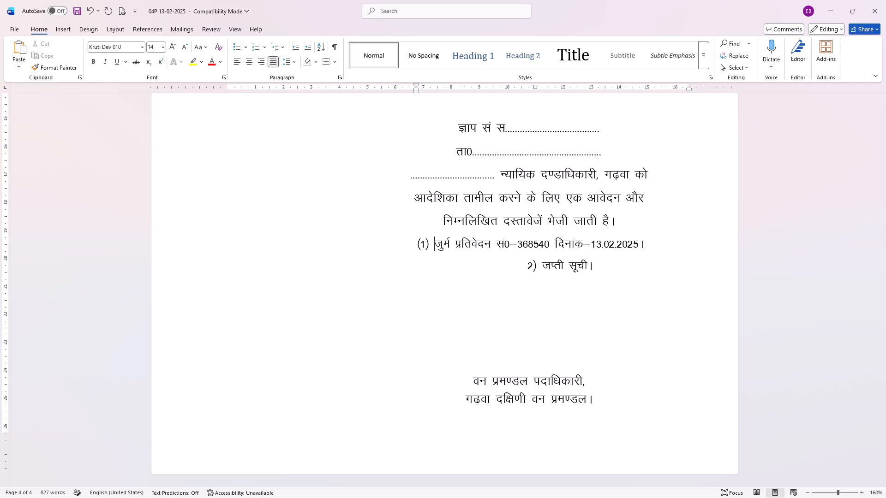
# Replace जुर्म with अभियोजन in item (1) of the page 4 document list.
pyautogui.hotkey('shift', 'Right')
pyautogui.hotkey('shift', 'Right')
pyautogui.hotkey('shift', 'Right')
pyautogui.hotkey('shift', 'Right')
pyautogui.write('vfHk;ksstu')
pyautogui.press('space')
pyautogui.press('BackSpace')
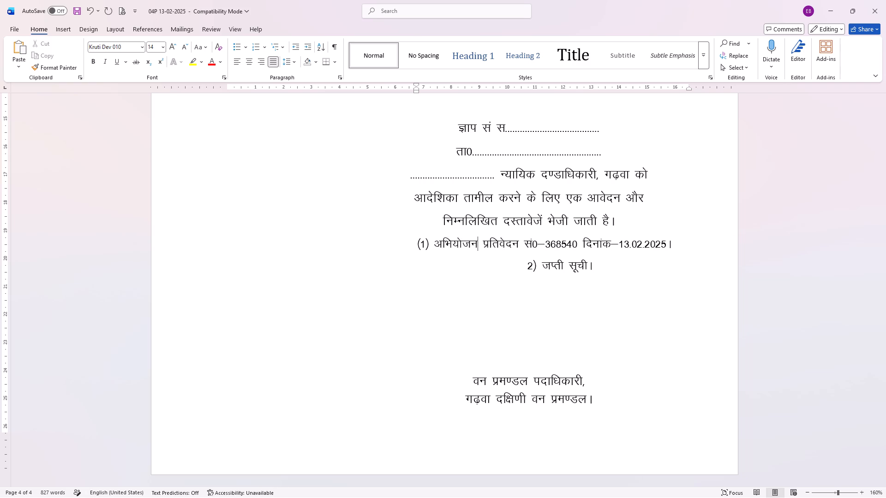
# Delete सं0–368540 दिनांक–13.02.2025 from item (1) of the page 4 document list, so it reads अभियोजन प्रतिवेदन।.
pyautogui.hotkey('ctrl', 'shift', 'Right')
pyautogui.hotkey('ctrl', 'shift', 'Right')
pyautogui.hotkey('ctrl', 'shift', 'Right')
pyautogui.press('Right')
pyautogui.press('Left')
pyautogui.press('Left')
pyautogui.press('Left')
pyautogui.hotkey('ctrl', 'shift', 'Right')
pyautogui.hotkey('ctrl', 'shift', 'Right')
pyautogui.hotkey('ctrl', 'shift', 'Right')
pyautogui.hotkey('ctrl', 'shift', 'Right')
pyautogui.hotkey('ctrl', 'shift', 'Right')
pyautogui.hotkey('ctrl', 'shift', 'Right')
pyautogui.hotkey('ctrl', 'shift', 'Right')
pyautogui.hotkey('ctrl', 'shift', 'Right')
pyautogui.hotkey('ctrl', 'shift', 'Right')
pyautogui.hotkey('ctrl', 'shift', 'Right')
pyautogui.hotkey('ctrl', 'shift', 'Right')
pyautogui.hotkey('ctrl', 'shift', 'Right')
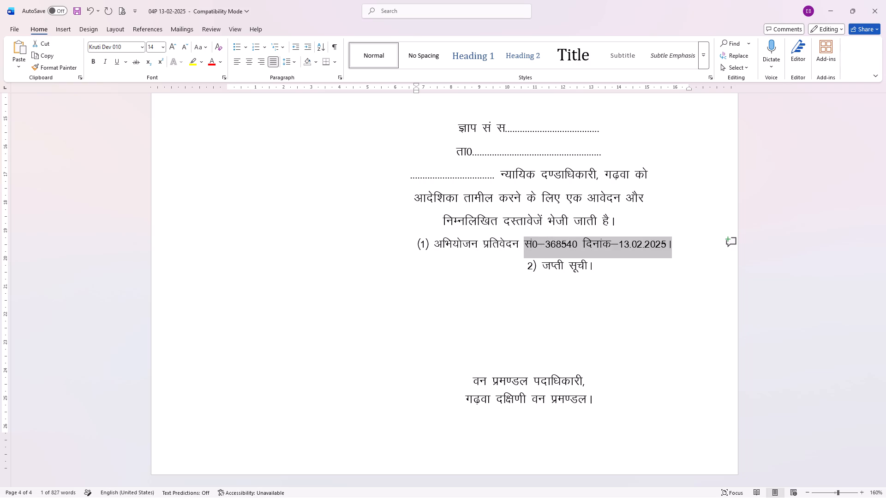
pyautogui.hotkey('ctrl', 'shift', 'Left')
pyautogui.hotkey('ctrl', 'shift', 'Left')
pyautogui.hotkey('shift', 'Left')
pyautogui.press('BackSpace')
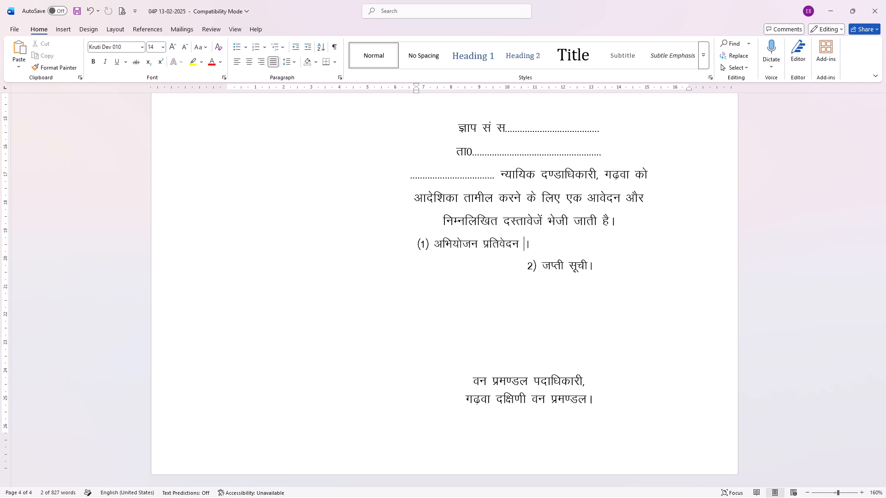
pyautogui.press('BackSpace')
# Delete the text जप्ती सूची। from item 2) of the page 4 document list, keeping its number.
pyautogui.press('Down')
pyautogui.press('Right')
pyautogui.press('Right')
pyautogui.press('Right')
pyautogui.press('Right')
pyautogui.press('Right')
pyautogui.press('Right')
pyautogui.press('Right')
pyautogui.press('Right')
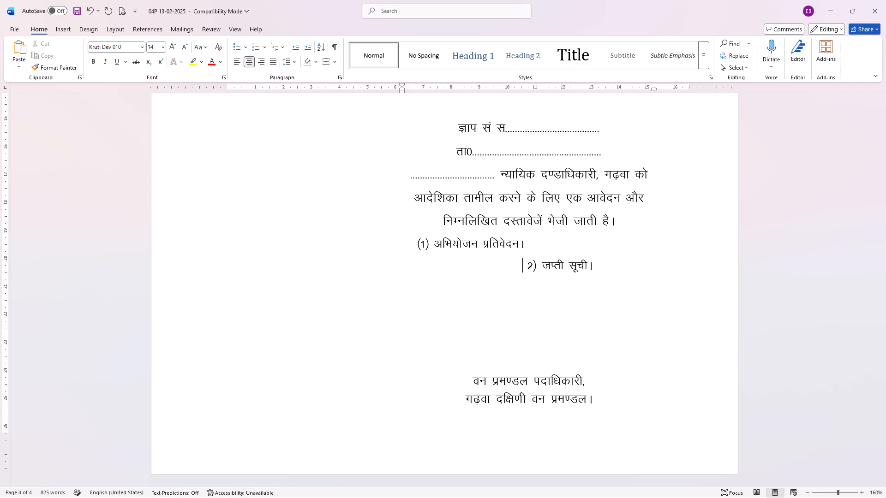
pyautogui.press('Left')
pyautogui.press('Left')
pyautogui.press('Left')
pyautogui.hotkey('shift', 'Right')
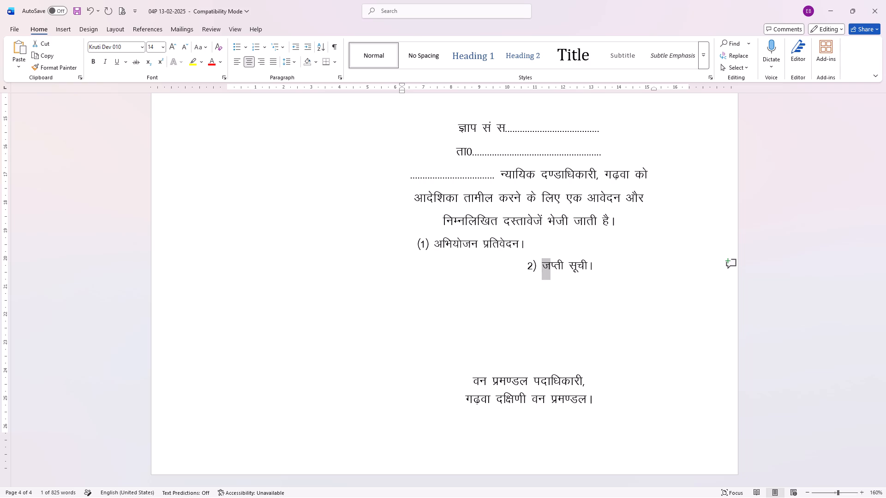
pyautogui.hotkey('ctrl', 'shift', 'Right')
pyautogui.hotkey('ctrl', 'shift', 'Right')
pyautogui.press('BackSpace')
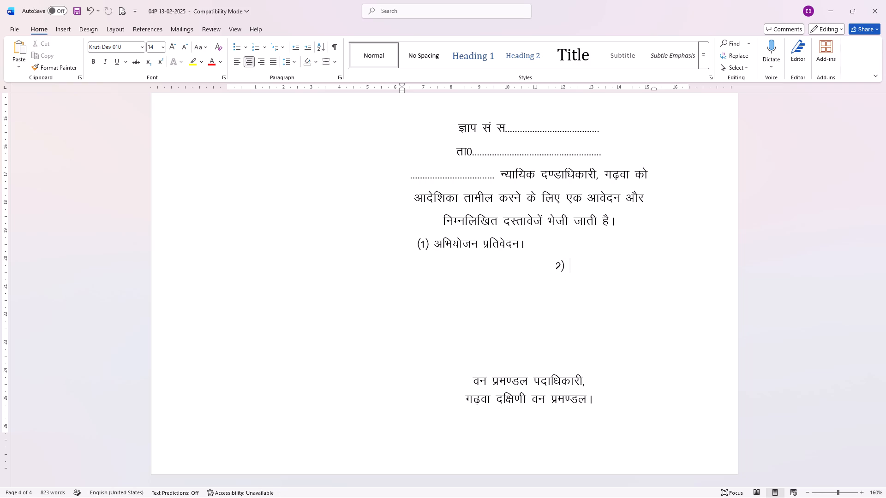
# Change the sections cited in enclosure item 4 on page 3 to 29 एवं 30.
pyautogui.scroll(7, 473, 279)
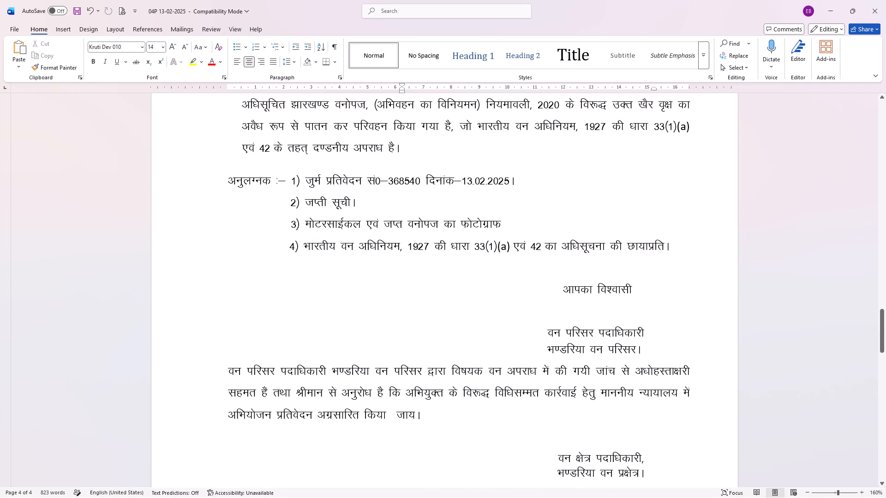
pyautogui.moveTo(299, 244); pyautogui.dragTo(305, 247)
pyautogui.click(306, 247)
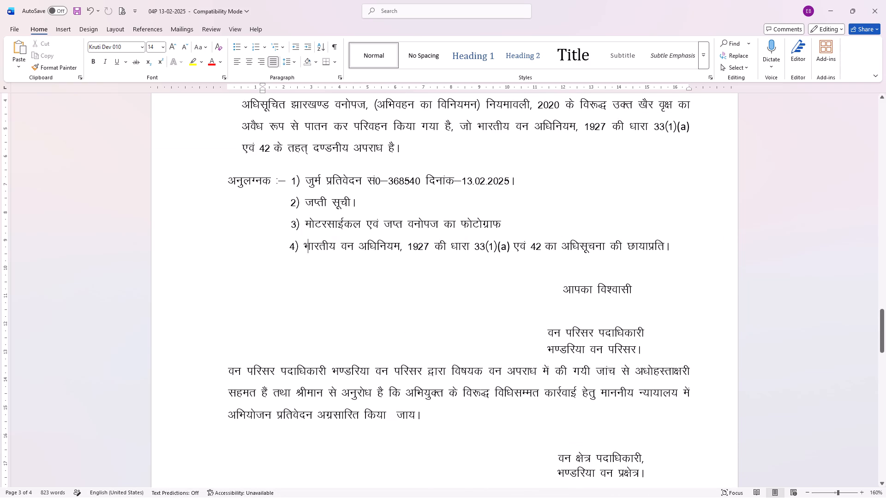
pyautogui.moveTo(304, 243); pyautogui.dragTo(673, 247)
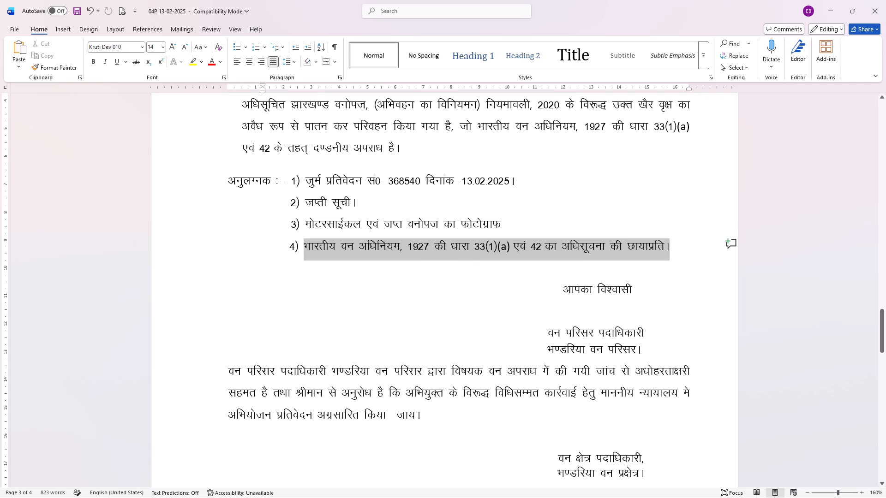
pyautogui.moveTo(673, 247); pyautogui.dragTo(669, 247)
pyautogui.click(496, 249)
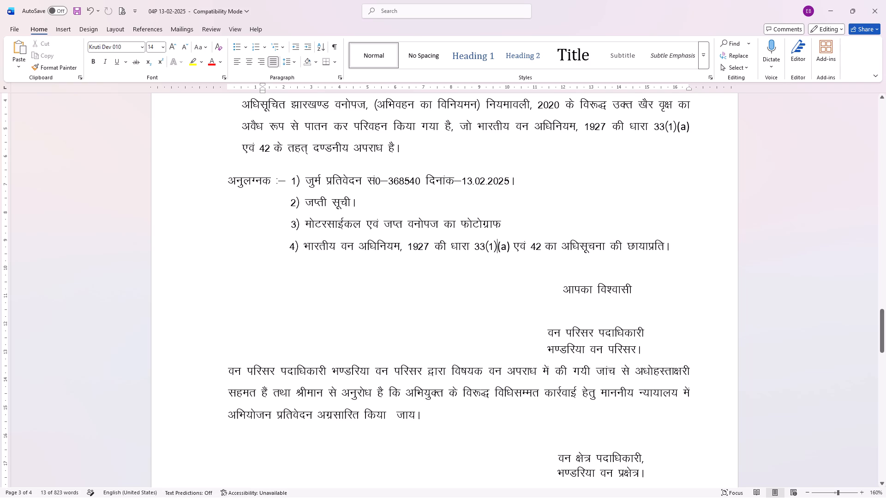
pyautogui.moveTo(475, 246); pyautogui.dragTo(513, 249)
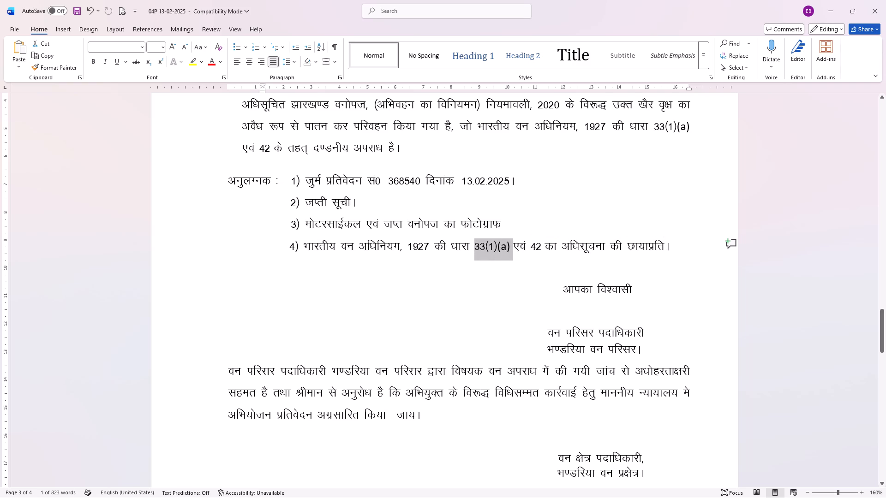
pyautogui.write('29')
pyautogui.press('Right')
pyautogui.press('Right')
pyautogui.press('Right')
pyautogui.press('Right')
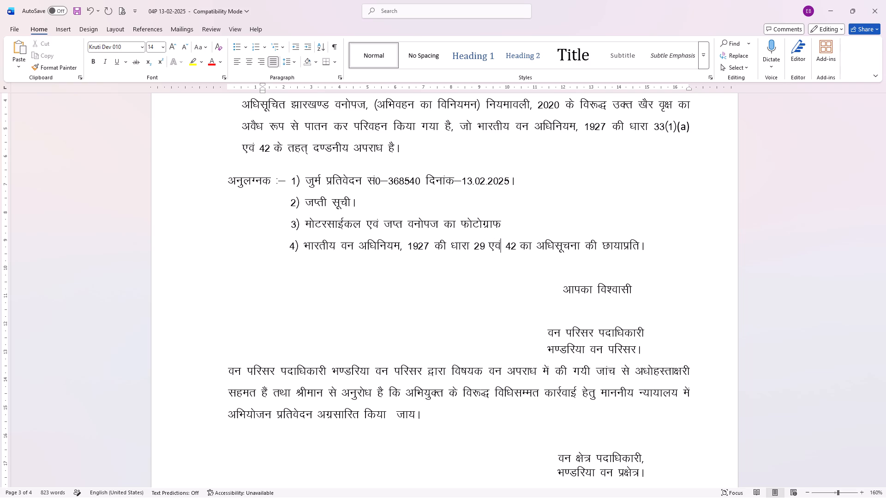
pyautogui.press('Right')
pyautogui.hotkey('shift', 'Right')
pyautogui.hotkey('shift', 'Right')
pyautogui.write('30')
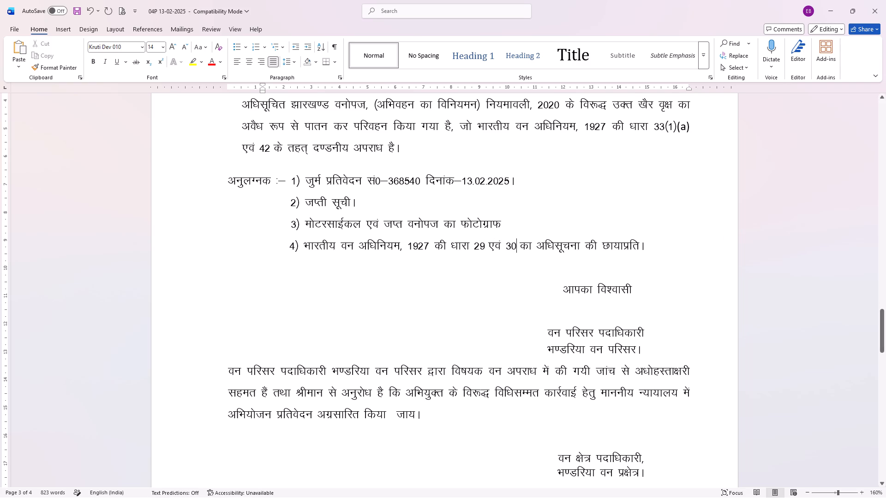
# Copy the text of enclosure item 4 on page 3 into the empty item 2) on page 4.
pyautogui.moveTo(305, 242); pyautogui.dragTo(642, 244)
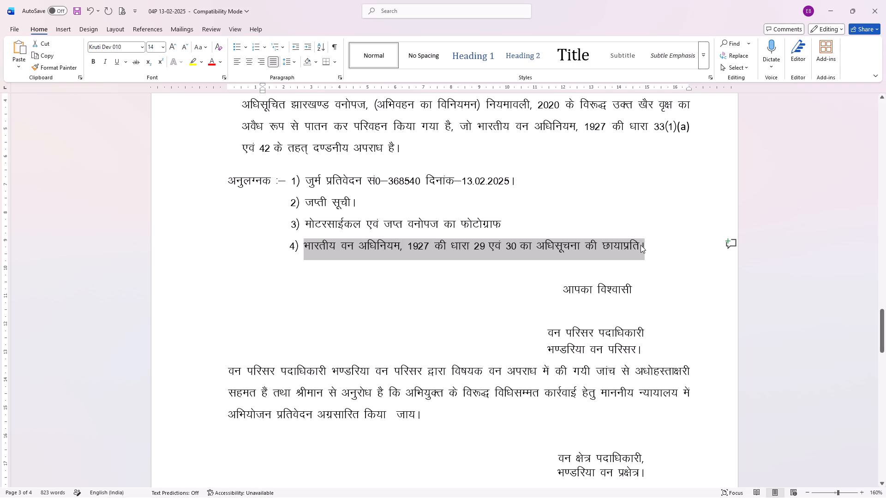
pyautogui.hotkey('ctrl', 'c')
pyautogui.scroll(-3, 581, 273)
pyautogui.scroll(-6, 546, 289)
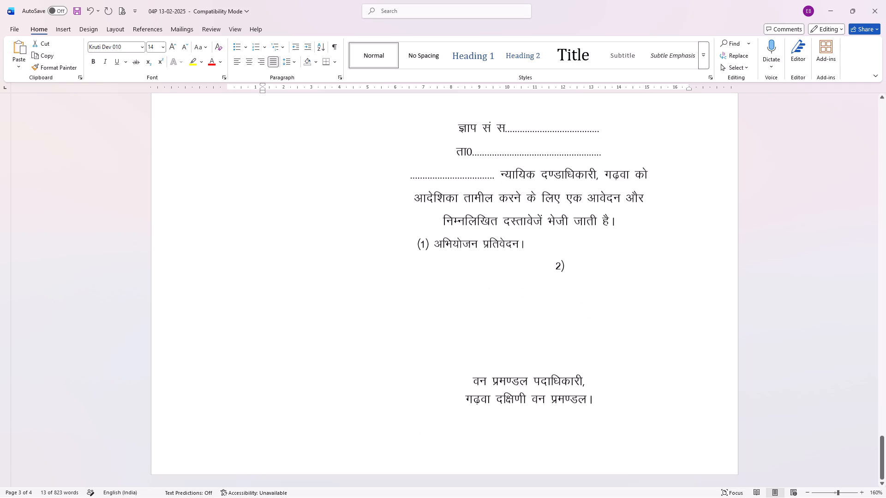
pyautogui.click(567, 262)
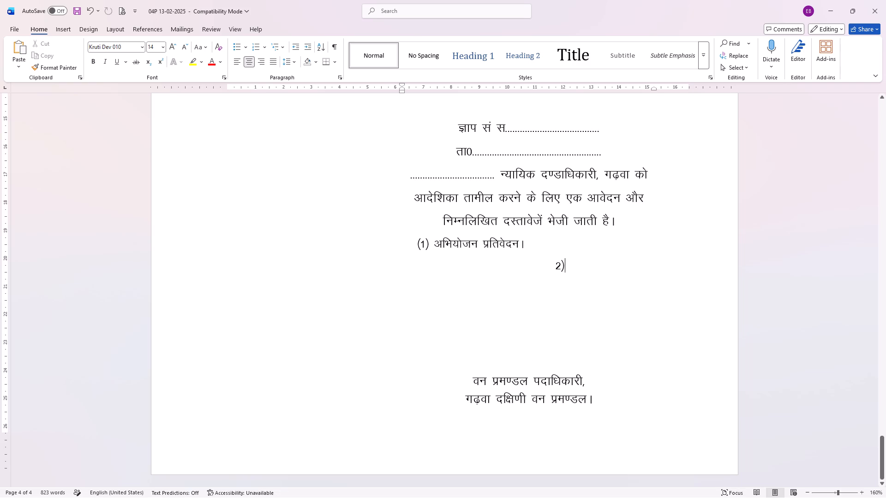
pyautogui.hotkey('ctrl', 'v')
# Remove the extra leading spaces before 2) so it lines up beneath item (1) on page 4.
pyautogui.click(470, 262)
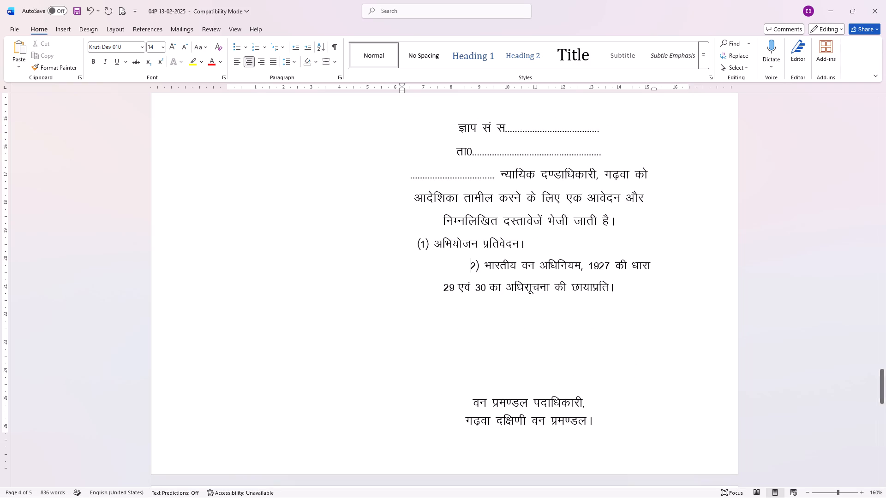
pyautogui.press('BackSpace')
pyautogui.press('BackSpace')
pyautogui.press('BackSpace')
pyautogui.press('BackSpace')
pyautogui.press('BackSpace')
pyautogui.press('BackSpace')
pyautogui.press('BackSpace')
pyautogui.press('BackSpace')
pyautogui.press('BackSpace')
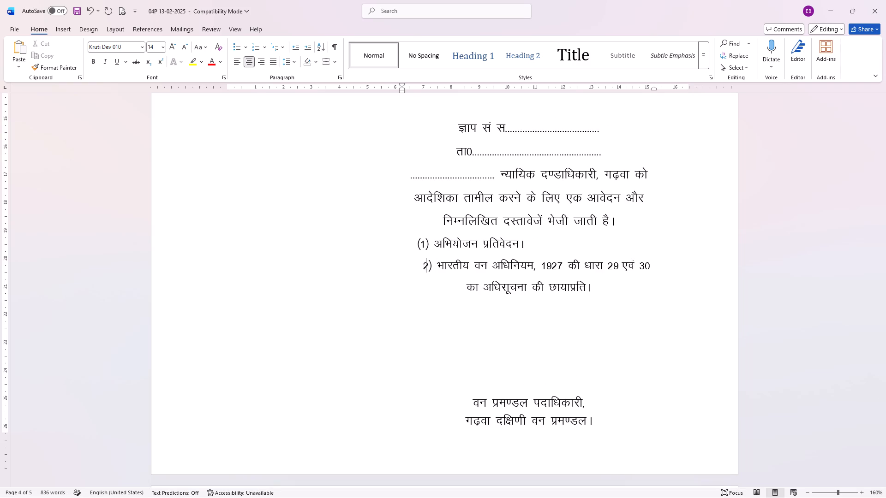
pyautogui.press('BackSpace')
# Add the opening bracket so item 2 on page 4 is numbered (2), adjust its leading space, and save the document.
pyautogui.hotkey('alt', '0')
pyautogui.hotkey('alt', '1')
pyautogui.hotkey('alt', '8')
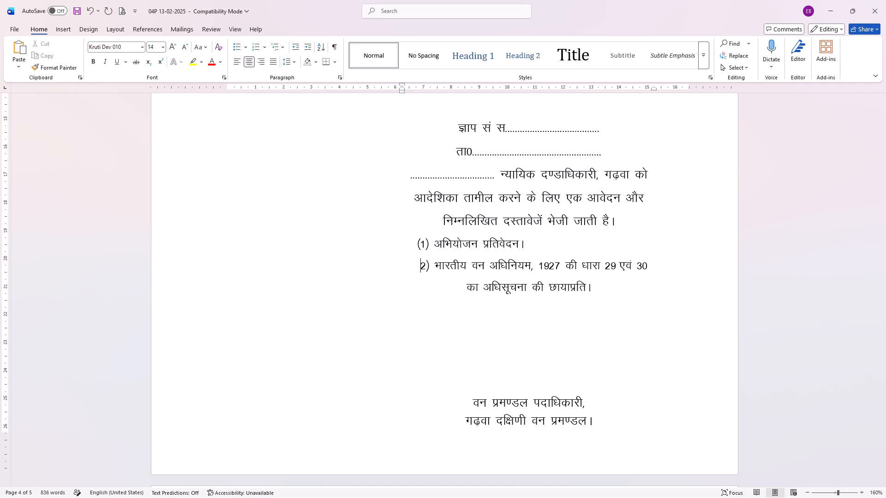
pyautogui.hotkey('alt', '8')
pyautogui.press('Left')
pyautogui.press('BackSpace')
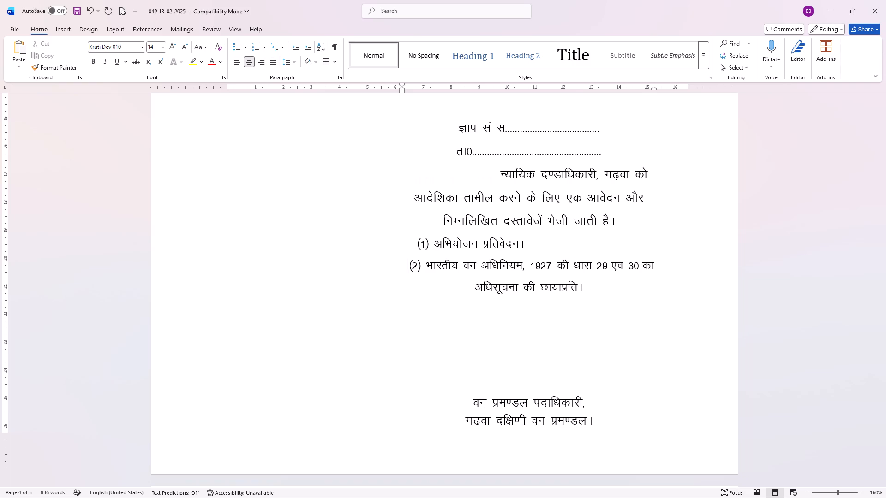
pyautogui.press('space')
pyautogui.hotkey('ctrl', 's')
# Extend the right indent of the item (2) paragraph on page 4 to match item (1).
pyautogui.click(494, 279)
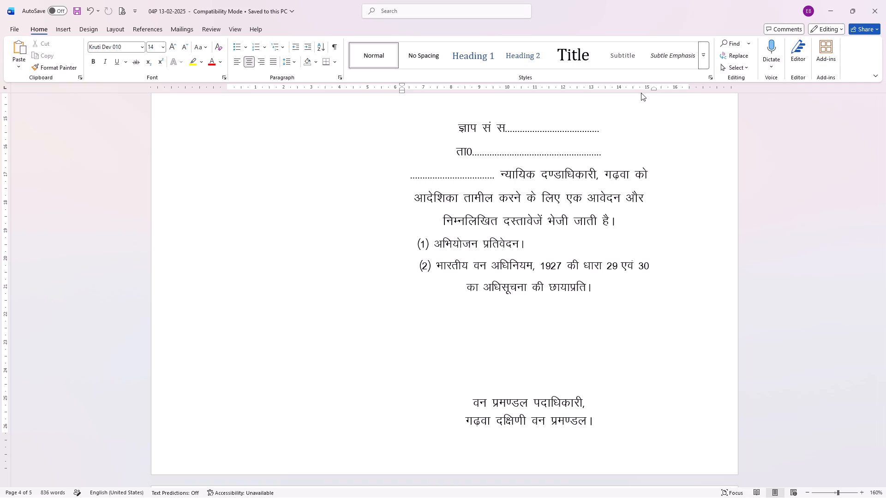
pyautogui.moveTo(653, 89); pyautogui.dragTo(690, 90)
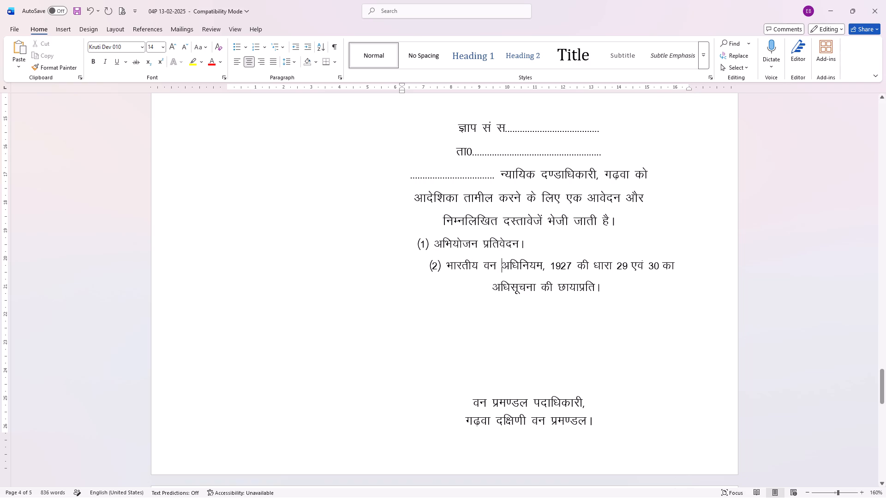
pyautogui.click(503, 275)
# Delete two leading spaces before (2) to bring it closer beneath item (1).
pyautogui.click(443, 243)
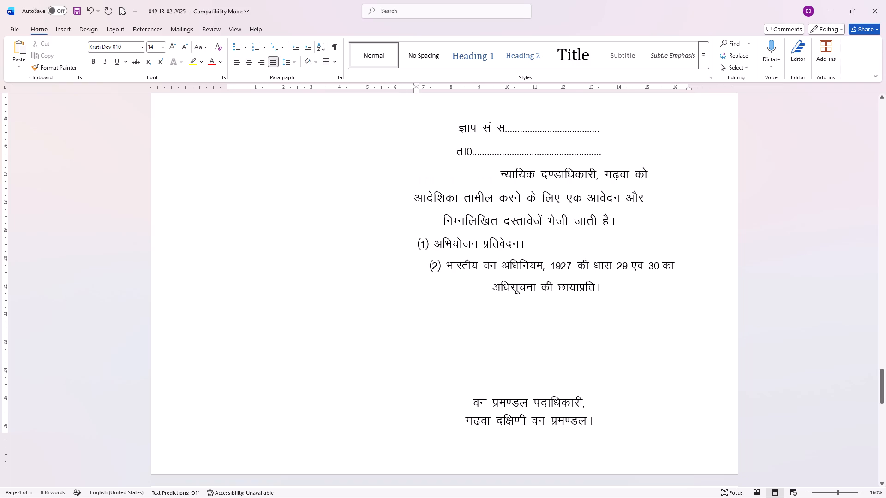
pyautogui.click(428, 261)
pyautogui.press('BackSpace')
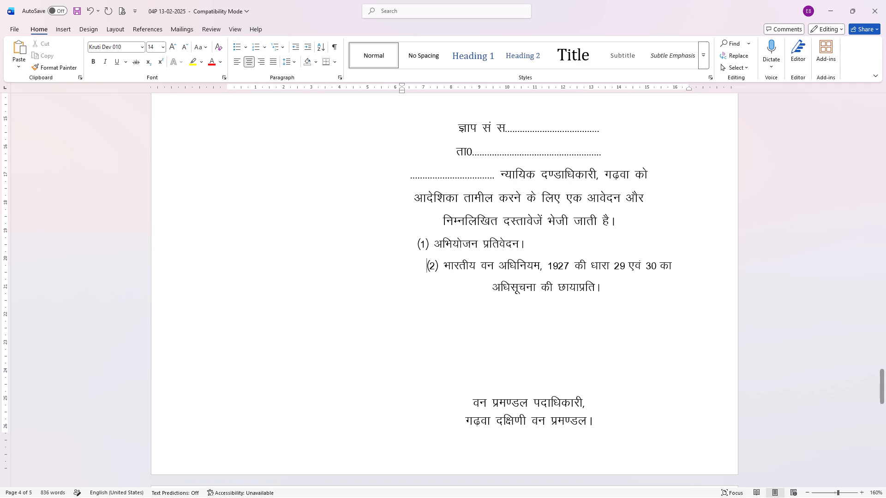
pyautogui.press('BackSpace')
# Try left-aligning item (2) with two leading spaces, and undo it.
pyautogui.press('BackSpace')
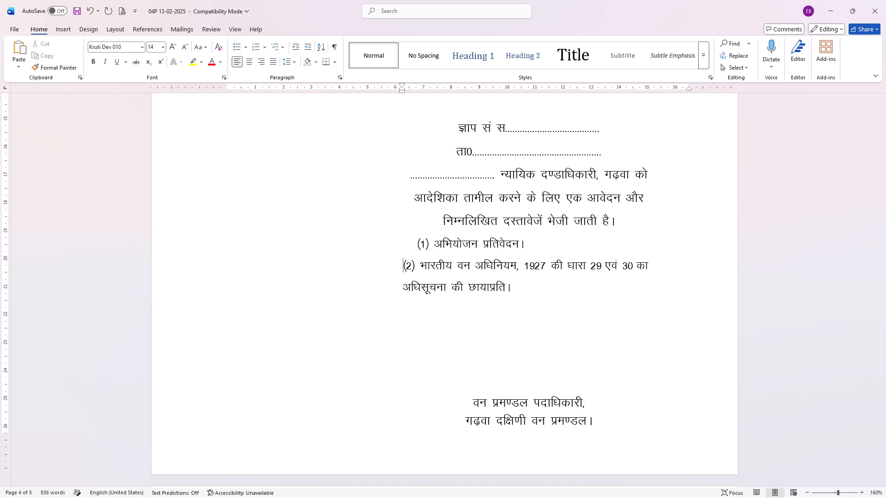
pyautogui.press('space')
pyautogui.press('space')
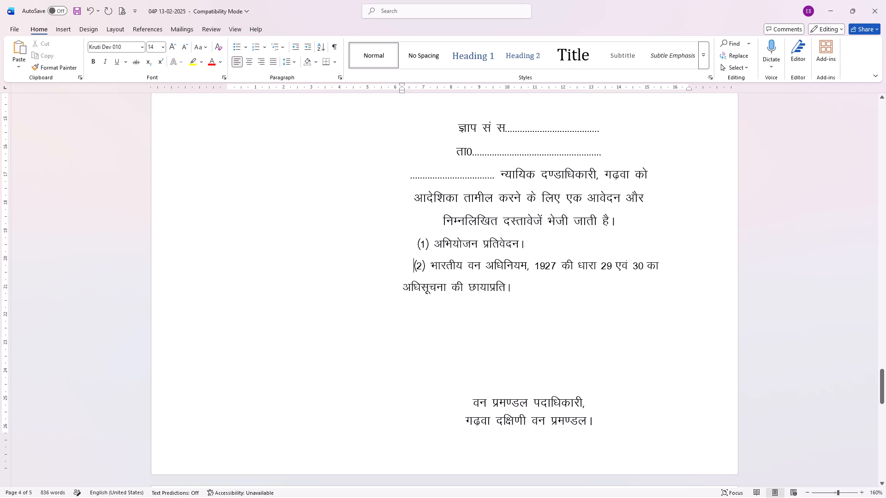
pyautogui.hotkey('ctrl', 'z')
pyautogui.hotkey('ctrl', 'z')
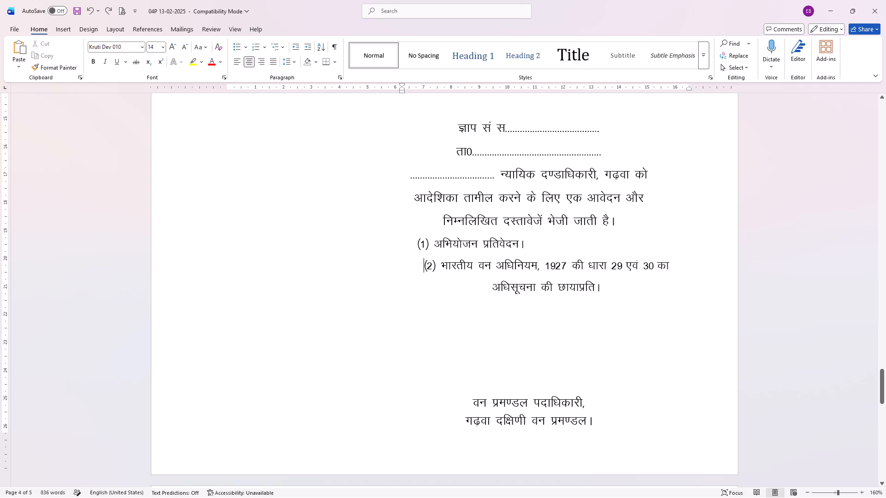
# Add one leading space before (1) to line it up with item (2), and save the document.
pyautogui.click(417, 240)
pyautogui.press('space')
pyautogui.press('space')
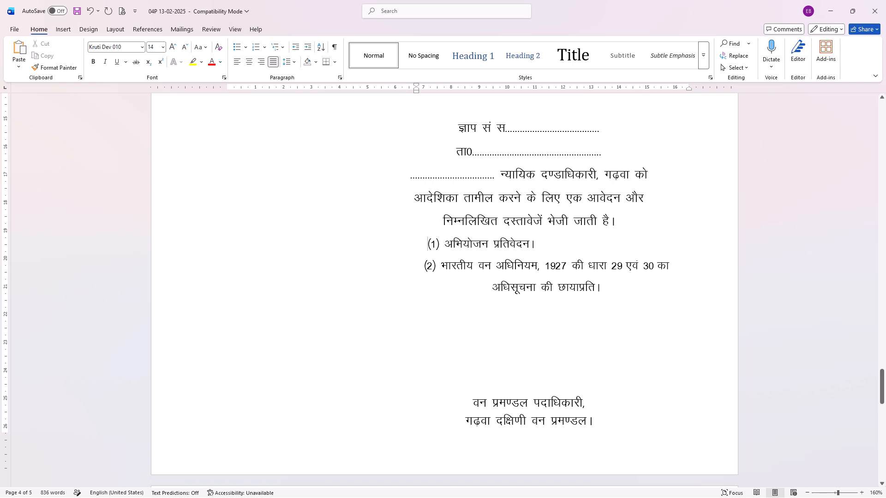
pyautogui.press('BackSpace')
pyautogui.hotkey('ctrl', 's')
pyautogui.hotkey('ctrl', 's')
# Remove the extra blank lines between the page 4 document list and the वन प्रमण्डल पदाधिकारी signature block, leaving one.
pyautogui.click(512, 324)
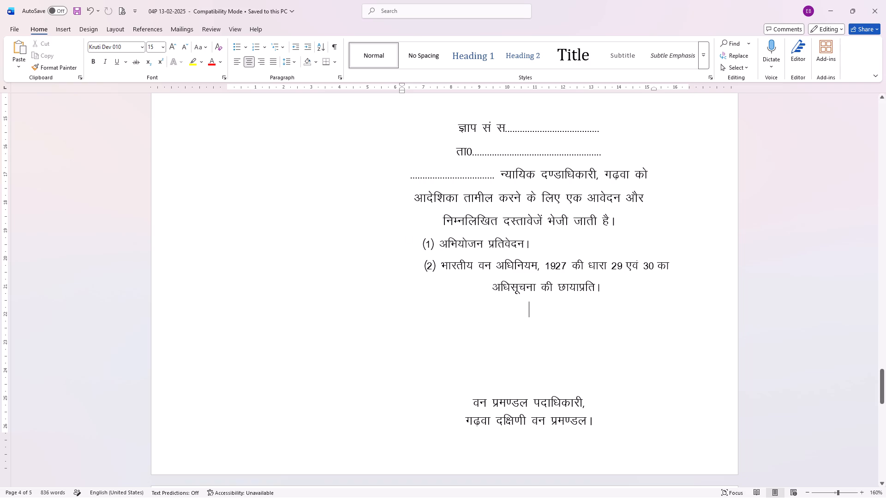
pyautogui.press('Delete')
pyautogui.press('Delete')
pyautogui.press('Delete')
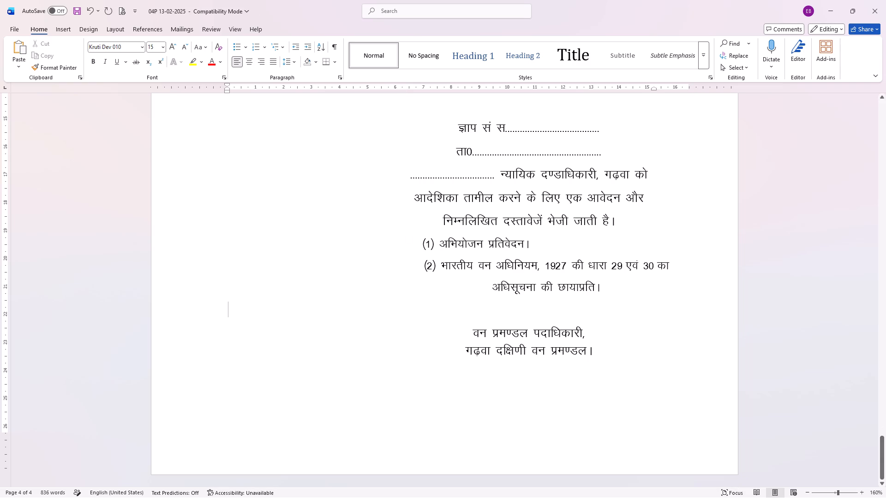
pyautogui.press('Return')
pyautogui.press('Delete')
pyautogui.press('Up')
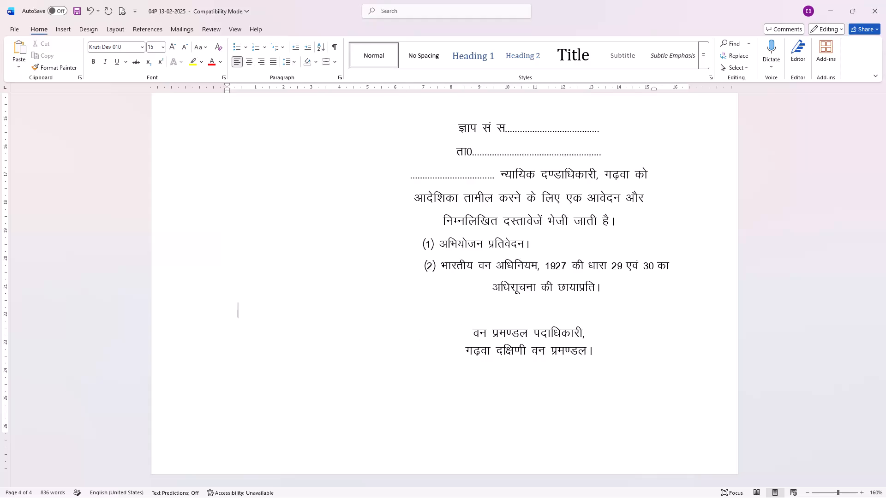
# Set the font size of the blank line above the page 4 signature block to 22, and save the document.
pyautogui.hotkey('ctrl', 'shift', ',')
pyautogui.hotkey('ctrl', 'shift', ',')
pyautogui.hotkey('ctrl', 'shift', '.')
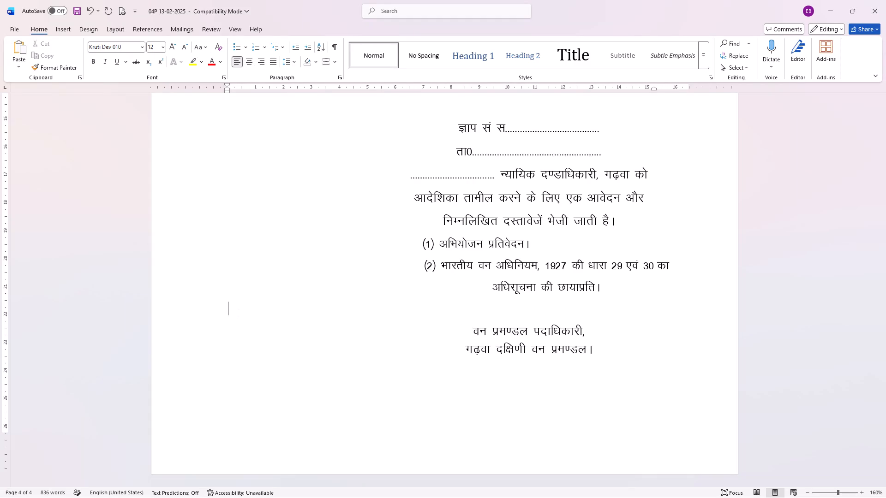
pyautogui.hotkey('ctrl', 'shift', '.')
pyautogui.hotkey('ctrl', 'shift', '.')
pyautogui.hotkey('ctrl', 'shift', '.')
pyautogui.hotkey('ctrl', 'shift', '.')
pyautogui.hotkey('ctrl', 's')
pyautogui.hotkey('ctrl', 's')
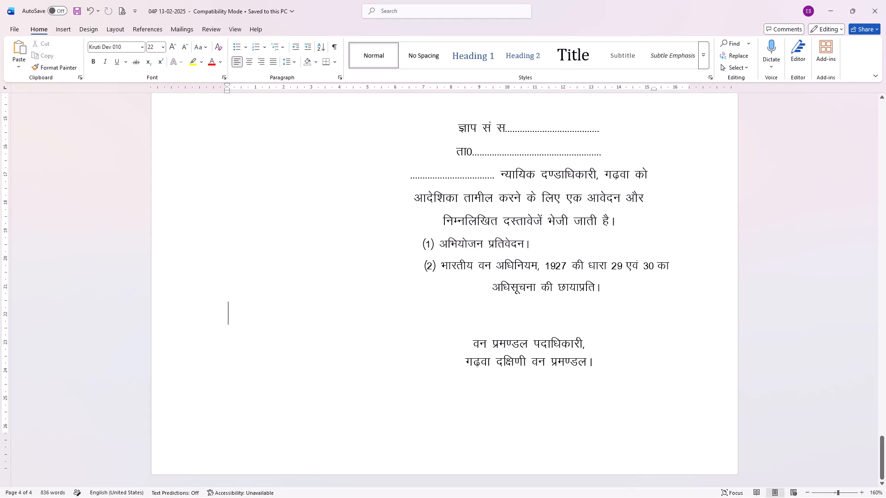
# Delete the blank line above the वन विभाग झारखण्ड heading at the top of page 4.
pyautogui.scroll(2, 497, 355)
pyautogui.scroll(1, 501, 257)
pyautogui.click(513, 192)
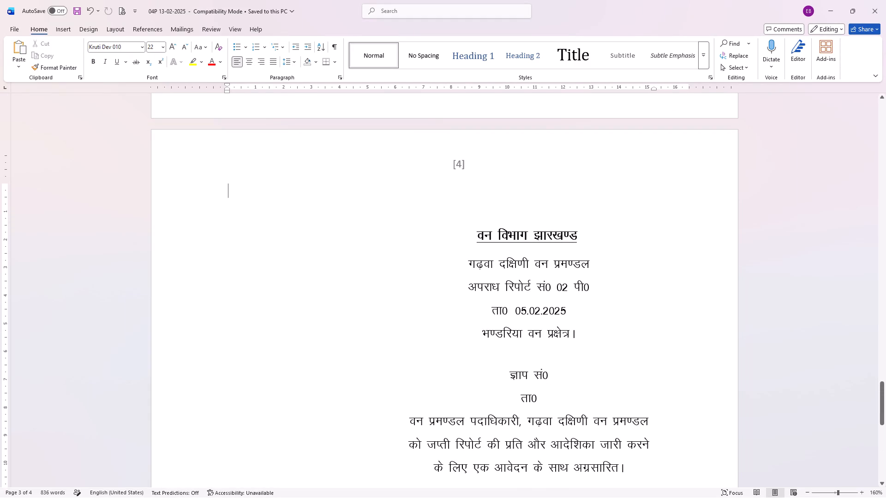
pyautogui.press('BackSpace')
pyautogui.press('BackSpace')
pyautogui.press('BackSpace')
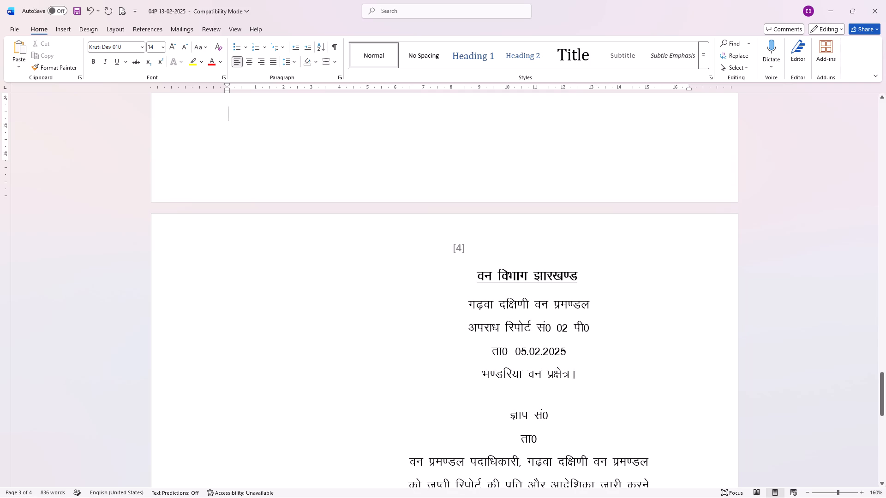
# Save the document.
pyautogui.hotkey('ctrl', 's')
# In item 4 of the page 3 अनुलग्नक list, replace का before अधिसूचना with के तहत् निर्गत.
pyautogui.scroll(4, 560, 374)
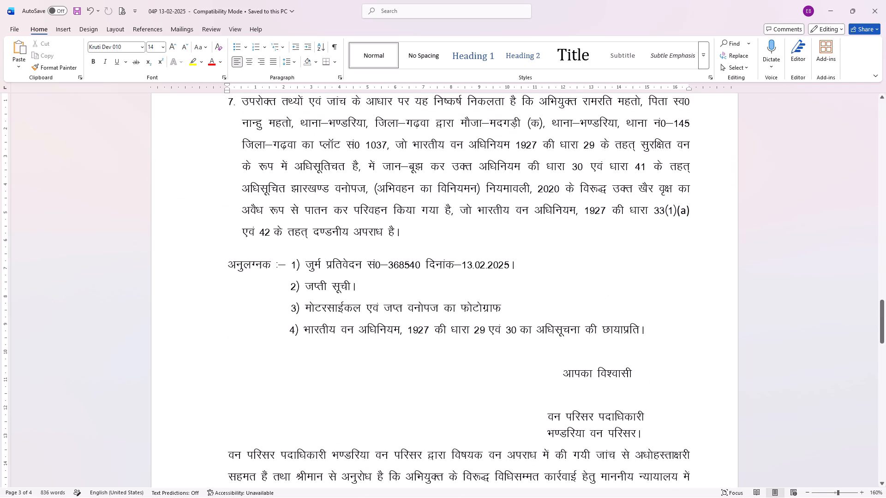
pyautogui.moveTo(521, 326); pyautogui.dragTo(531, 328)
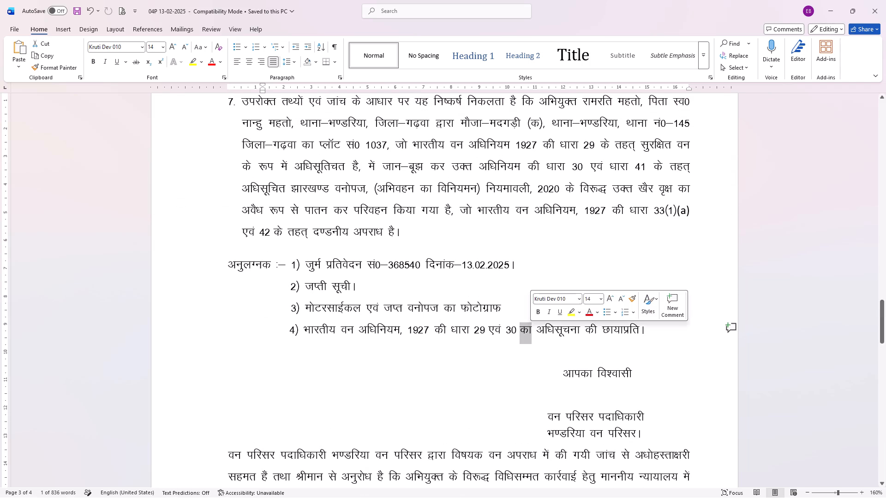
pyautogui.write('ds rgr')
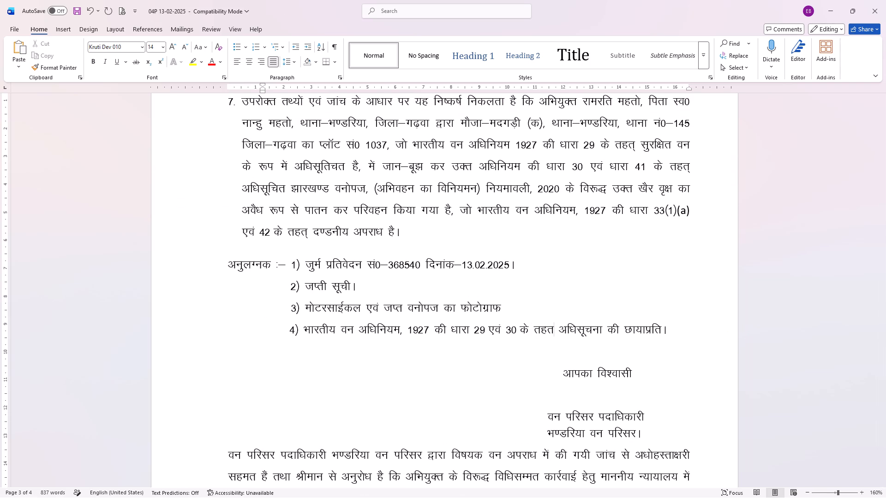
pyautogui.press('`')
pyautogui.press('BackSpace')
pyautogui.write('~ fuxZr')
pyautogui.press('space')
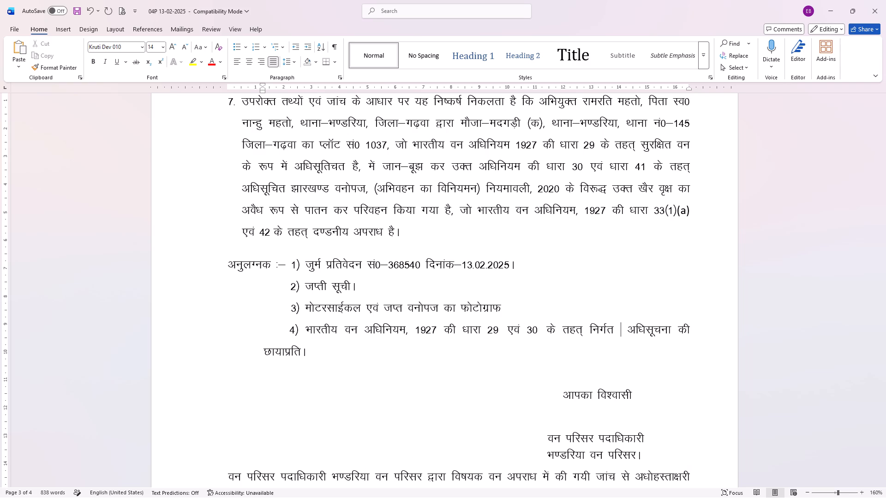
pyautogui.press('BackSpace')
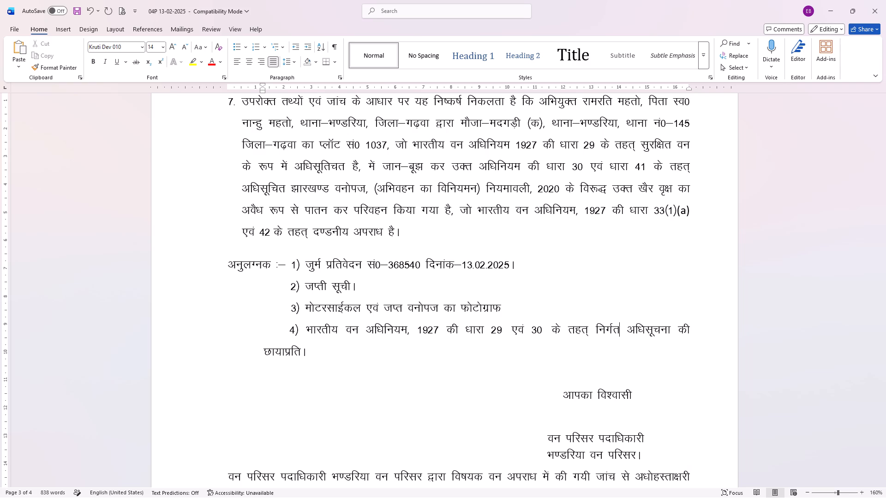
# Insert अभिप्रमाणित before छायाप्रति in item 4 of the अनुलग्नक list.
pyautogui.click(260, 351)
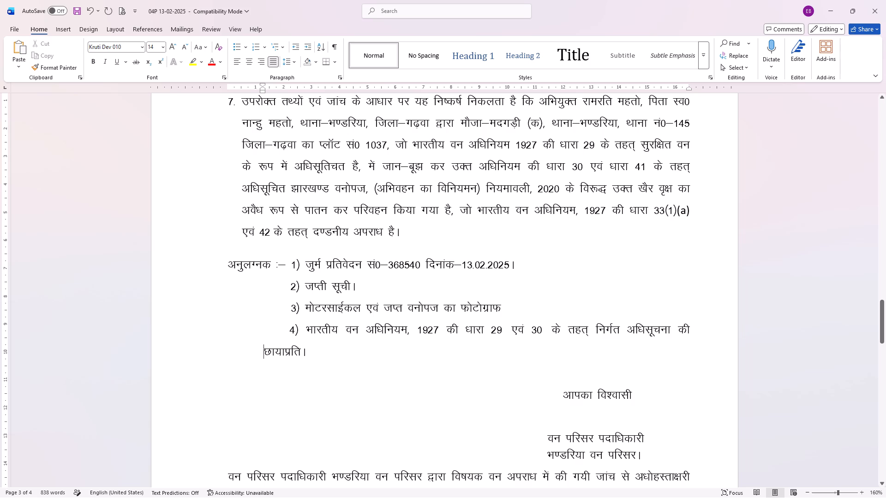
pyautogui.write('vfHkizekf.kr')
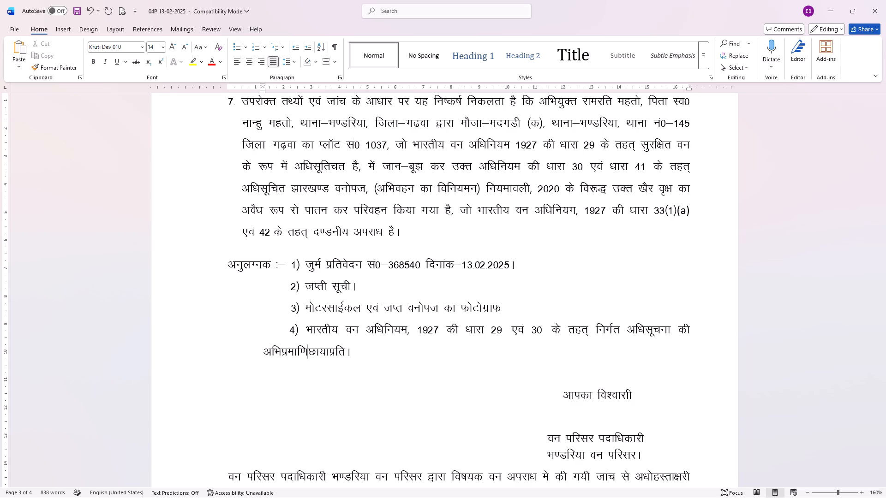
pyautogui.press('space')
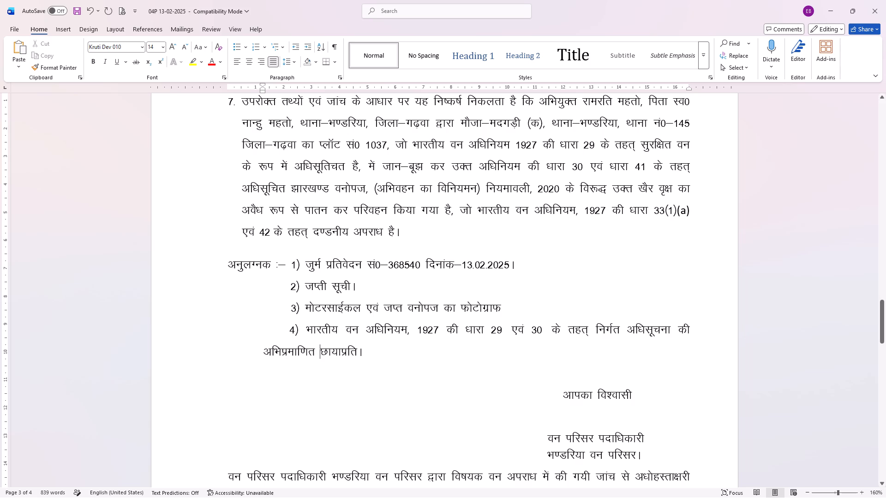
# Indent the second line of अनुलग्नक item 4 to line up with the item's text above, and save the document.
pyautogui.click(263, 351)
pyautogui.hotkey('ctrl', 'Tab')
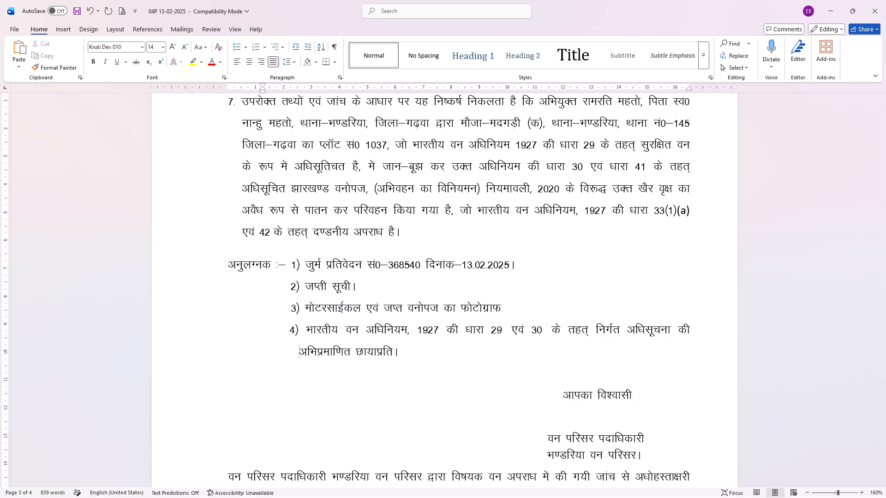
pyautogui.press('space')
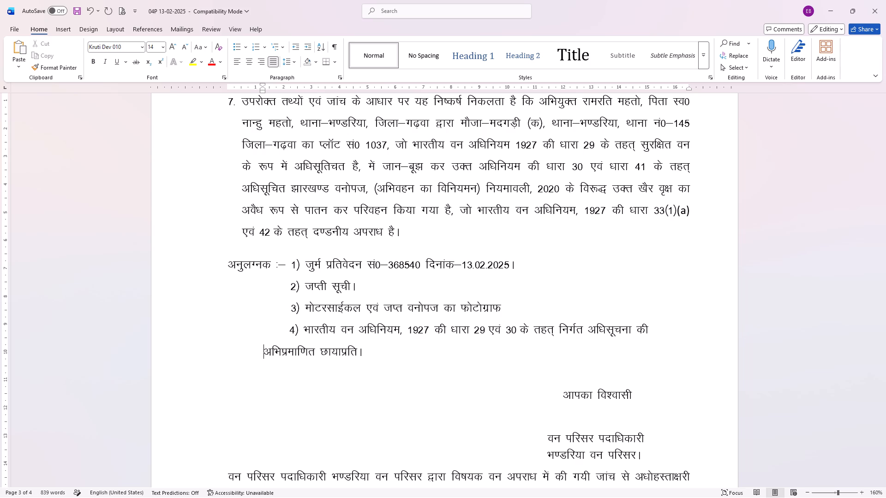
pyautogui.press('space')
pyautogui.hotkey('ctrl', 'Tab')
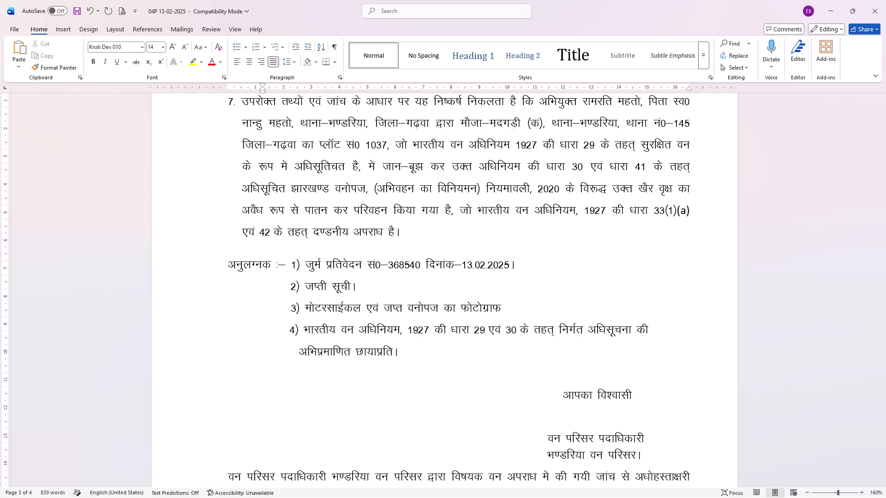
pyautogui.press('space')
pyautogui.hotkey('ctrl', 's')
pyautogui.hotkey('ctrl', 's')
pyautogui.hotkey('ctrl', 's')
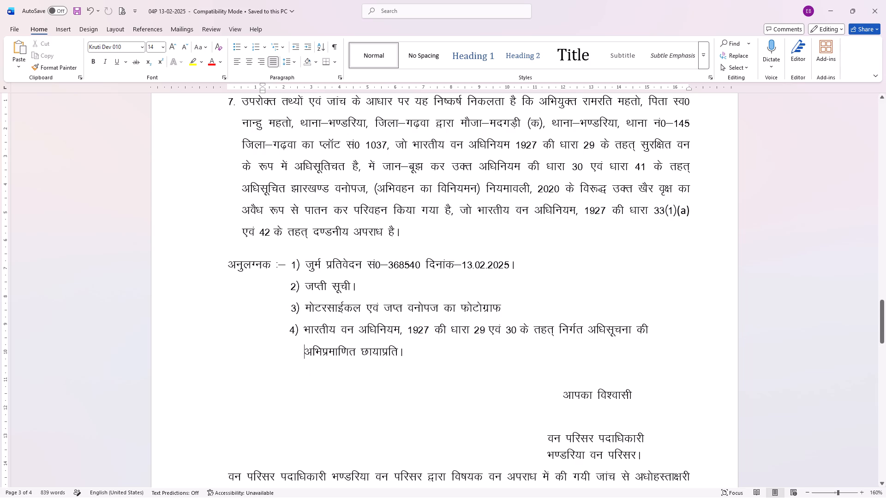
# In item (2) of the page 4 document list, replace का after 30 with के तहत् निर्गत.
pyautogui.scroll(-2, 557, 357)
pyautogui.scroll(-4, 505, 241)
pyautogui.scroll(-2, 534, 365)
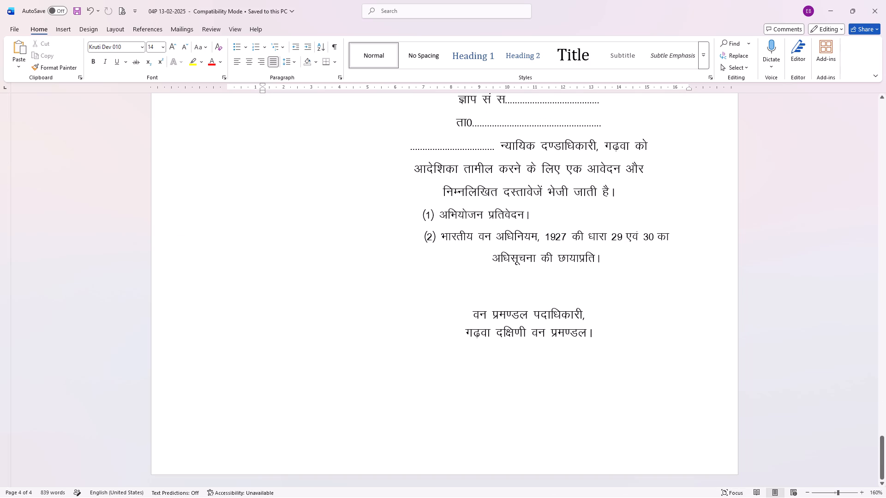
pyautogui.moveTo(659, 235); pyautogui.dragTo(668, 236)
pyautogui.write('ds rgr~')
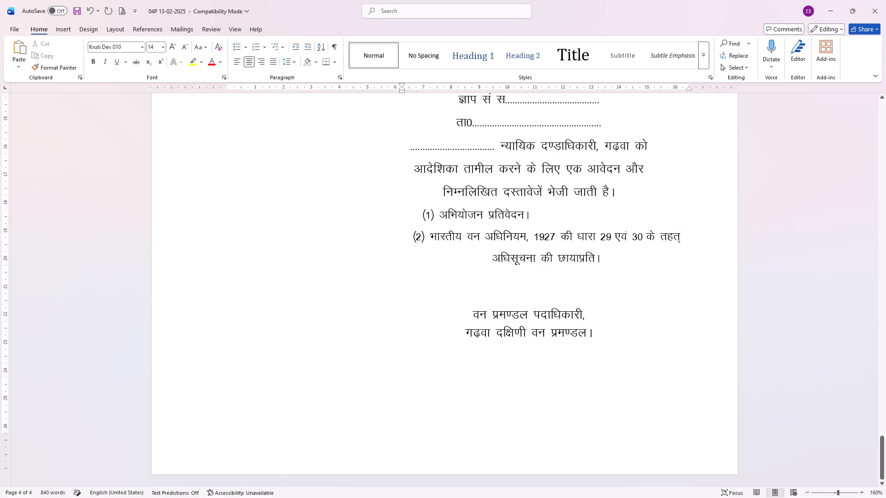
pyautogui.click(554, 257)
pyautogui.click(682, 237)
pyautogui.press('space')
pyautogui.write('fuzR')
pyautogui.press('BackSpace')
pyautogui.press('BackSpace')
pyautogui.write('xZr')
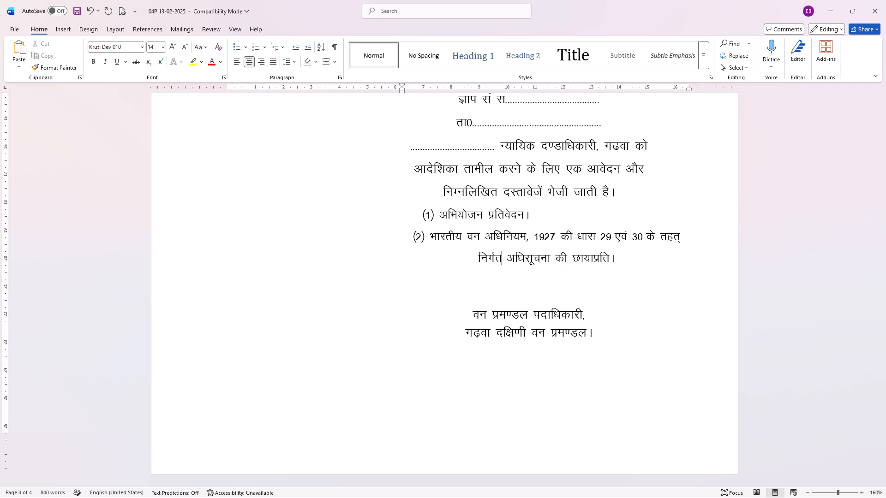
# Insert अभिप्रमाणित before छायाप्रति in item (2) of the page 4 document list, and save the document.
pyautogui.click(574, 255)
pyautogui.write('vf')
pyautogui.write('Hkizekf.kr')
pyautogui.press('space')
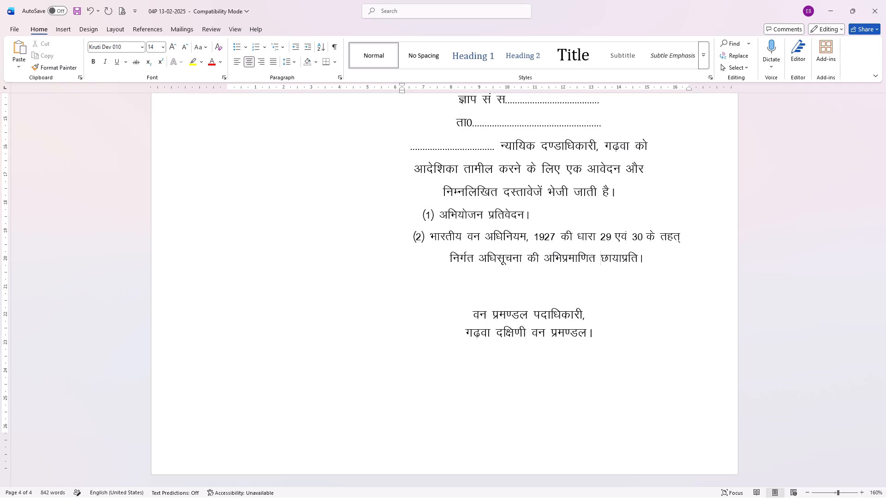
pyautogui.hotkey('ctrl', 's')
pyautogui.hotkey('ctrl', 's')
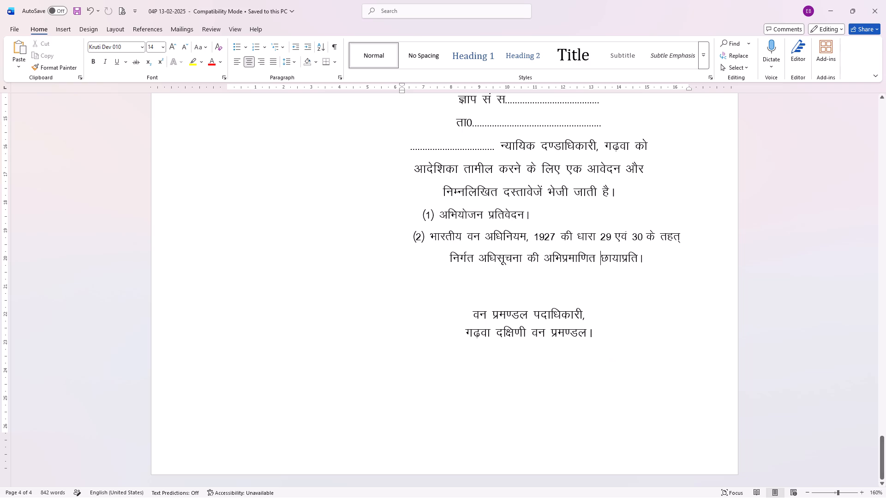
pyautogui.click(533, 293)
pyautogui.hotkey('ctrl', 's')
pyautogui.hotkey('ctrl', 's')
# Set the font size of the two-line वन प्रमण्डल पदाधिकारी signature block on page 4 to 14, and save the document.
pyautogui.click(515, 318)
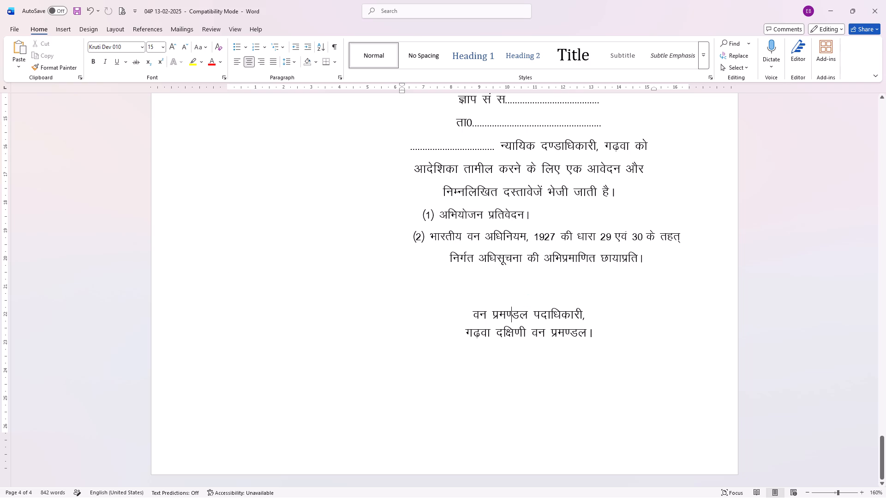
pyautogui.click(510, 251)
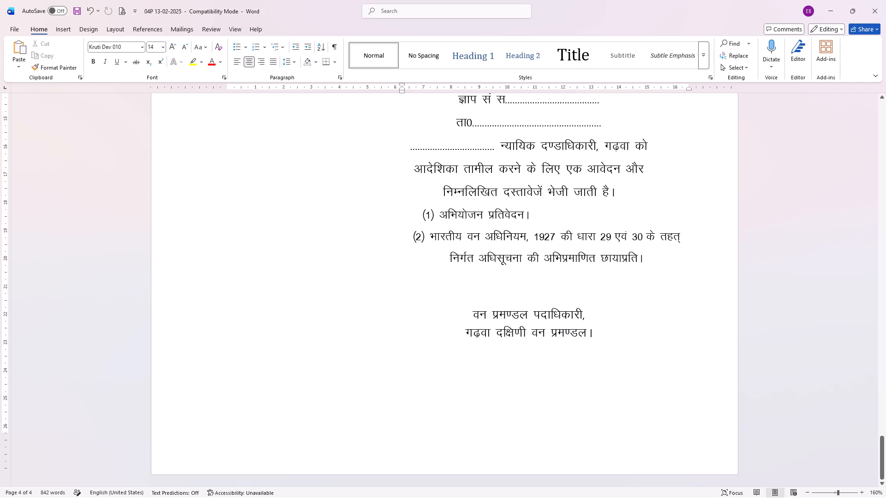
pyautogui.click(524, 315)
pyautogui.moveTo(471, 314); pyautogui.dragTo(590, 332)
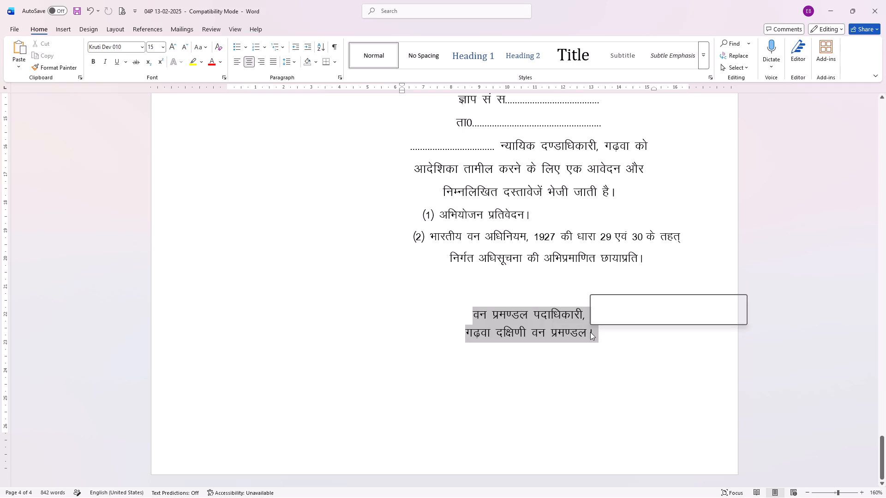
pyautogui.click(654, 304)
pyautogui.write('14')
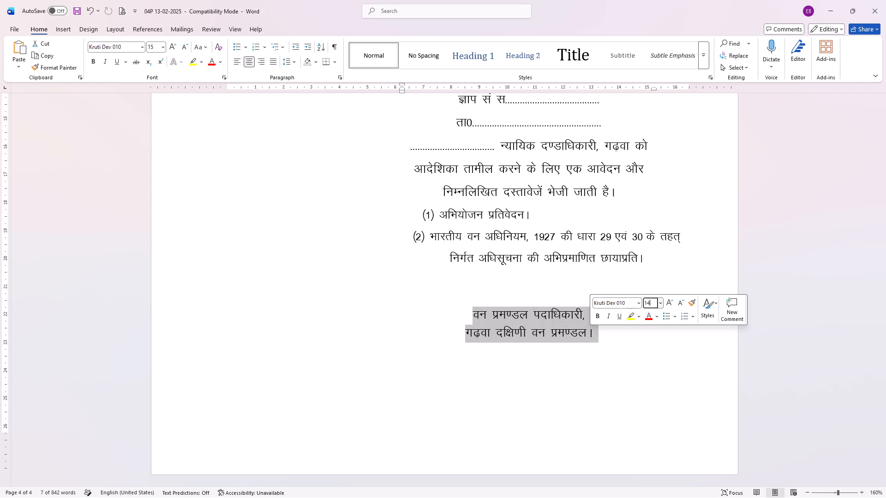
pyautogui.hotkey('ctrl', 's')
pyautogui.click(629, 347)
# Delete the blank line above the वन विभाग झारखण्ड heading at the top of page 4, and save the document.
pyautogui.scroll(1, 557, 322)
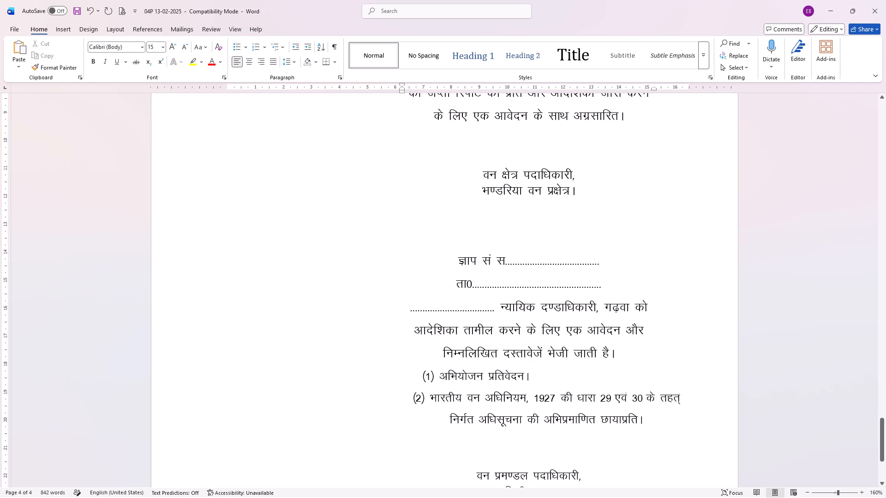
pyautogui.scroll(3, 569, 311)
pyautogui.click(496, 345)
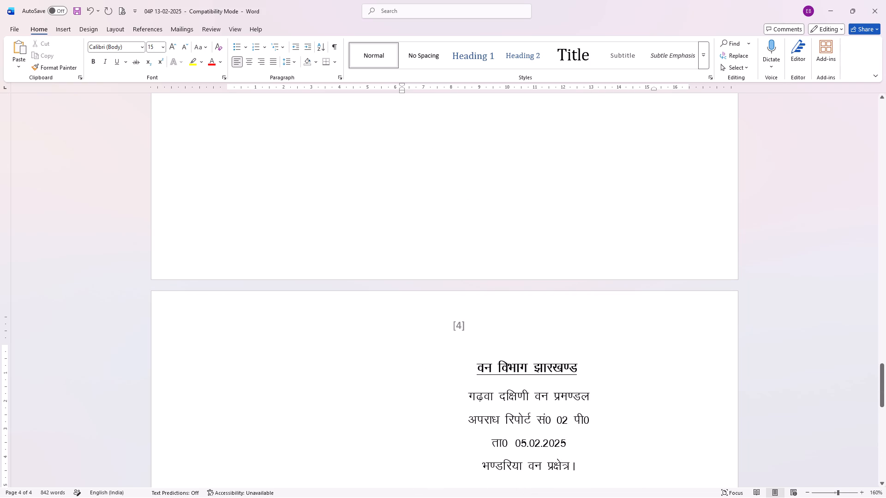
pyautogui.press('BackSpace')
pyautogui.hotkey('ctrl', 's')
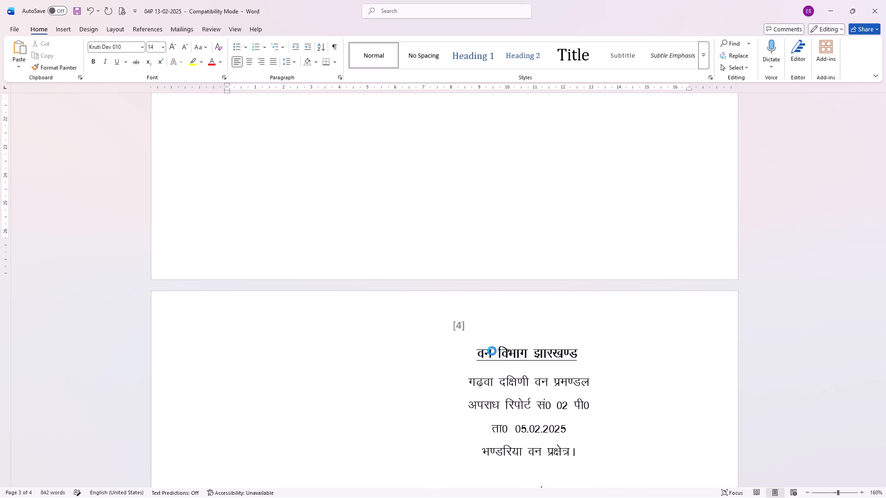
# Increase the font size of the blank line above the page 3 वन क्षेत्र पदाधिकारी signature block by one step, and save.
pyautogui.scroll(2, 492, 351)
pyautogui.click(586, 301)
pyautogui.scroll(1, 582, 283)
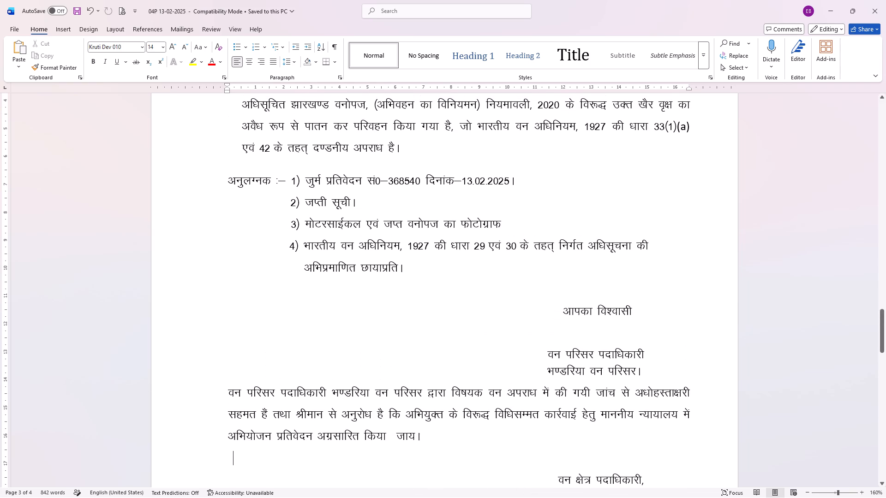
pyautogui.click(576, 338)
pyautogui.scroll(-2, 611, 331)
pyautogui.scroll(1, 602, 288)
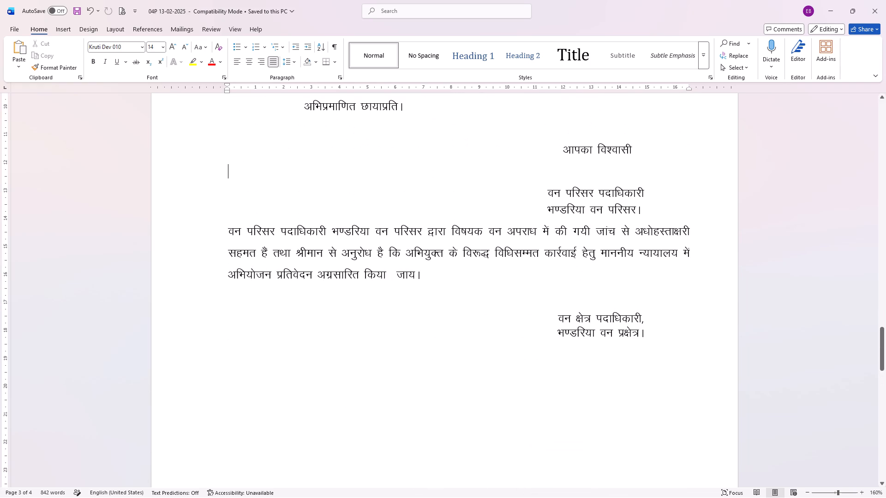
pyautogui.click(590, 300)
pyautogui.hotkey('ctrl', 'shift', '.')
pyautogui.hotkey('ctrl', 'shift', '.')
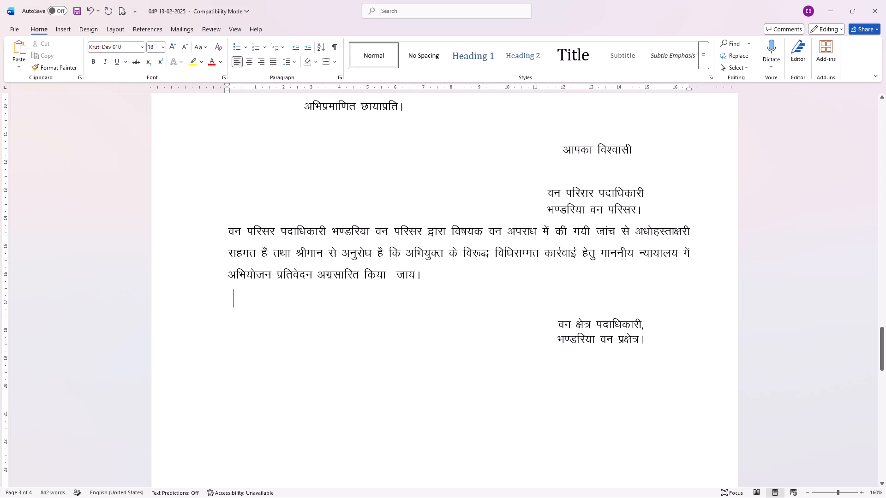
pyautogui.hotkey('ctrl', 'shift', ',')
pyautogui.hotkey('ctrl', 's')
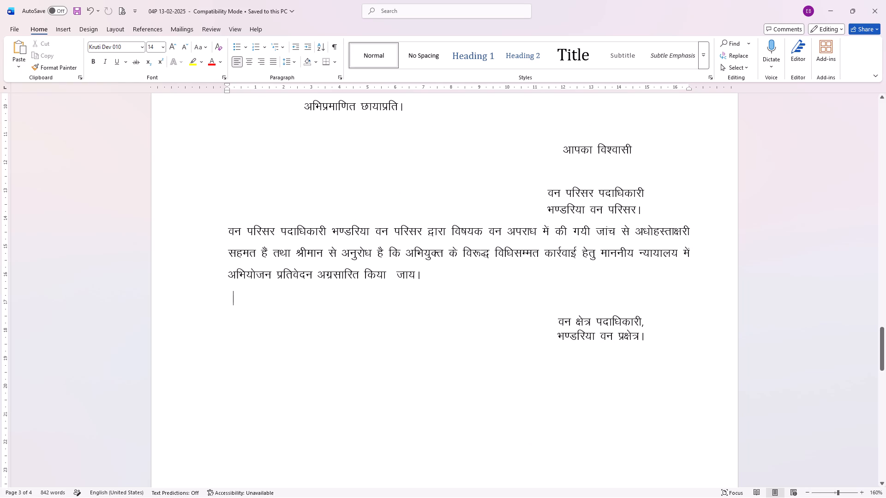
# Add paragraph spacing after the भण्डरिया वन परिसर। signature line on page 3.
pyautogui.click(641, 210)
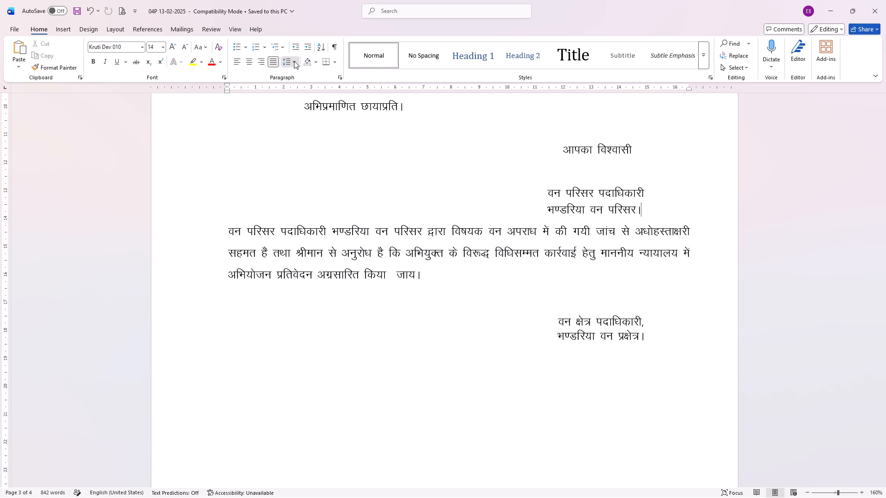
pyautogui.click(294, 61)
pyautogui.click(309, 176)
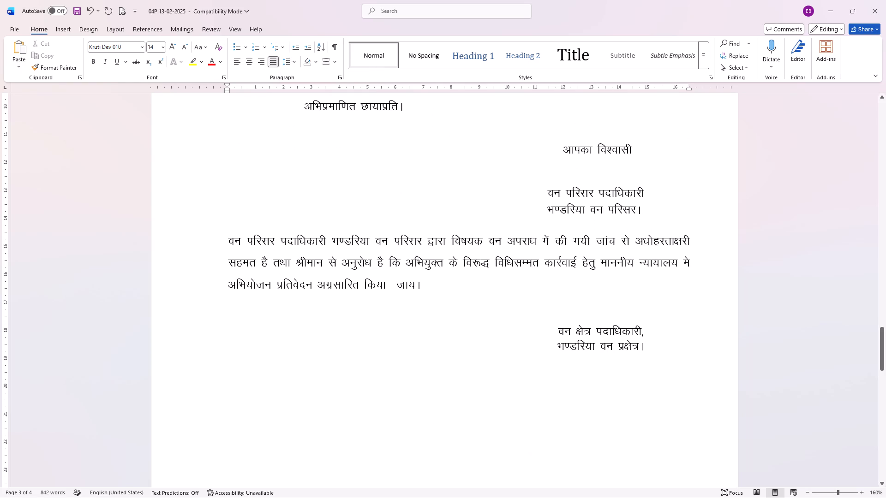
# Look back over the report from page 3 to page 1 and save the document.
pyautogui.scroll(2, 424, 215)
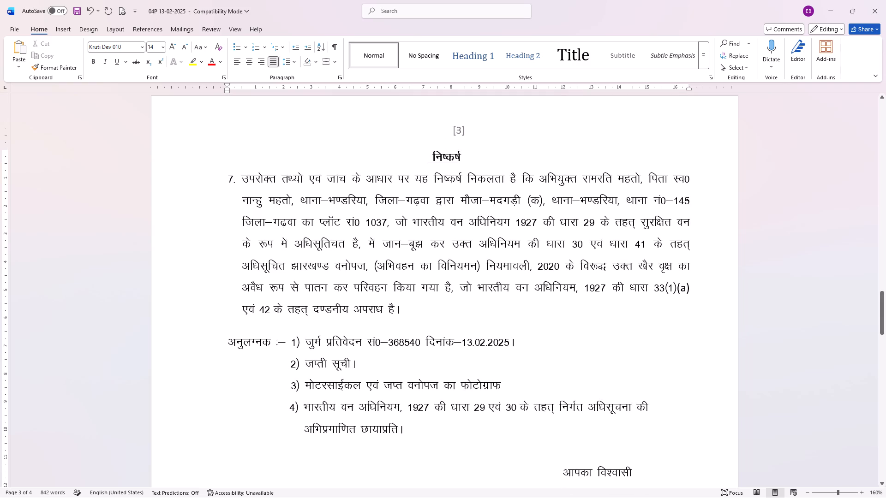
pyautogui.scroll(2, 444, 351)
pyautogui.scroll(5, 445, 313)
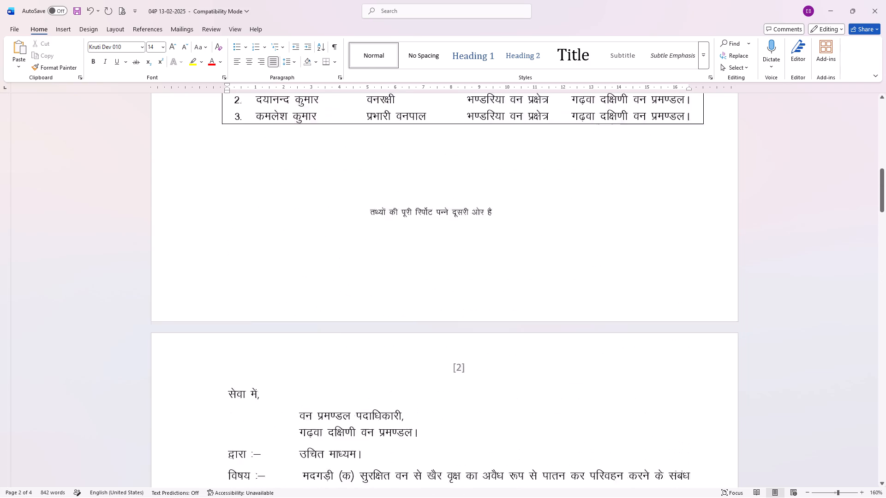
pyautogui.scroll(7, 445, 312)
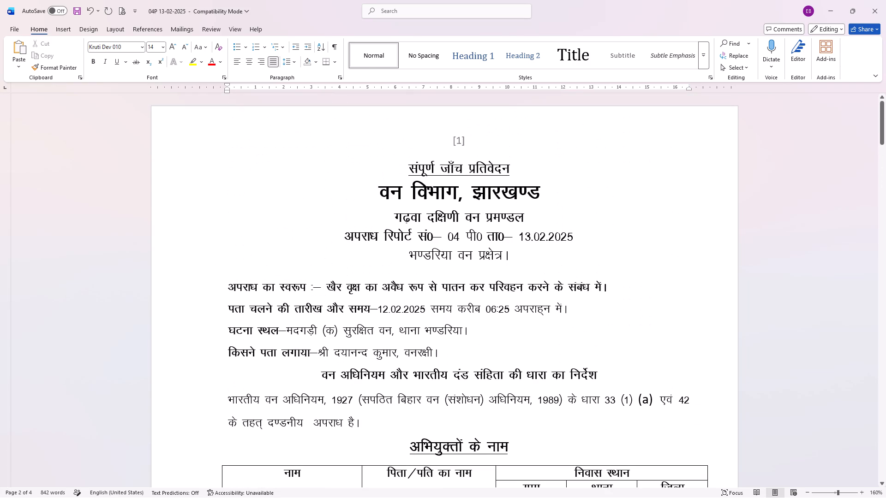
pyautogui.hotkey('ctrl', 's')
pyautogui.hotkey('ctrl', 's')
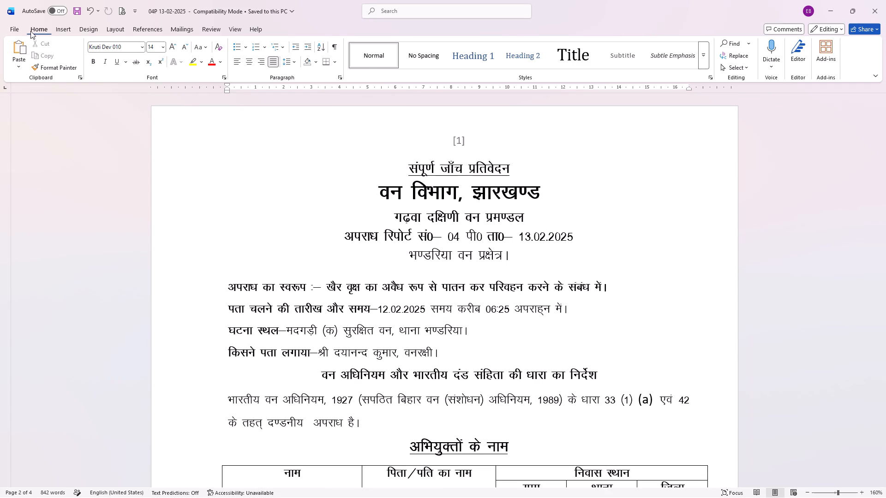
# Print all pages of the report using the Microsoft Print to PDF printer.
pyautogui.click(16, 29)
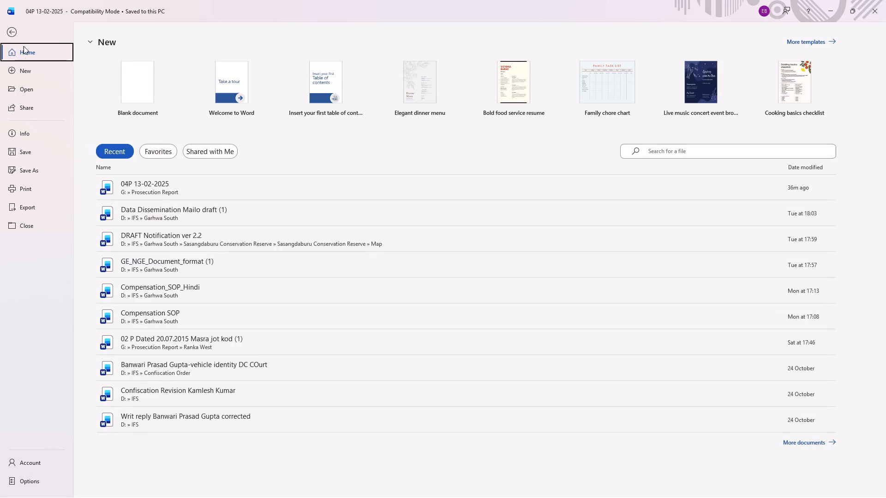
pyautogui.click(37, 189)
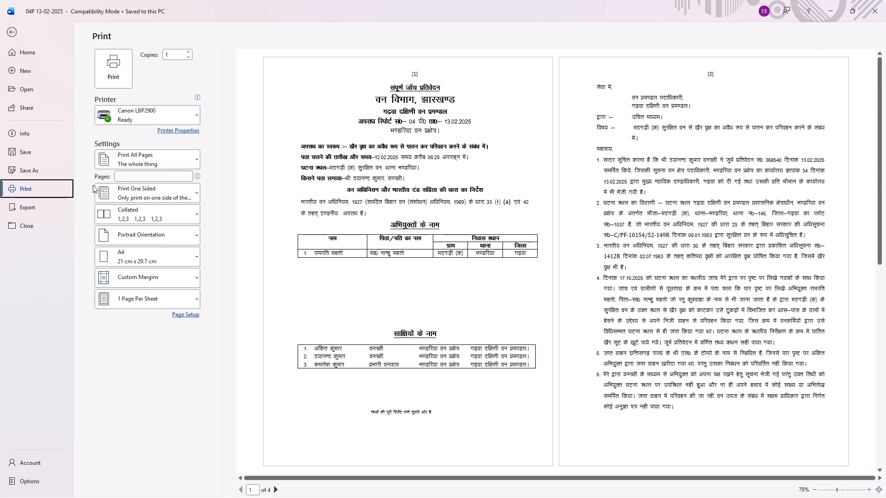
pyautogui.click(137, 118)
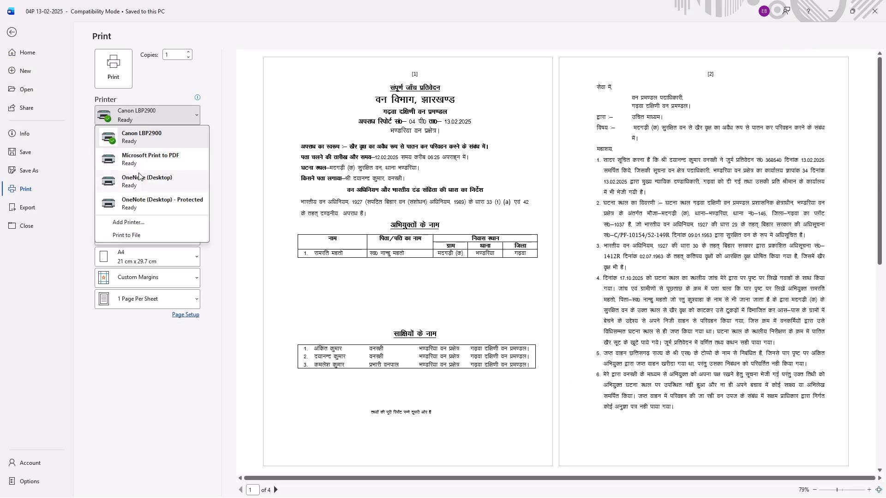
pyautogui.click(142, 156)
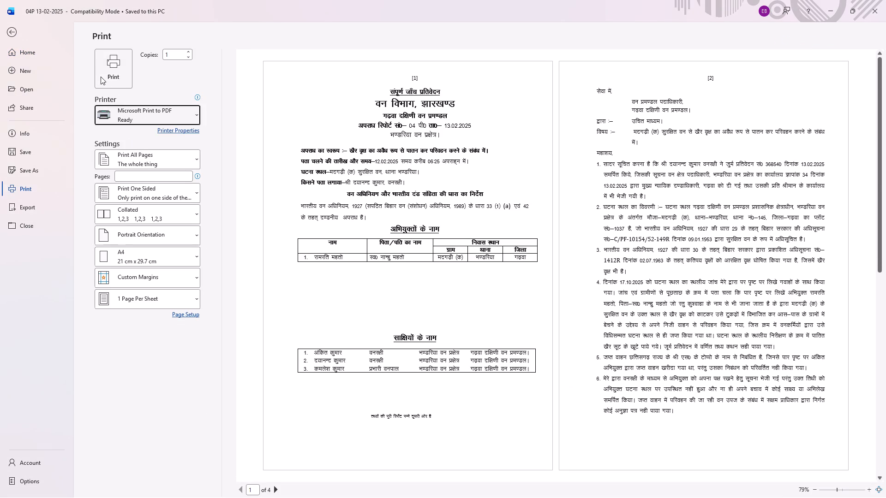
pyautogui.click(118, 71)
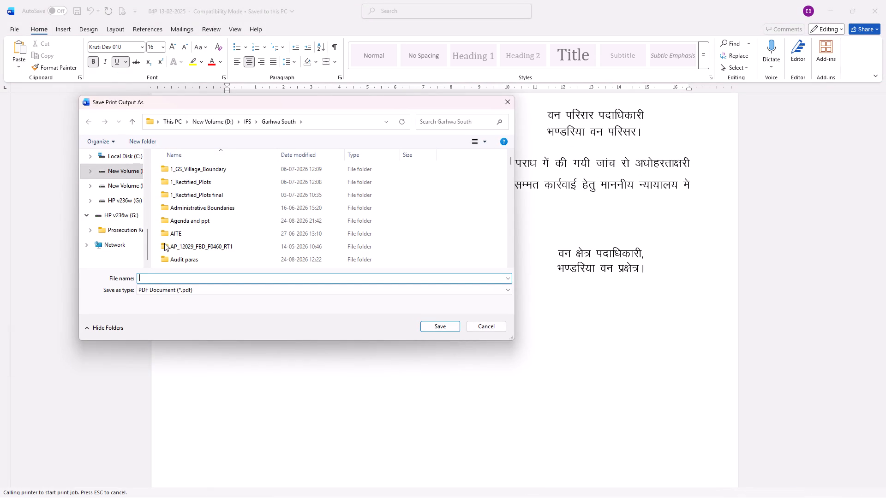
# Name the PDF output 04P 13-02-2025 Final Print in the Prosecution Report folder on the HP v236w (G:) drive.
pyautogui.scroll(-4, 131, 243)
pyautogui.click(123, 210)
pyautogui.scroll(-5, 132, 198)
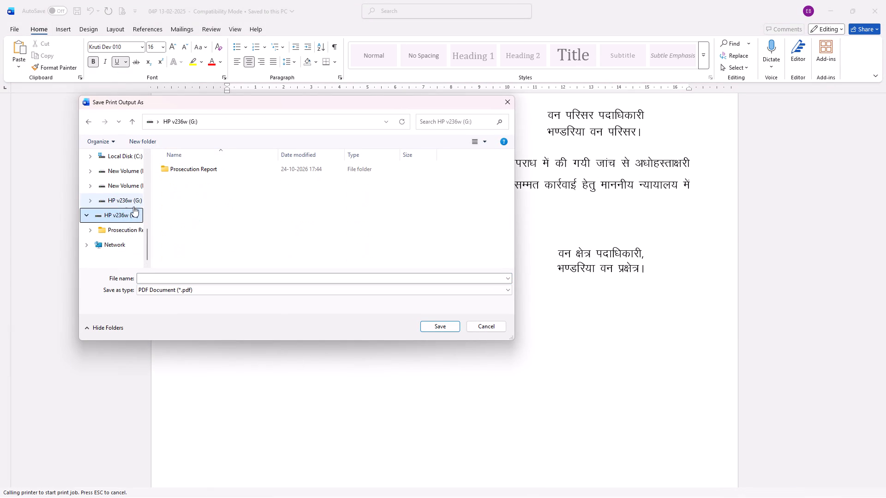
pyautogui.scroll(-5, 133, 207)
pyautogui.doubleClick(195, 168)
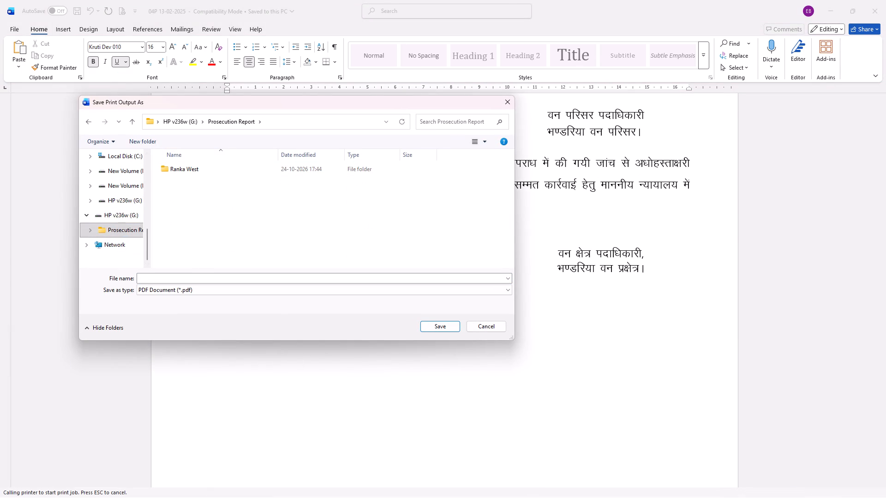
pyautogui.click(204, 276)
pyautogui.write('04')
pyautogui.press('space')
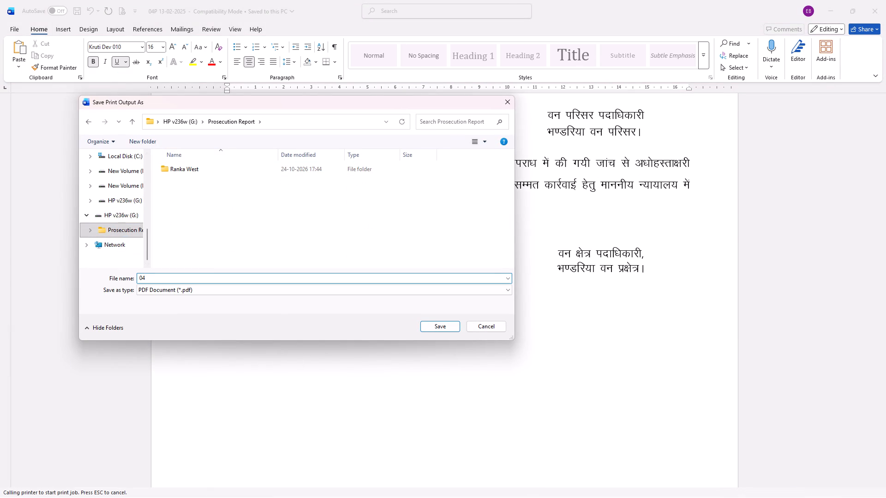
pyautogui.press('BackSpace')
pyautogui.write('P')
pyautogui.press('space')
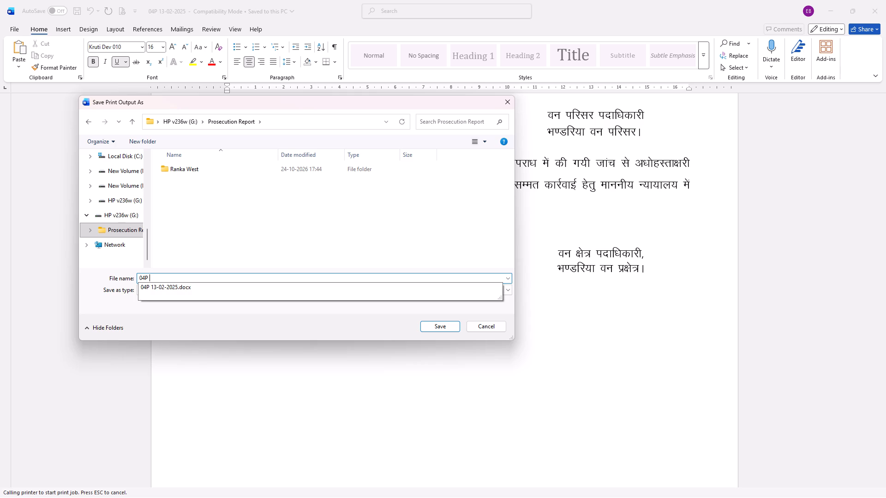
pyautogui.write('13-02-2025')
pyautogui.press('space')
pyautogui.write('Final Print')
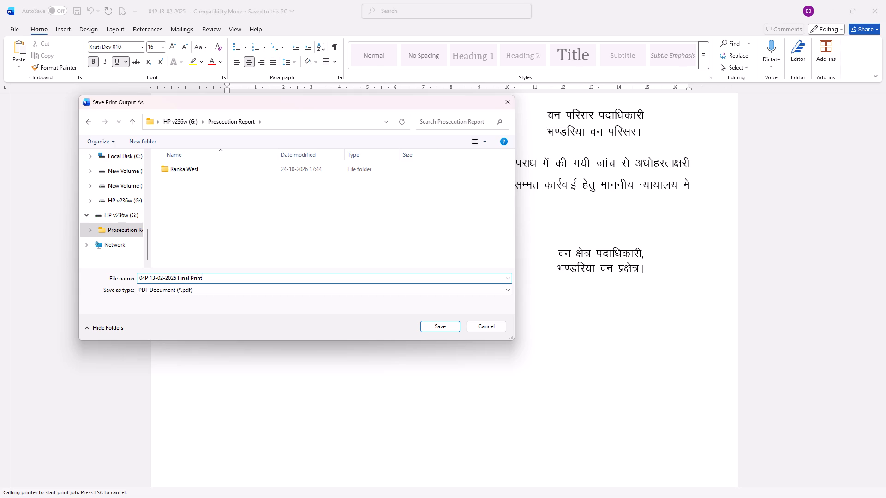
# Save the report's print output as a PDF document in the Prosecution Report folder.
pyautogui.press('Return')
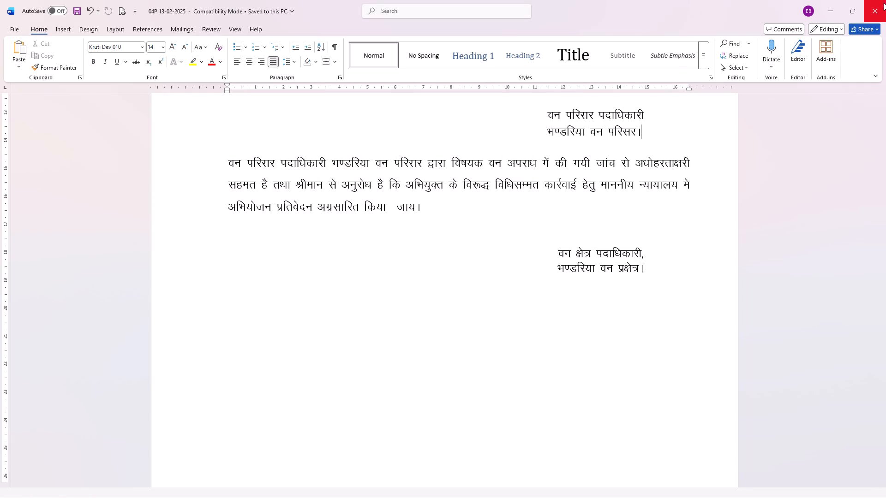
# Close the 04P 13-02-2025 report document and the Transit_Rules_29_06_2020 PDF.
pyautogui.click(883, 5)
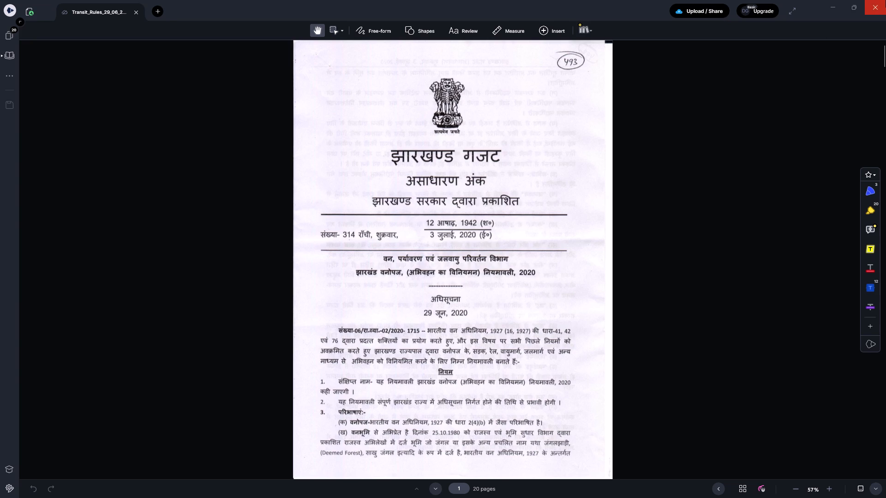
pyautogui.click(868, 5)
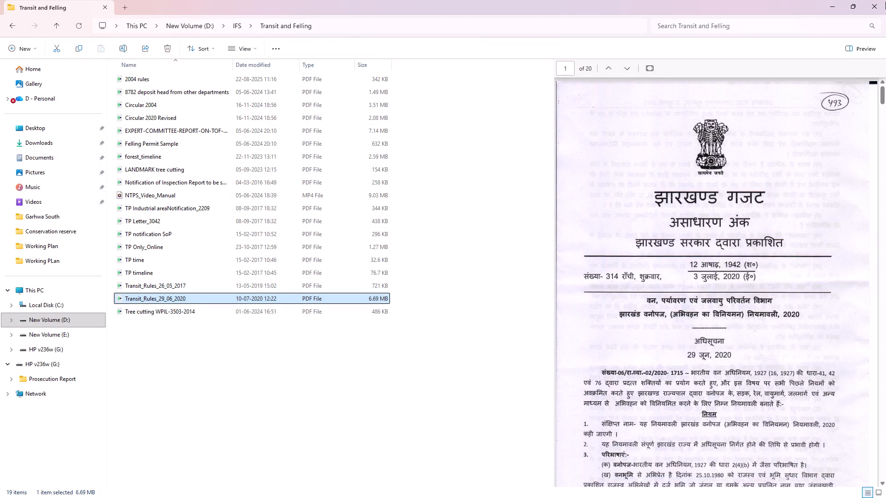
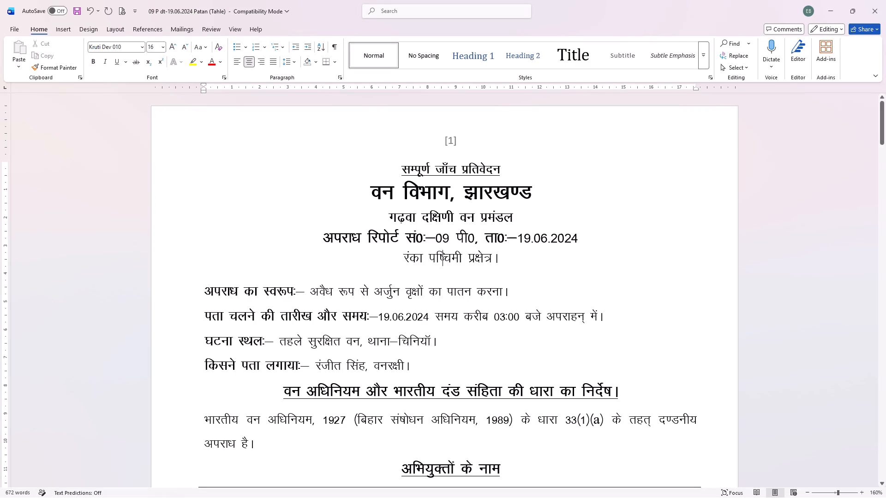
# Correct the range line below the report number to read रंका पश्चिमी प्रक्षेत्र। and save the document.
pyautogui.press('BackSpace')
pyautogui.hotkey('shift', '"')
pyautogui.hotkey('ctrl', 's')
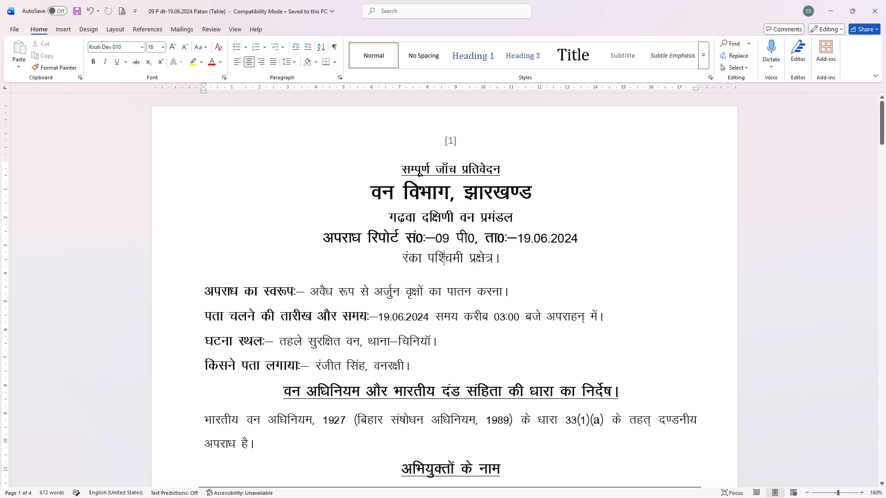
# Place the text cursor after चिनियॉ in the घटना स्थल line on page 1.
pyautogui.click(433, 340)
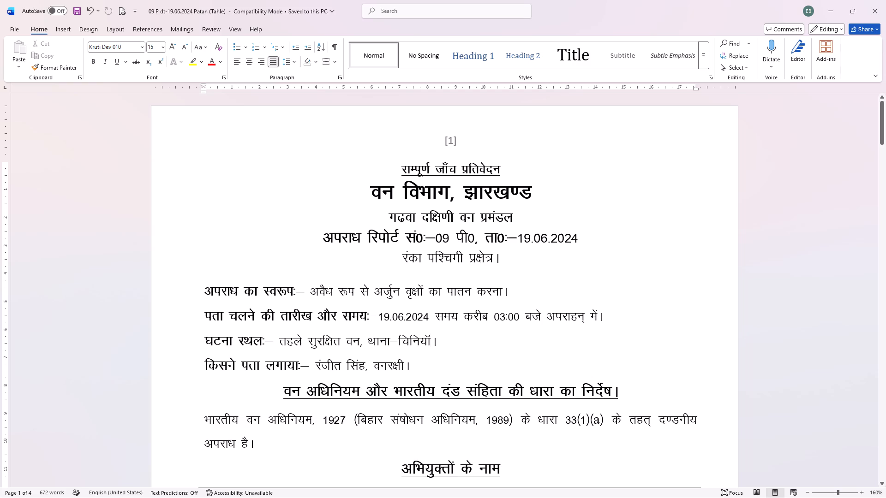
# Correct the spelling to निर्देश in the page 1 section heading and संशोधन in the line below it, saving the document.
pyautogui.click(607, 392)
pyautogui.press('BackSpace')
pyautogui.hotkey('shift', '"')
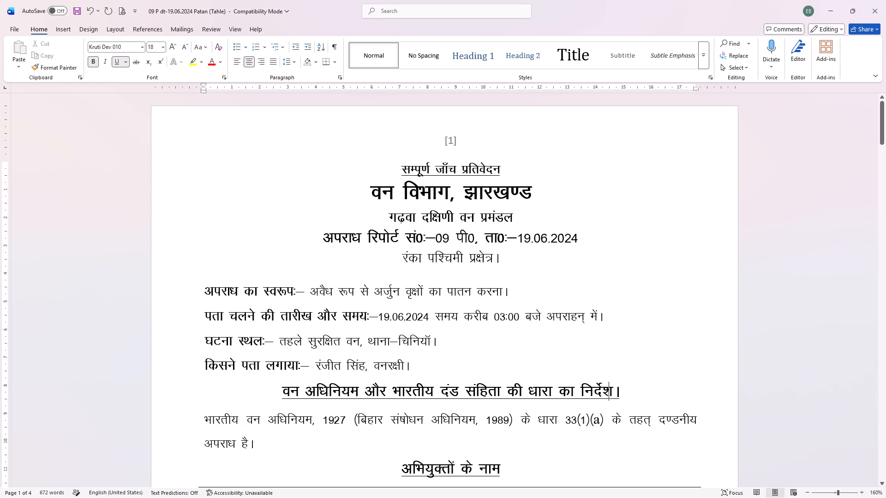
pyautogui.hotkey('ctrl', 's')
pyautogui.click(401, 418)
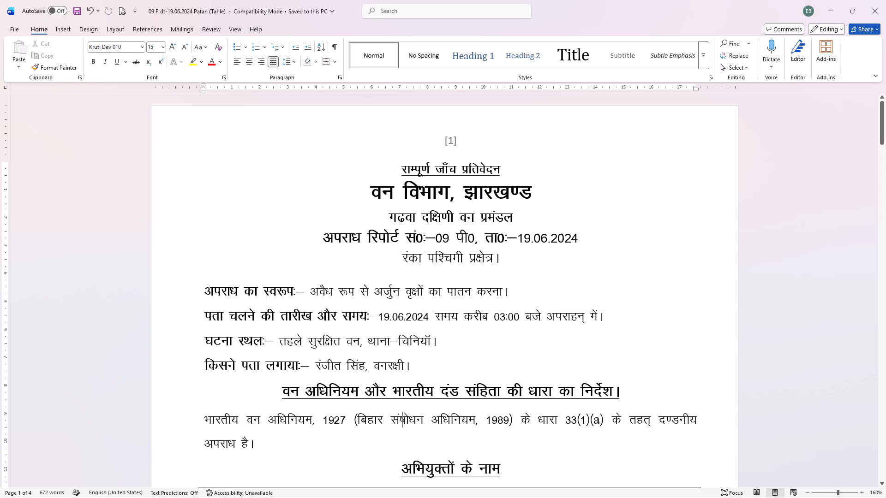
pyautogui.press('BackSpace')
pyautogui.hotkey('shift', '"')
pyautogui.hotkey('ctrl', 's')
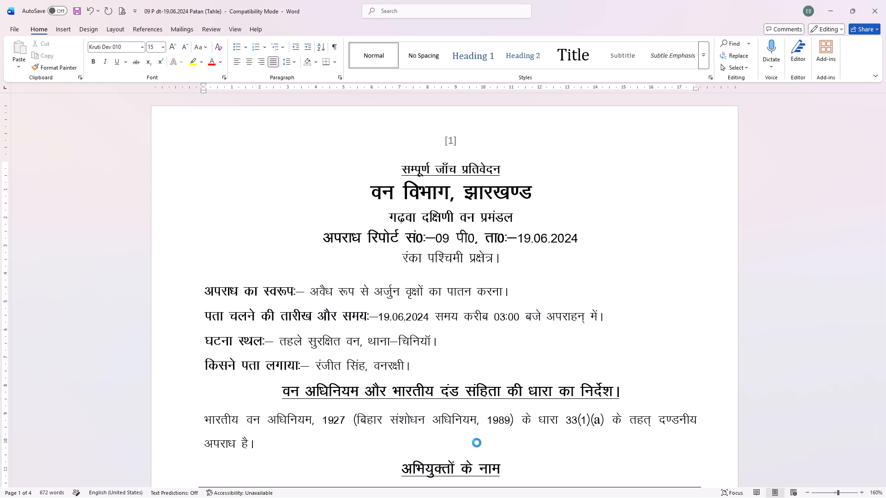
pyautogui.hotkey('ctrl', 's')
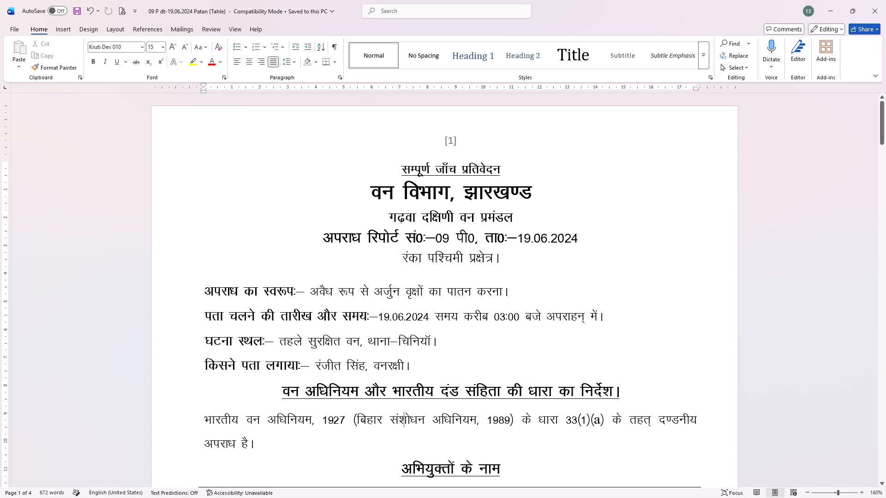
# Correct the spelling to पश्चिमी in all three rows of the witnesses table on page 1 and save.
pyautogui.scroll(-1, 520, 371)
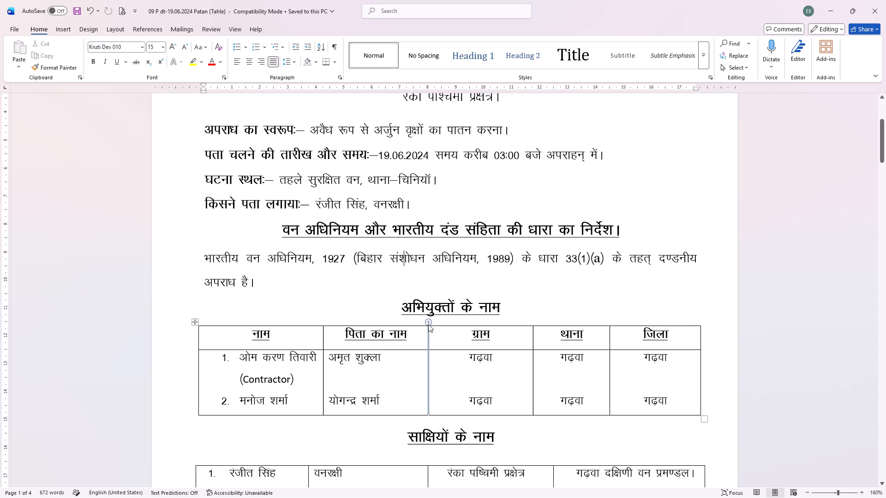
pyautogui.scroll(-1, 353, 373)
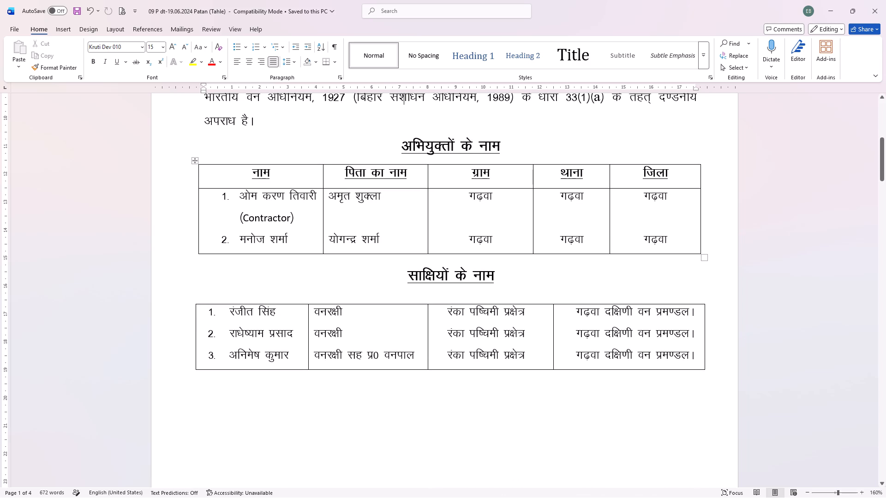
pyautogui.click(485, 308)
pyautogui.press('BackSpace')
pyautogui.hotkey('shift', '"')
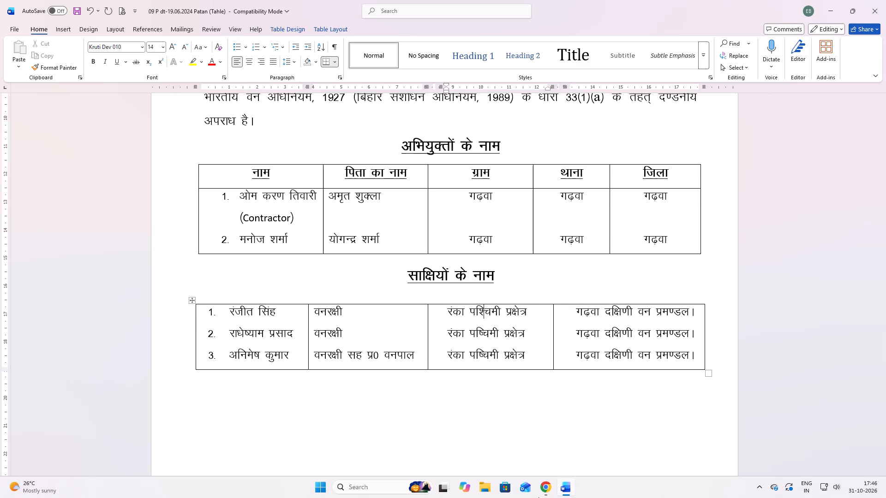
pyautogui.press('Down')
pyautogui.press('BackSpace')
pyautogui.hotkey('shift', '"')
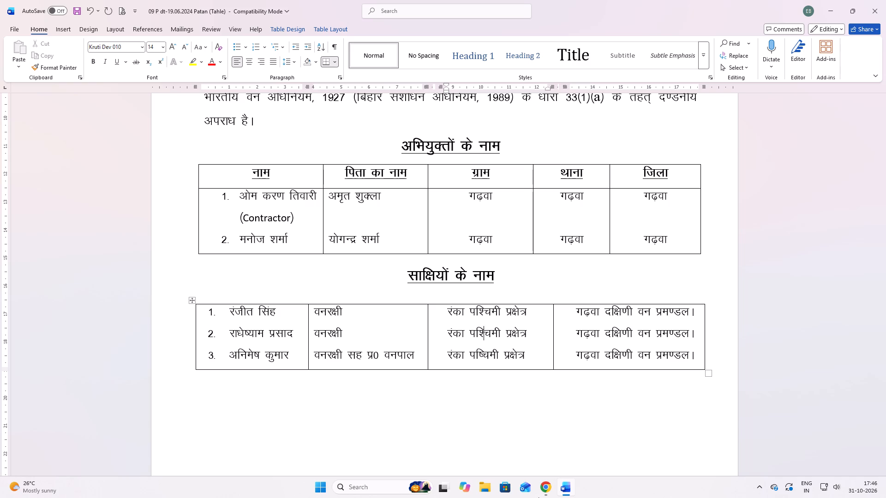
pyautogui.press('Down')
pyautogui.press('BackSpace')
pyautogui.hotkey('shift', '"')
pyautogui.hotkey('ctrl', 's')
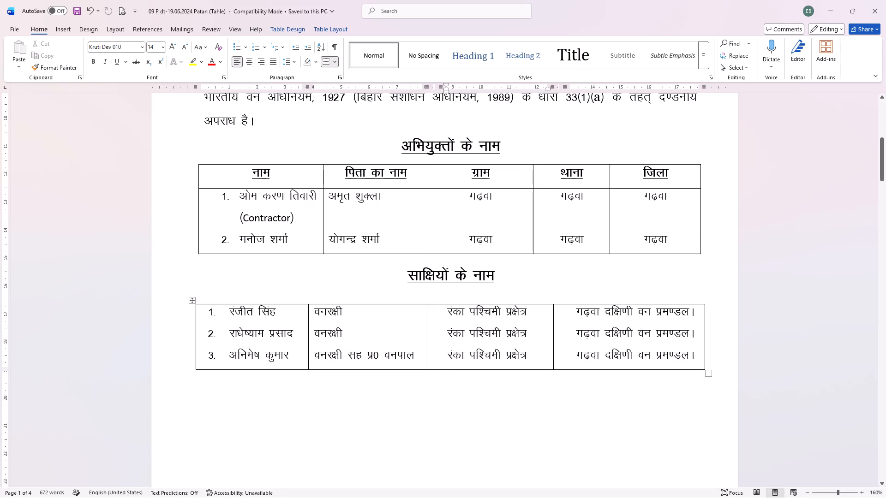
# Replace ष with श in the second witness's first name in the witnesses table and save.
pyautogui.click(248, 332)
pyautogui.press('BackSpace')
pyautogui.hotkey('shift', '"')
pyautogui.hotkey('ctrl', 's')
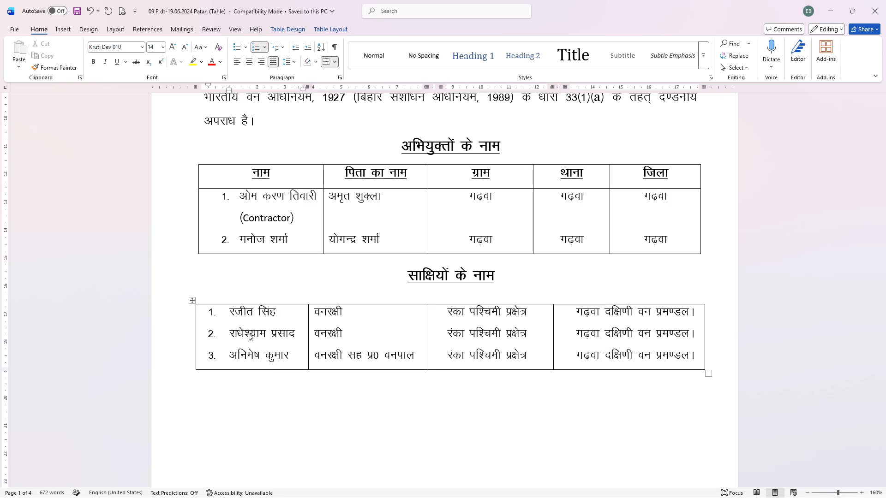
pyautogui.click(256, 357)
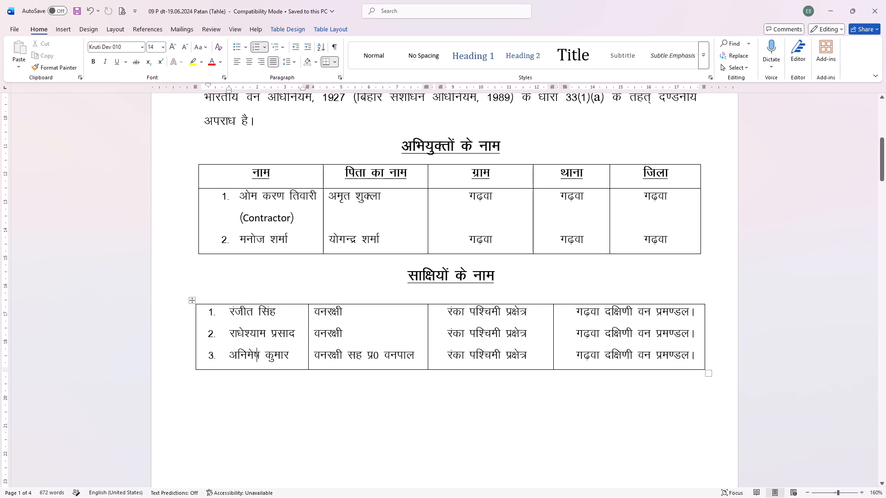
# Correct the spelling to पश्चिमी in the रंका पश्चिमी वन परिसर। signature line on page 3 and save.
pyautogui.scroll(-1, 459, 376)
pyautogui.scroll(-3, 560, 318)
pyautogui.scroll(1, 560, 318)
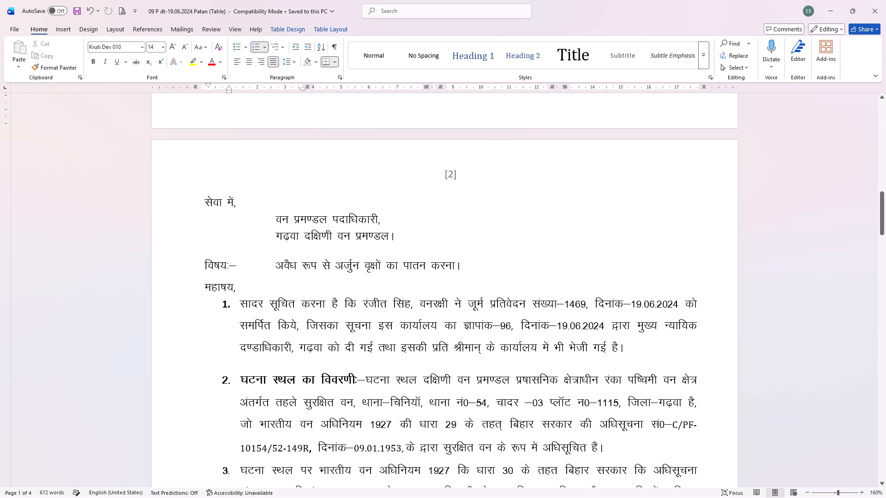
pyautogui.scroll(-2, 521, 362)
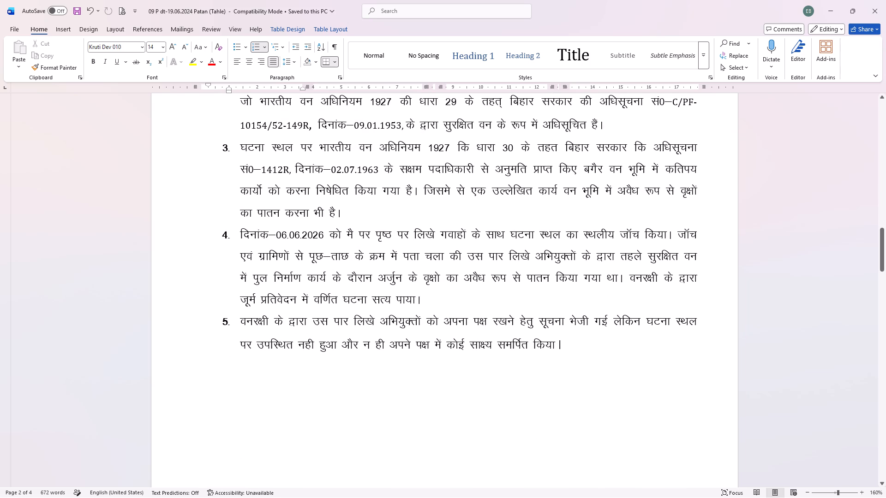
pyautogui.scroll(-8, 535, 365)
pyautogui.scroll(3, 544, 366)
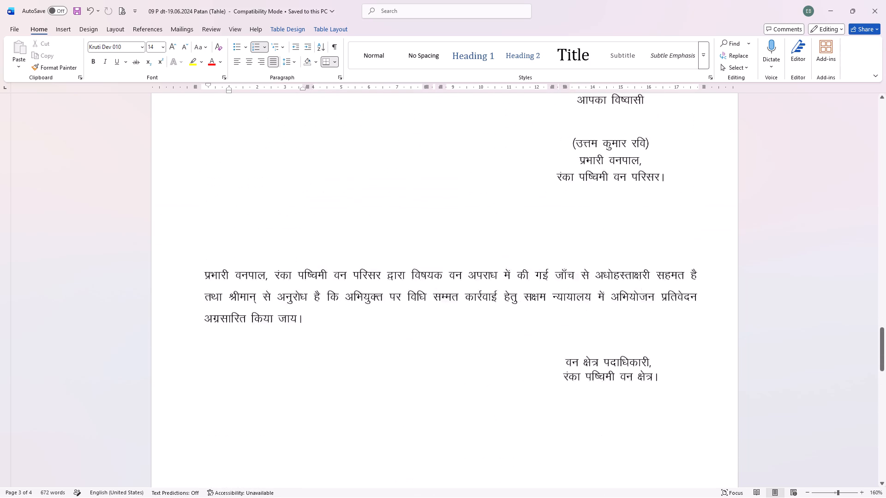
pyautogui.click(592, 261)
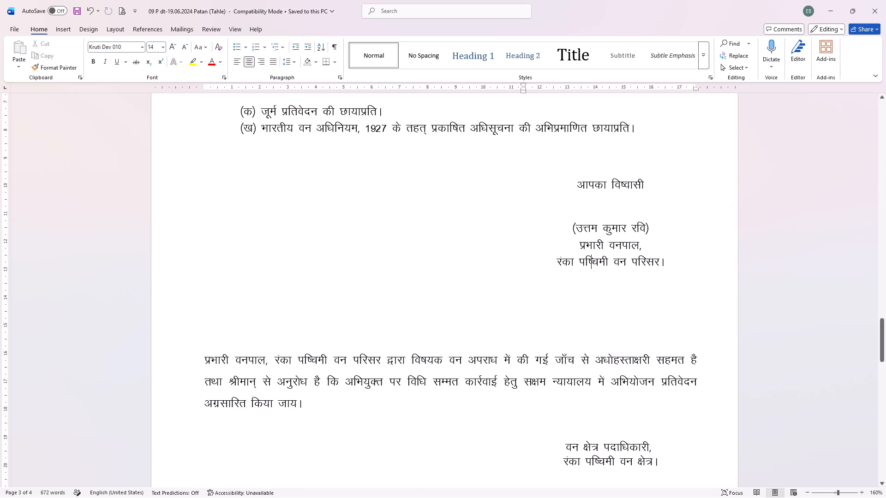
pyautogui.press('BackSpace')
pyautogui.hotkey('shift', '"')
pyautogui.hotkey('ctrl', 's')
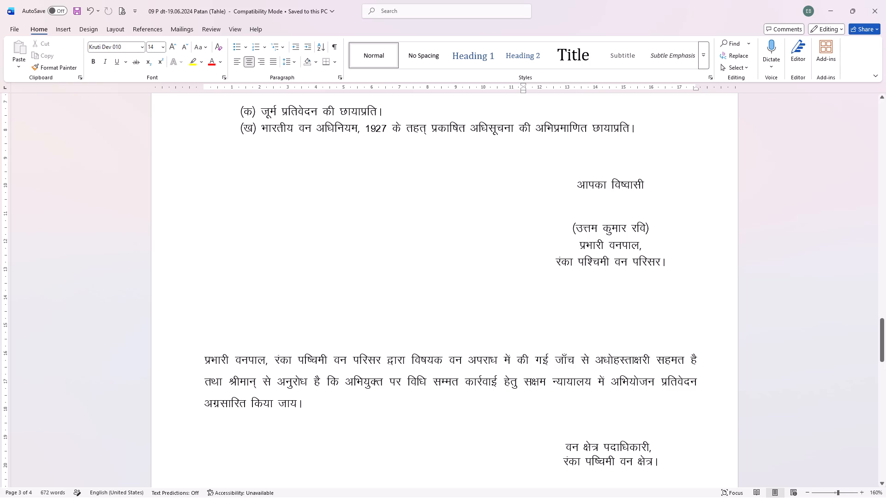
# Correct the spelling to पश्चिमी in the वन क्षेत्र पदाधिकारी signature block and in the paragraph above it, saving the document.
pyautogui.click(599, 463)
pyautogui.press('BackSpace')
pyautogui.hotkey('shift', '"')
pyautogui.hotkey('ctrl', 's')
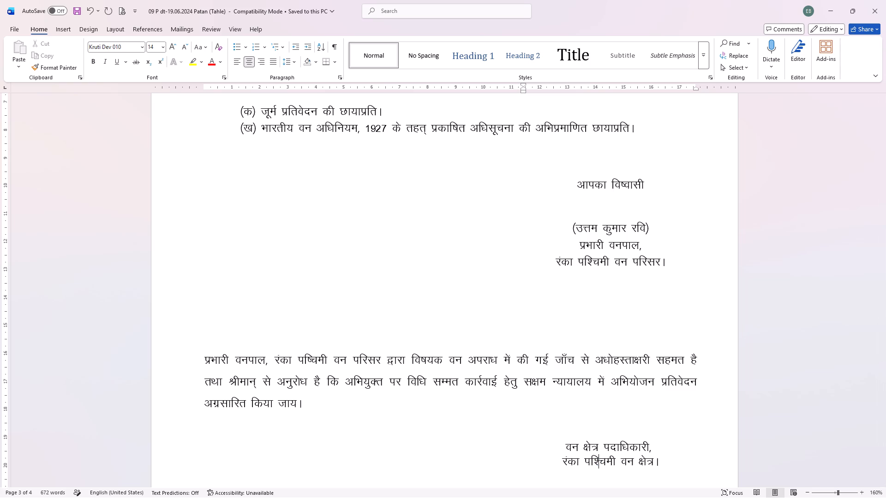
pyautogui.click(312, 363)
pyautogui.press('BackSpace')
pyautogui.hotkey('shift', '"')
pyautogui.hotkey('ctrl', 's')
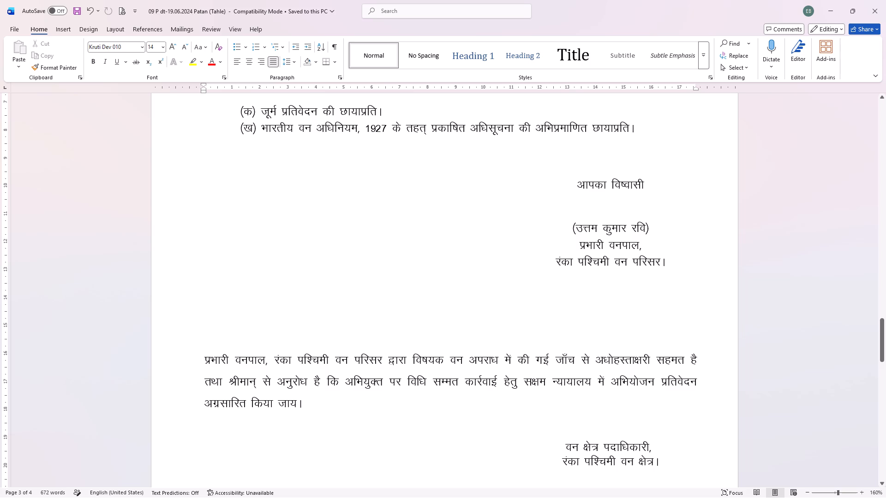
# Look over page 4, return to the opening details on page 1 and save the document.
pyautogui.scroll(-5, 623, 390)
pyautogui.scroll(2, 623, 390)
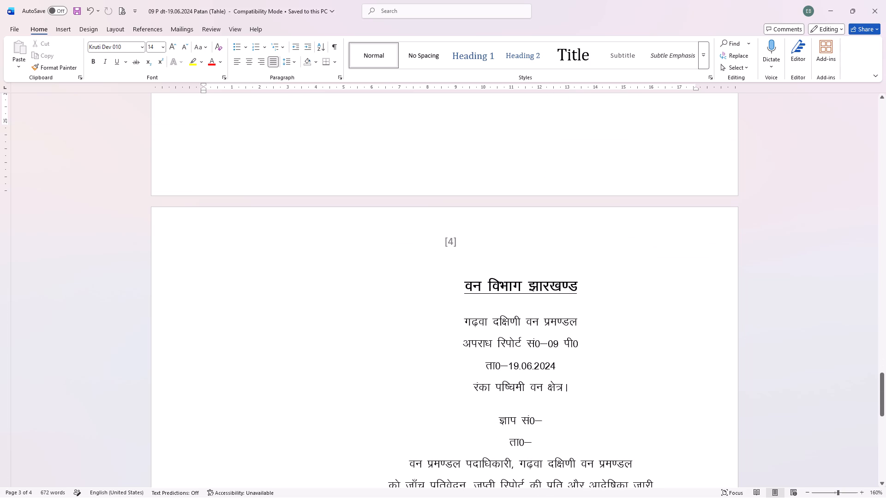
pyautogui.scroll(-3, 581, 351)
pyautogui.scroll(19, 581, 360)
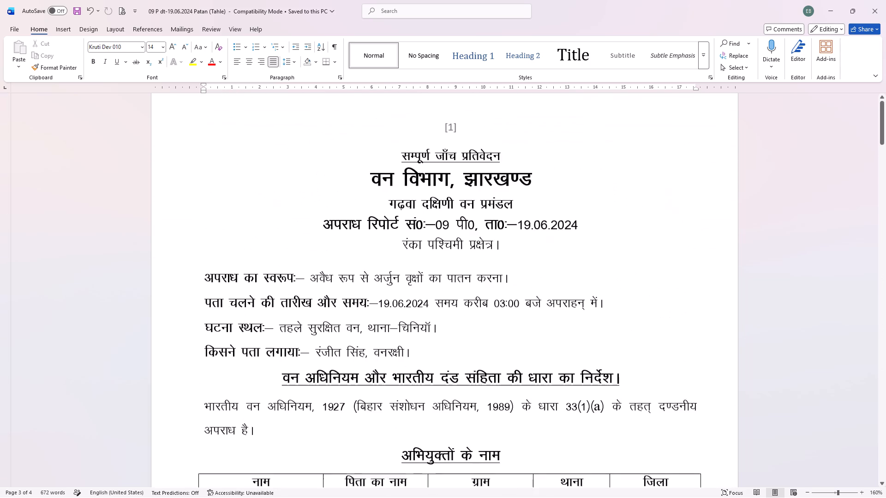
pyautogui.hotkey('ctrl', 's')
pyautogui.hotkey('ctrl', 's')
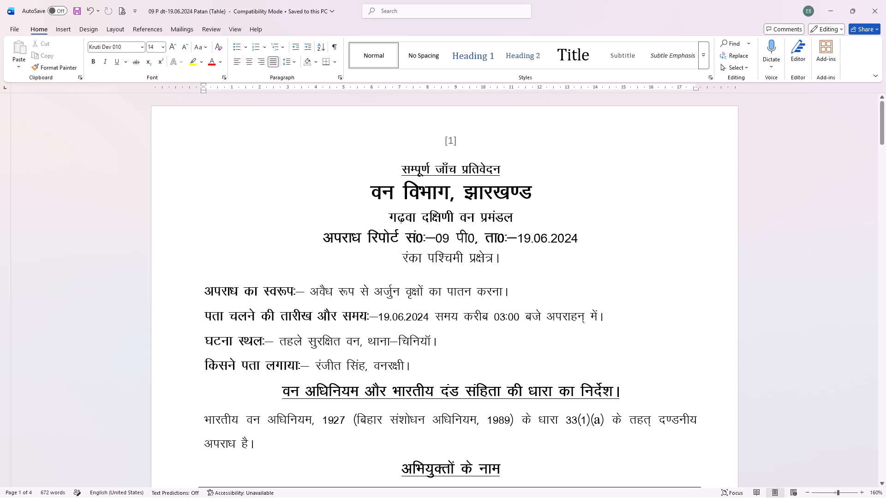
pyautogui.click(513, 295)
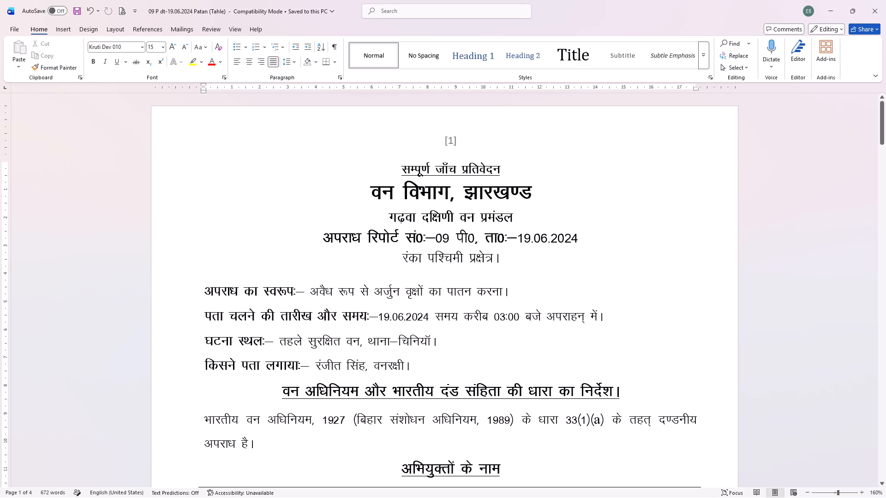
pyautogui.hotkey('ctrl', 's')
# Delete the (Contractor) line under the first accused's name, keeping the second accused as numbered item 2.
pyautogui.scroll(-1, 516, 352)
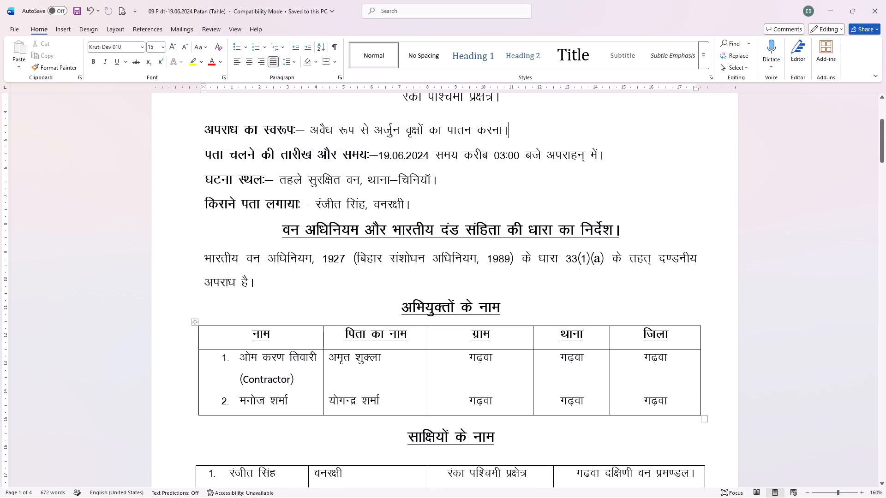
pyautogui.moveTo(238, 379); pyautogui.dragTo(305, 383)
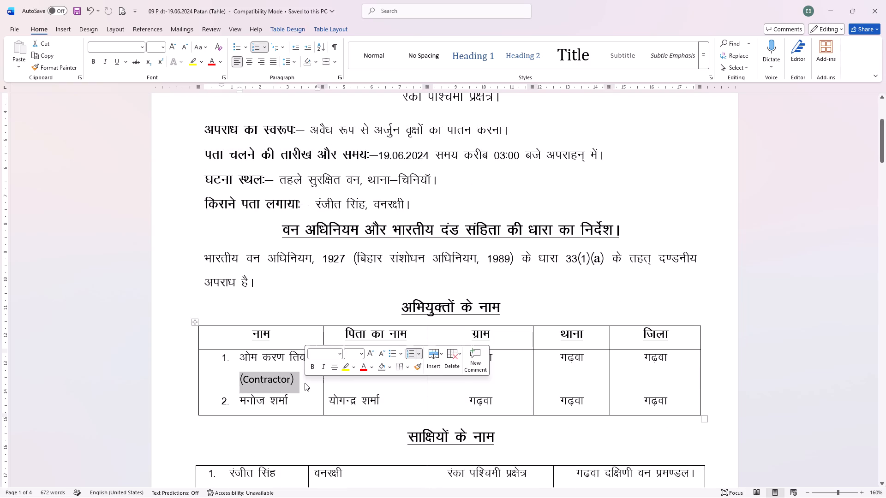
pyautogui.press('BackSpace')
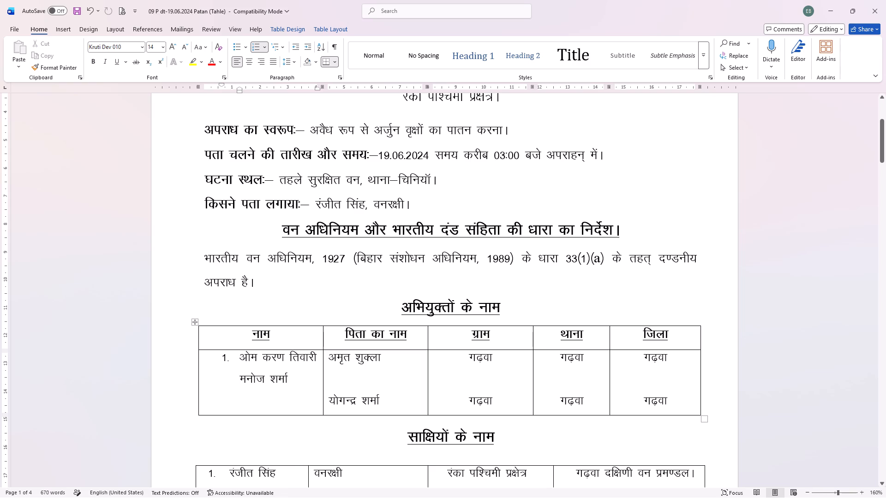
pyautogui.press('BackSpace')
pyautogui.press('Return')
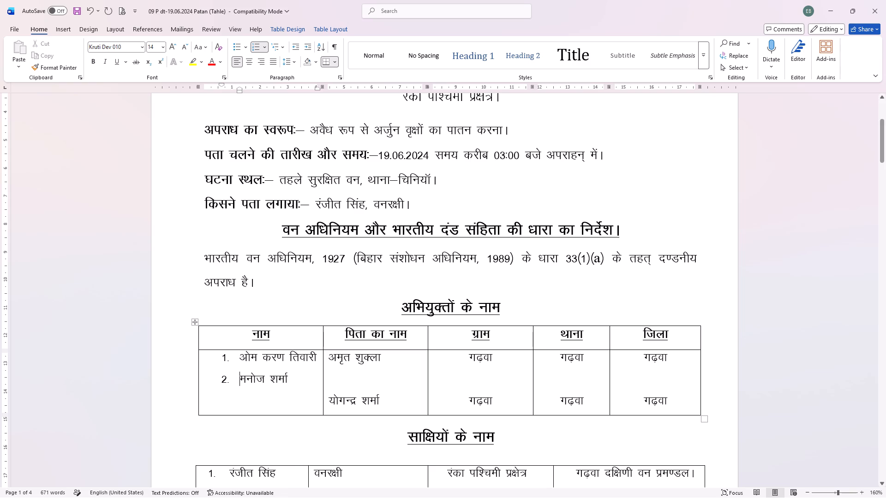
# Remove the blank lines in the accused table's पिता का नाम, ग्राम, थाना and जिला columns to align both entries, and save.
pyautogui.click(349, 382)
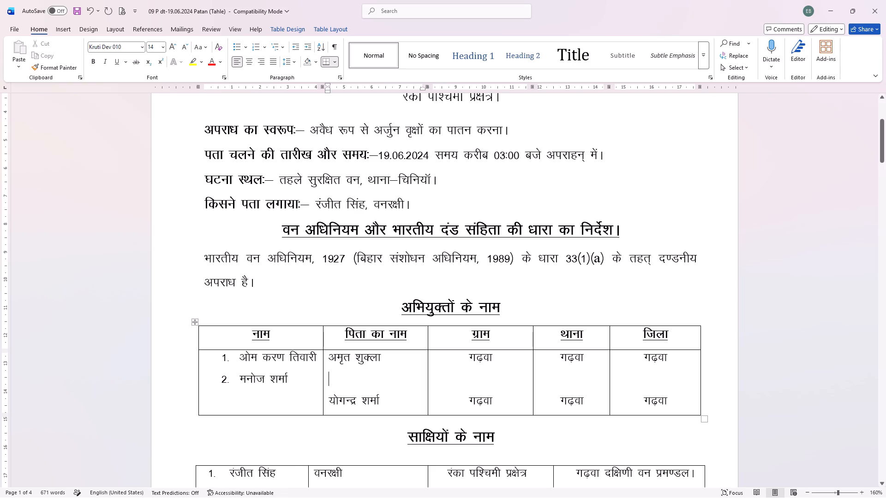
pyautogui.press('BackSpace')
pyautogui.click(485, 383)
pyautogui.press('BackSpace')
pyautogui.press('BackSpace')
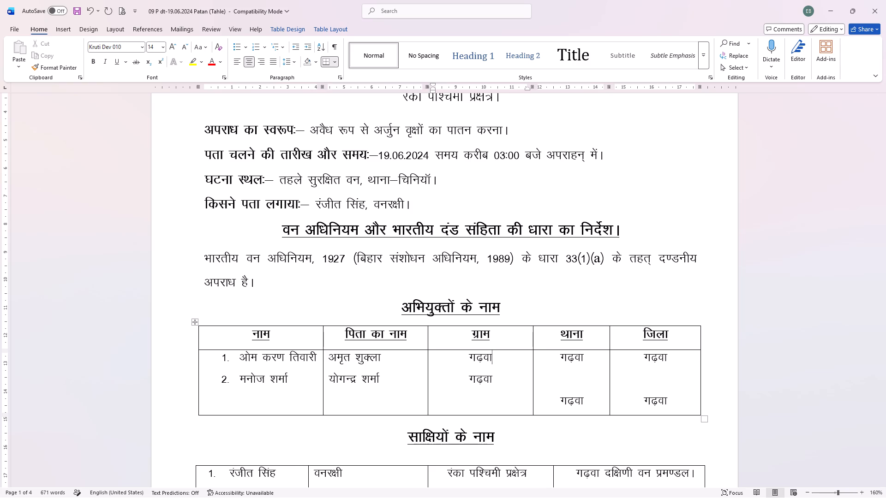
pyautogui.click(588, 377)
pyautogui.press('BackSpace')
pyautogui.press('BackSpace')
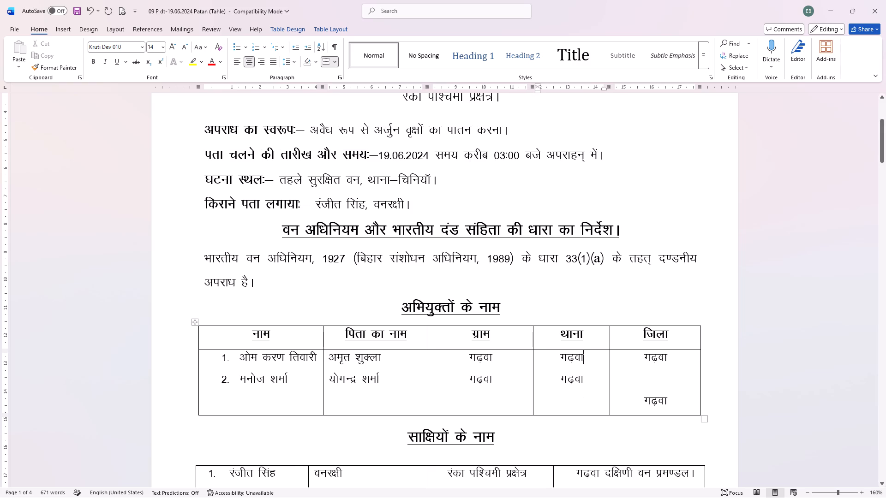
pyautogui.click(652, 385)
pyautogui.press('BackSpace')
pyautogui.press('BackSpace')
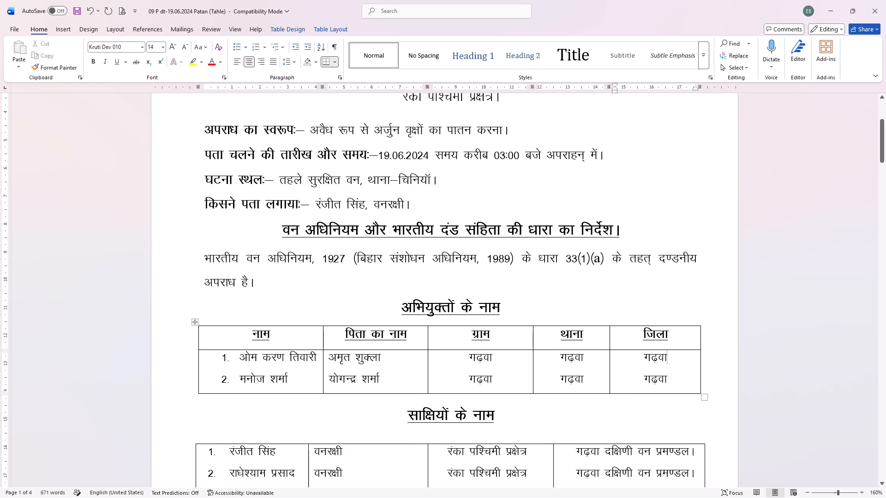
pyautogui.hotkey('ctrl', 's')
pyautogui.scroll(-1, 534, 421)
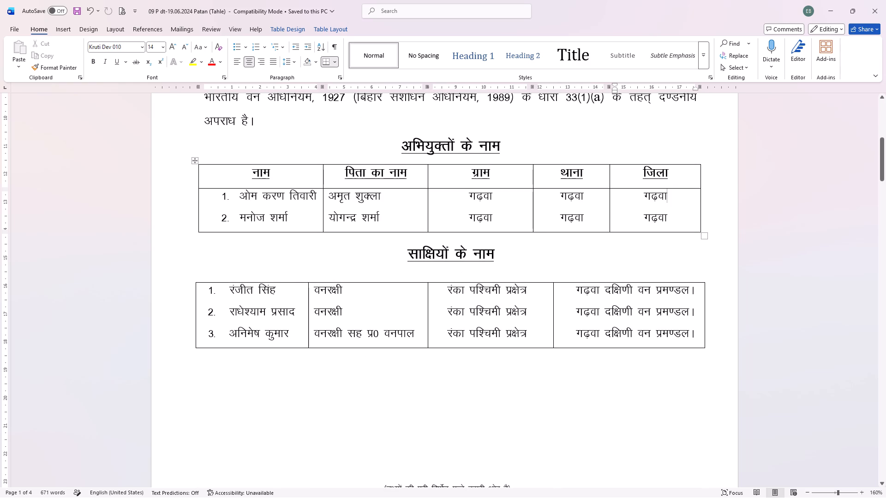
pyautogui.hotkey('ctrl', 's')
# Correct the salutation on page 2 to महाशय and save the document.
pyautogui.scroll(-1, 586, 305)
pyautogui.scroll(1, 561, 308)
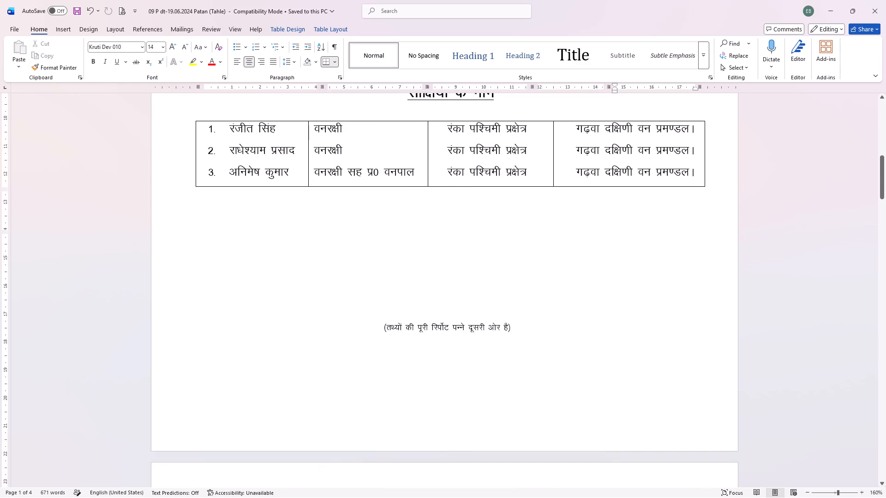
pyautogui.moveTo(881, 158); pyautogui.dragTo(885, 216)
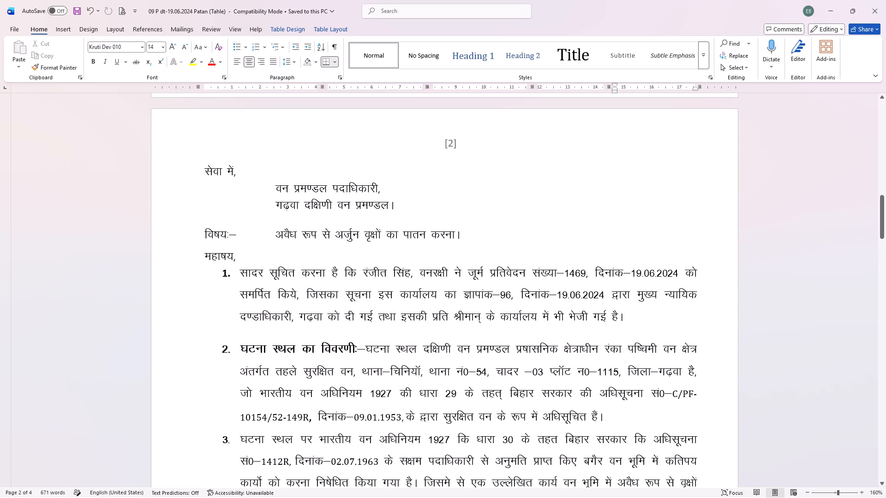
pyautogui.click(224, 255)
pyautogui.press('BackSpace')
pyautogui.hotkey('shift', '"')
pyautogui.hotkey('ctrl', 's')
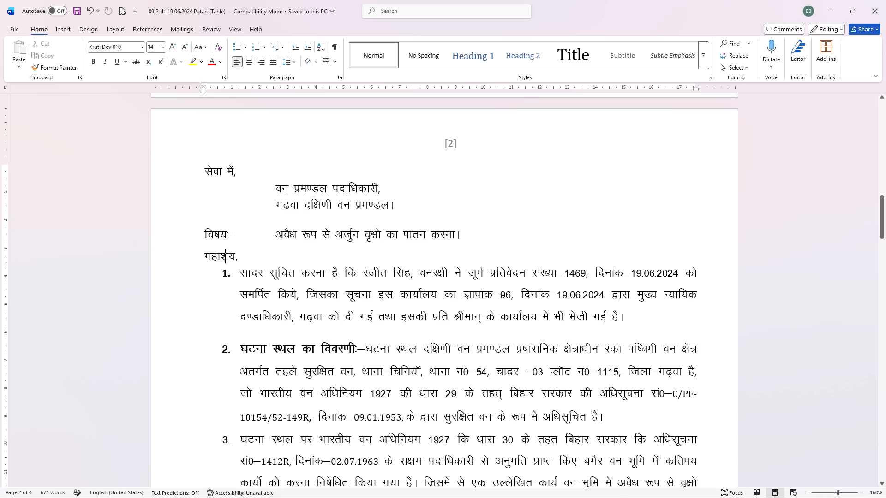
pyautogui.hotkey('ctrl', 's')
pyautogui.hotkey('ctrl', 's')
# Place the text cursor after करना in the विषय line on page 2.
pyautogui.click(455, 236)
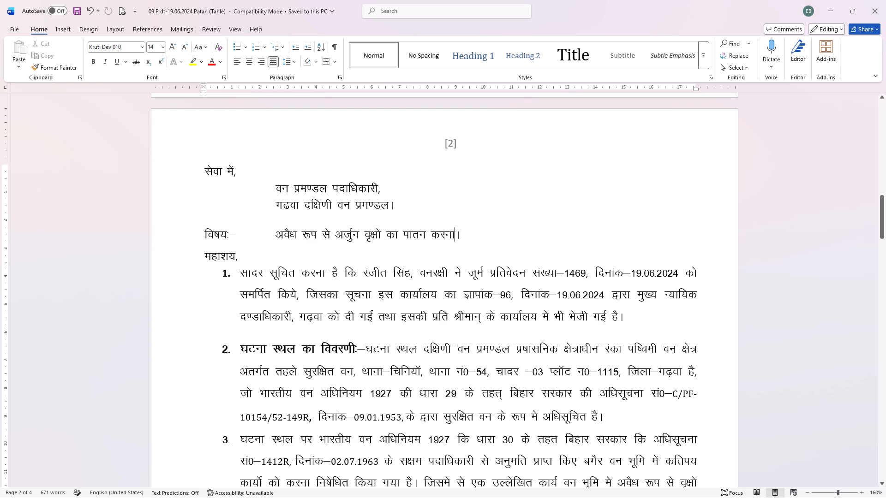